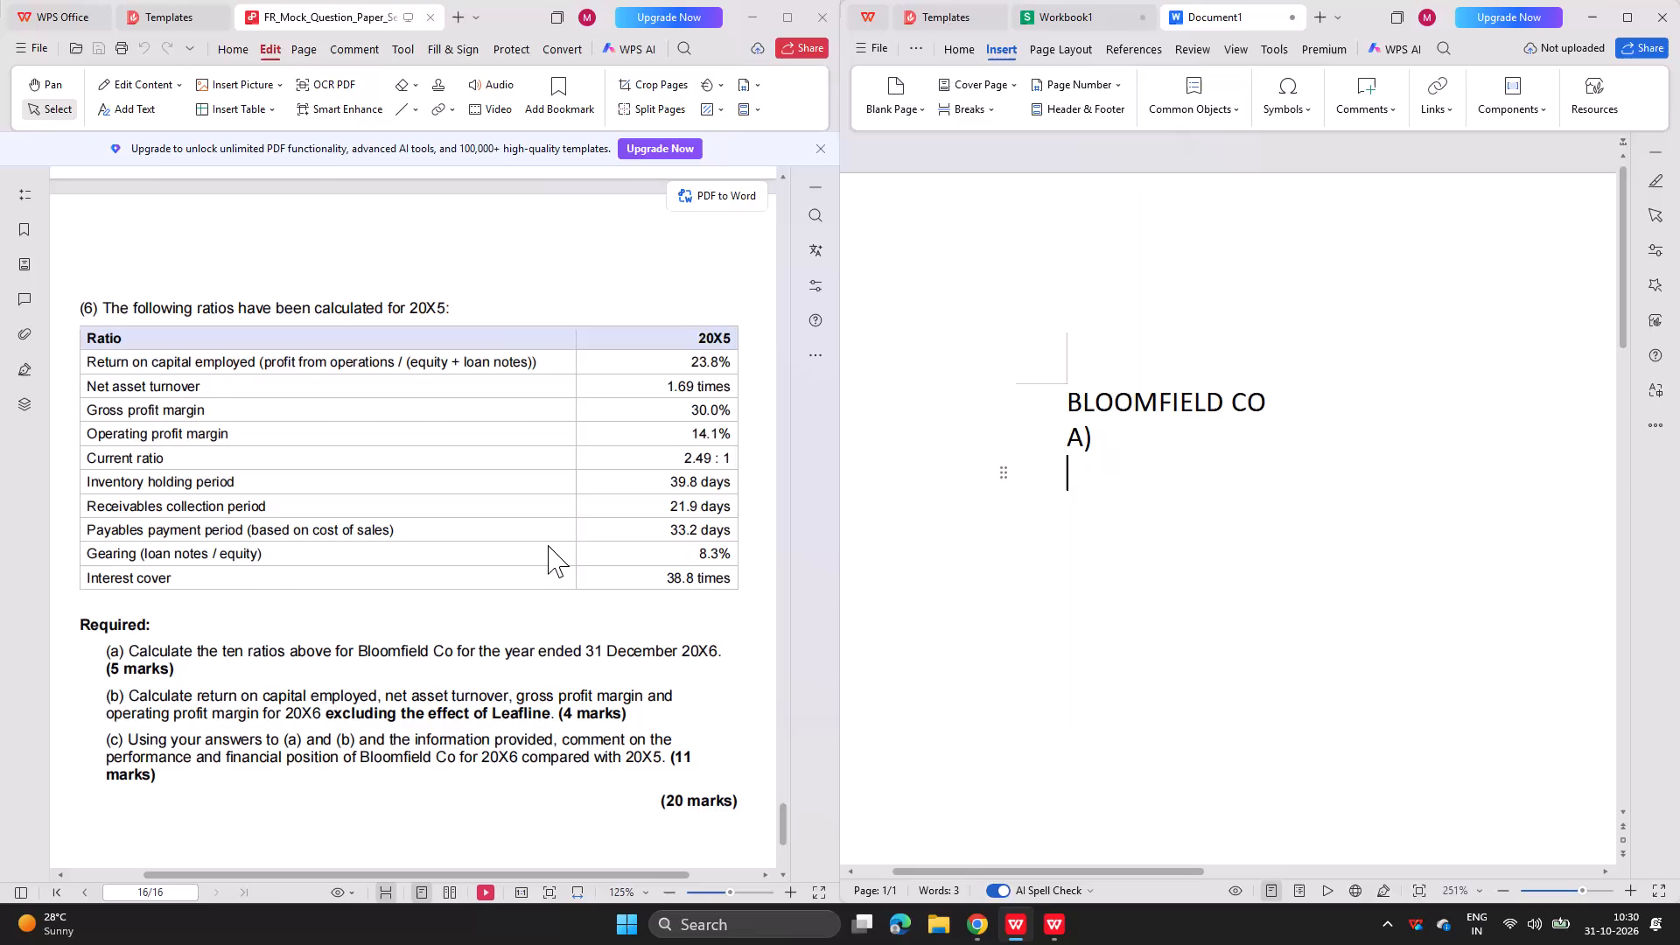
Insert a table with 10 rows and 6 columns beneath the A) line of the Bloomfield Co answer.
scroll(548, 543, "up", 1)
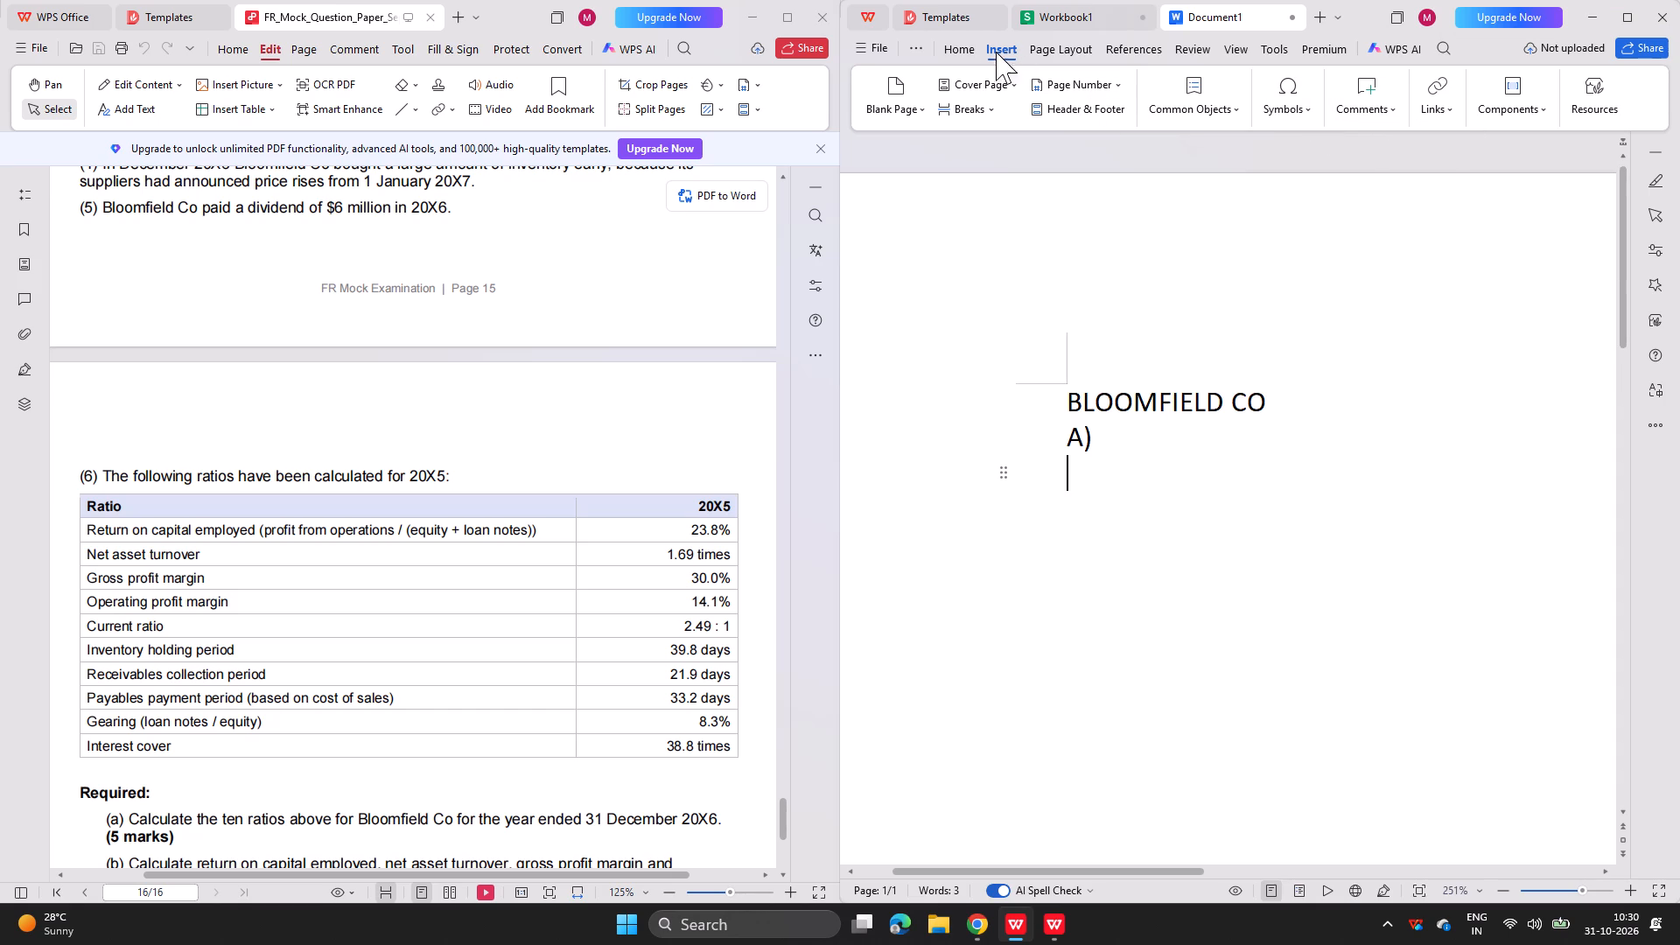
left_click(1444, 45)
type("table")
key("Return")
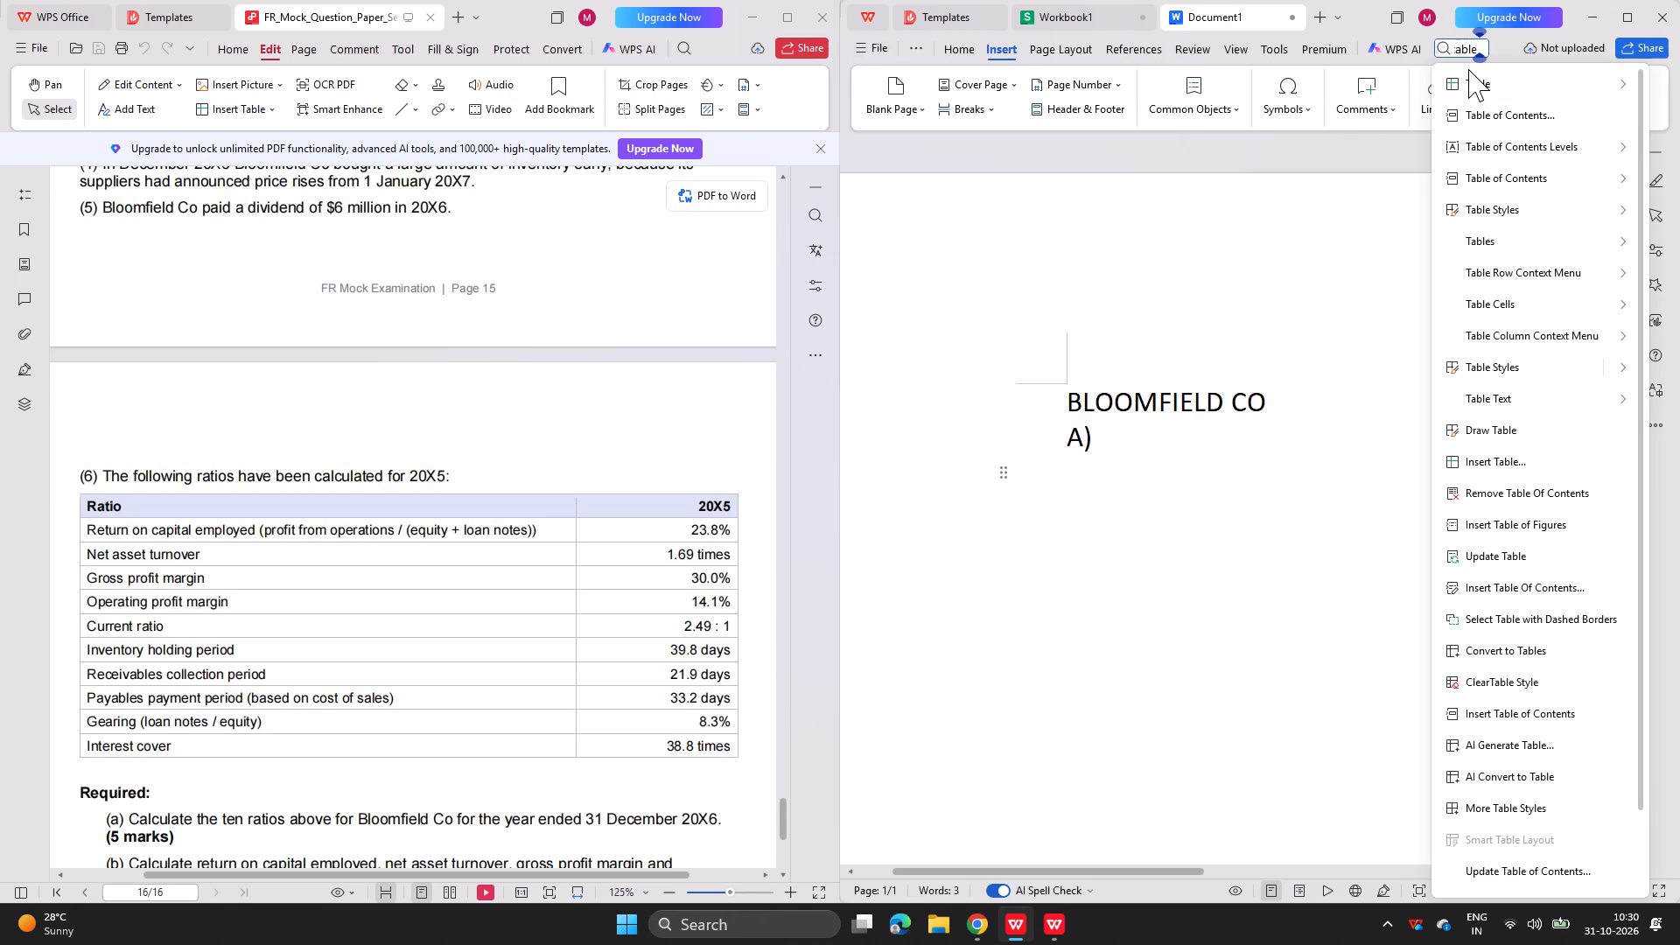
left_click(1468, 69)
left_click(1466, 75)
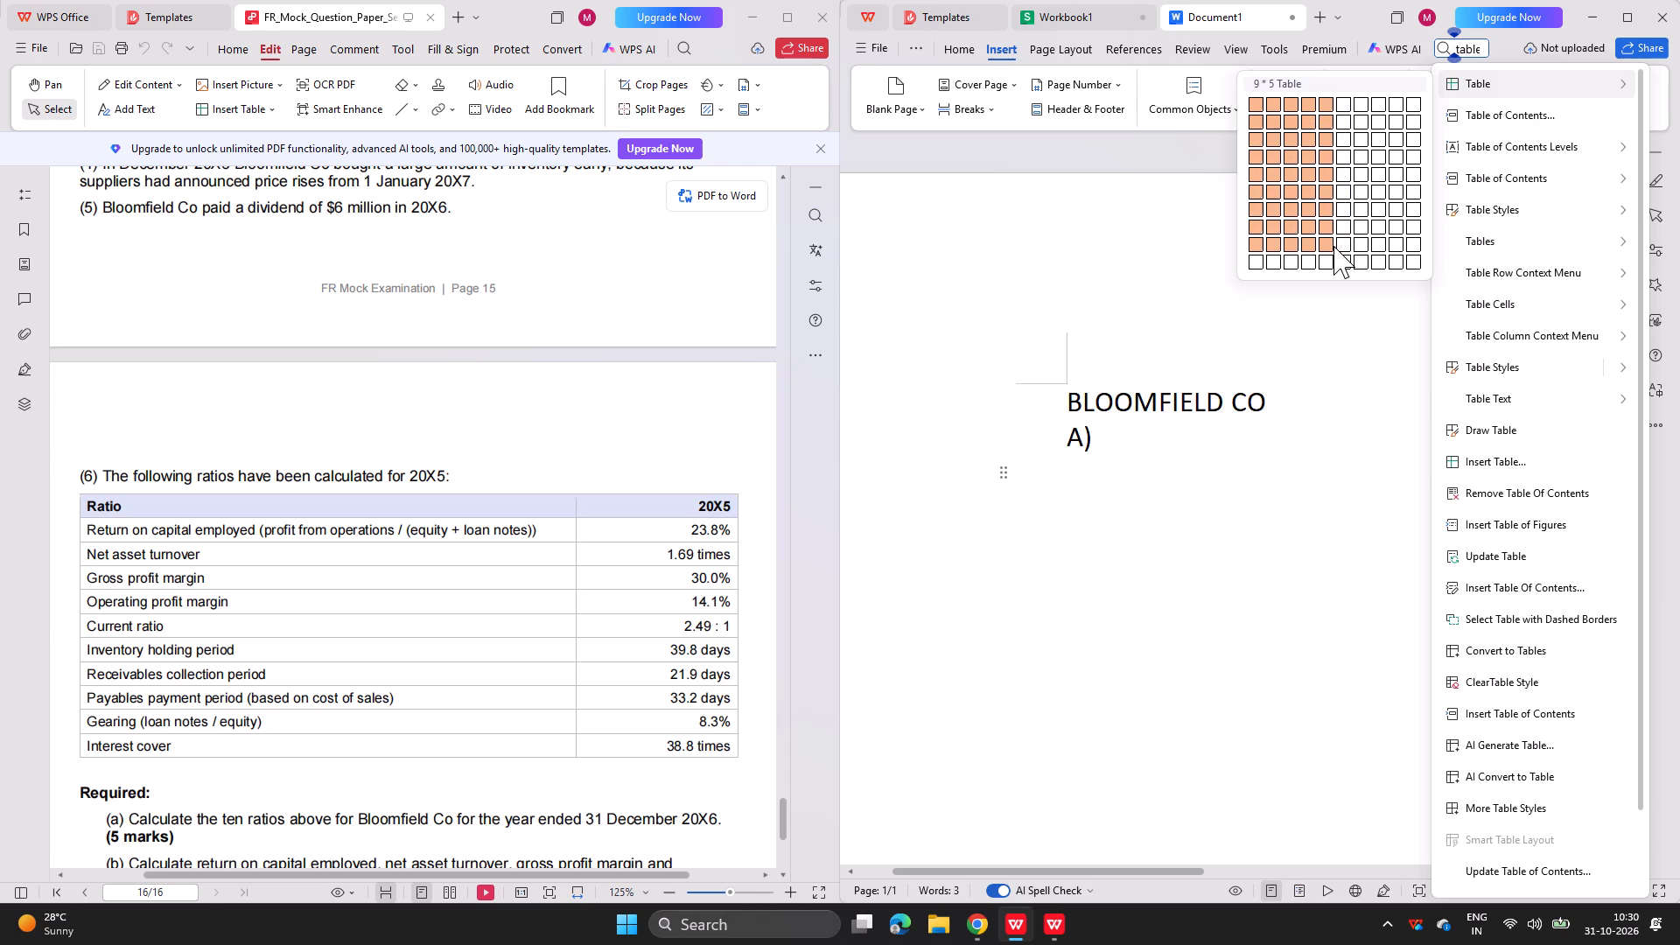
key("Return")
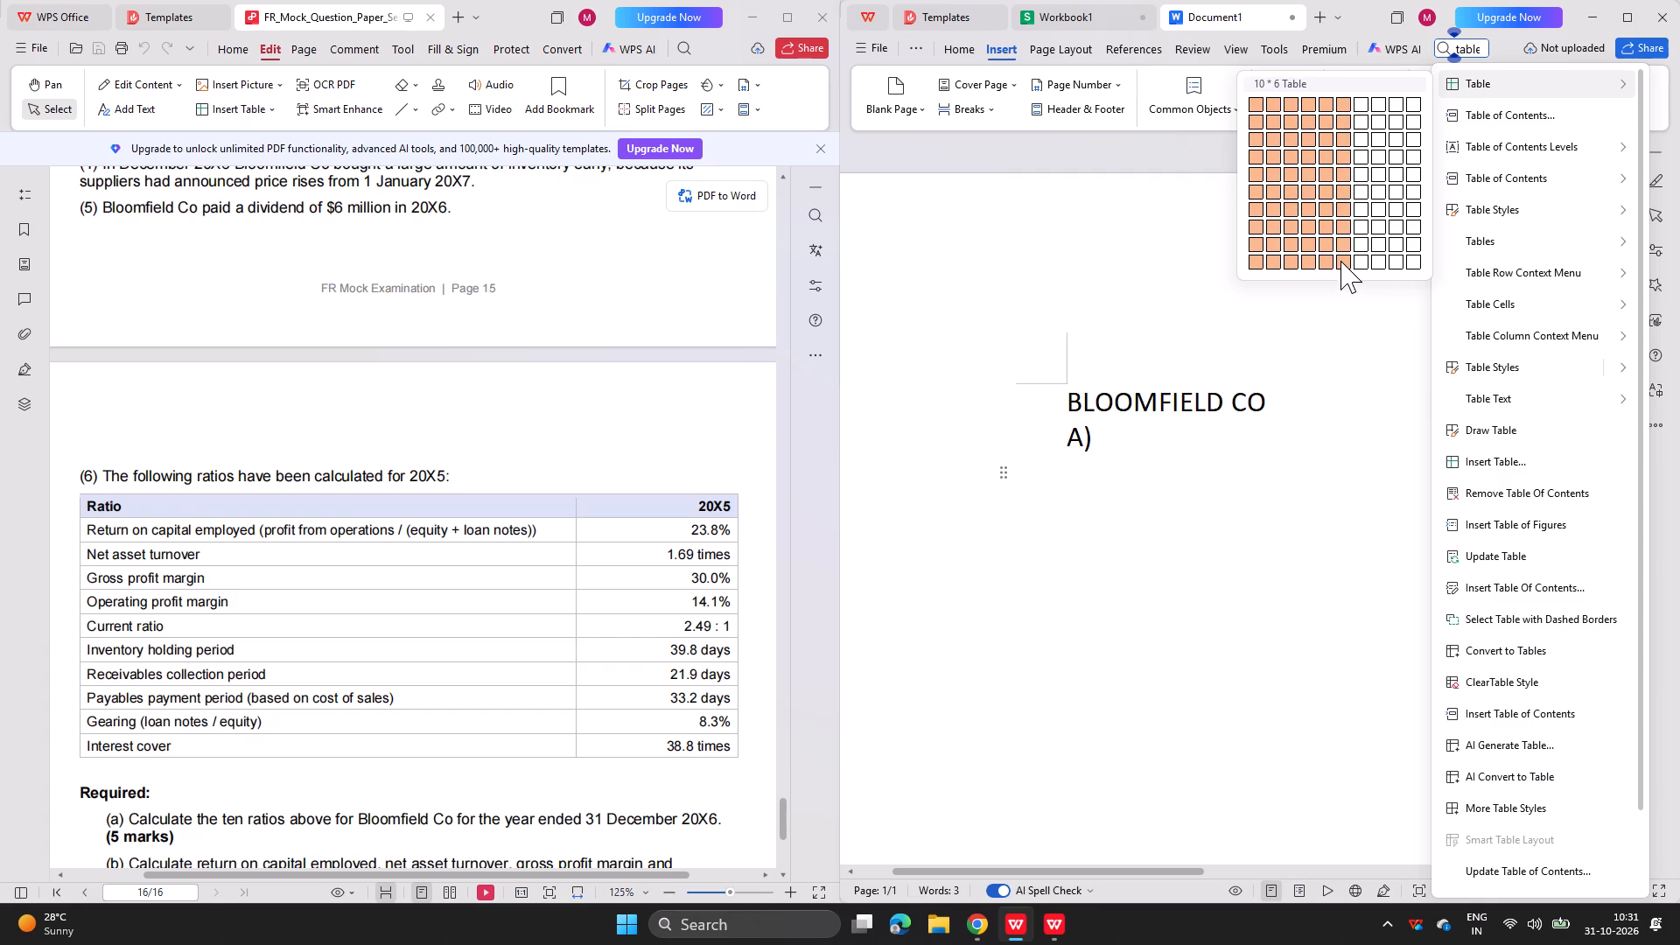
key("Return")
key("Return")
left_click(1331, 321)
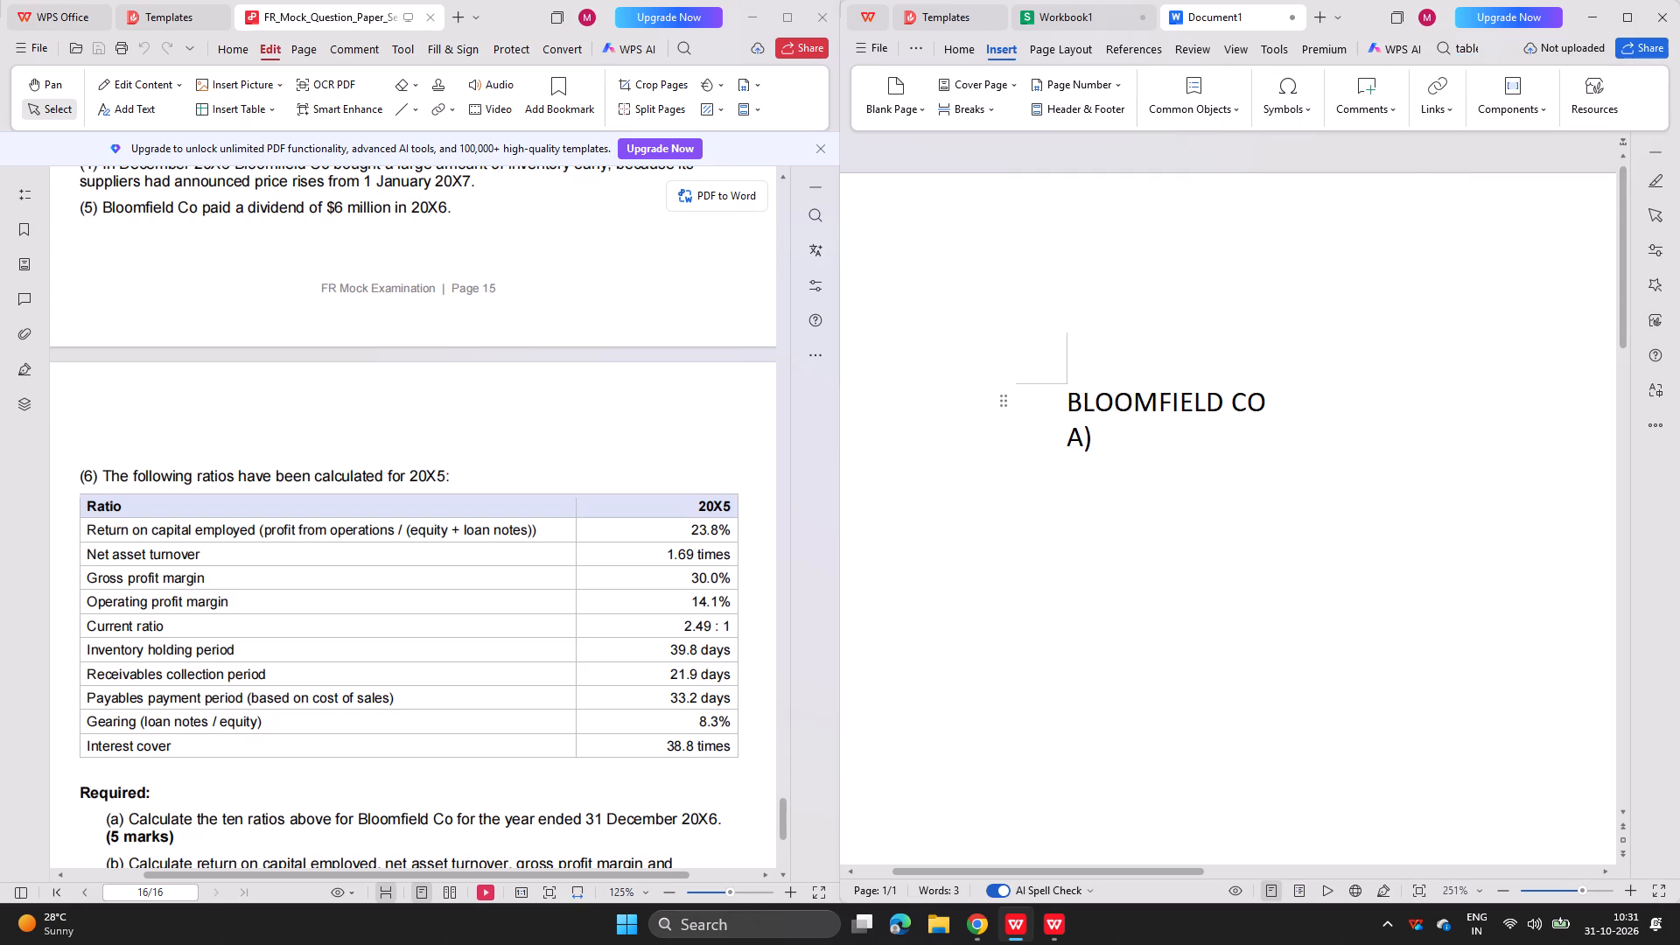
left_click(1088, 537)
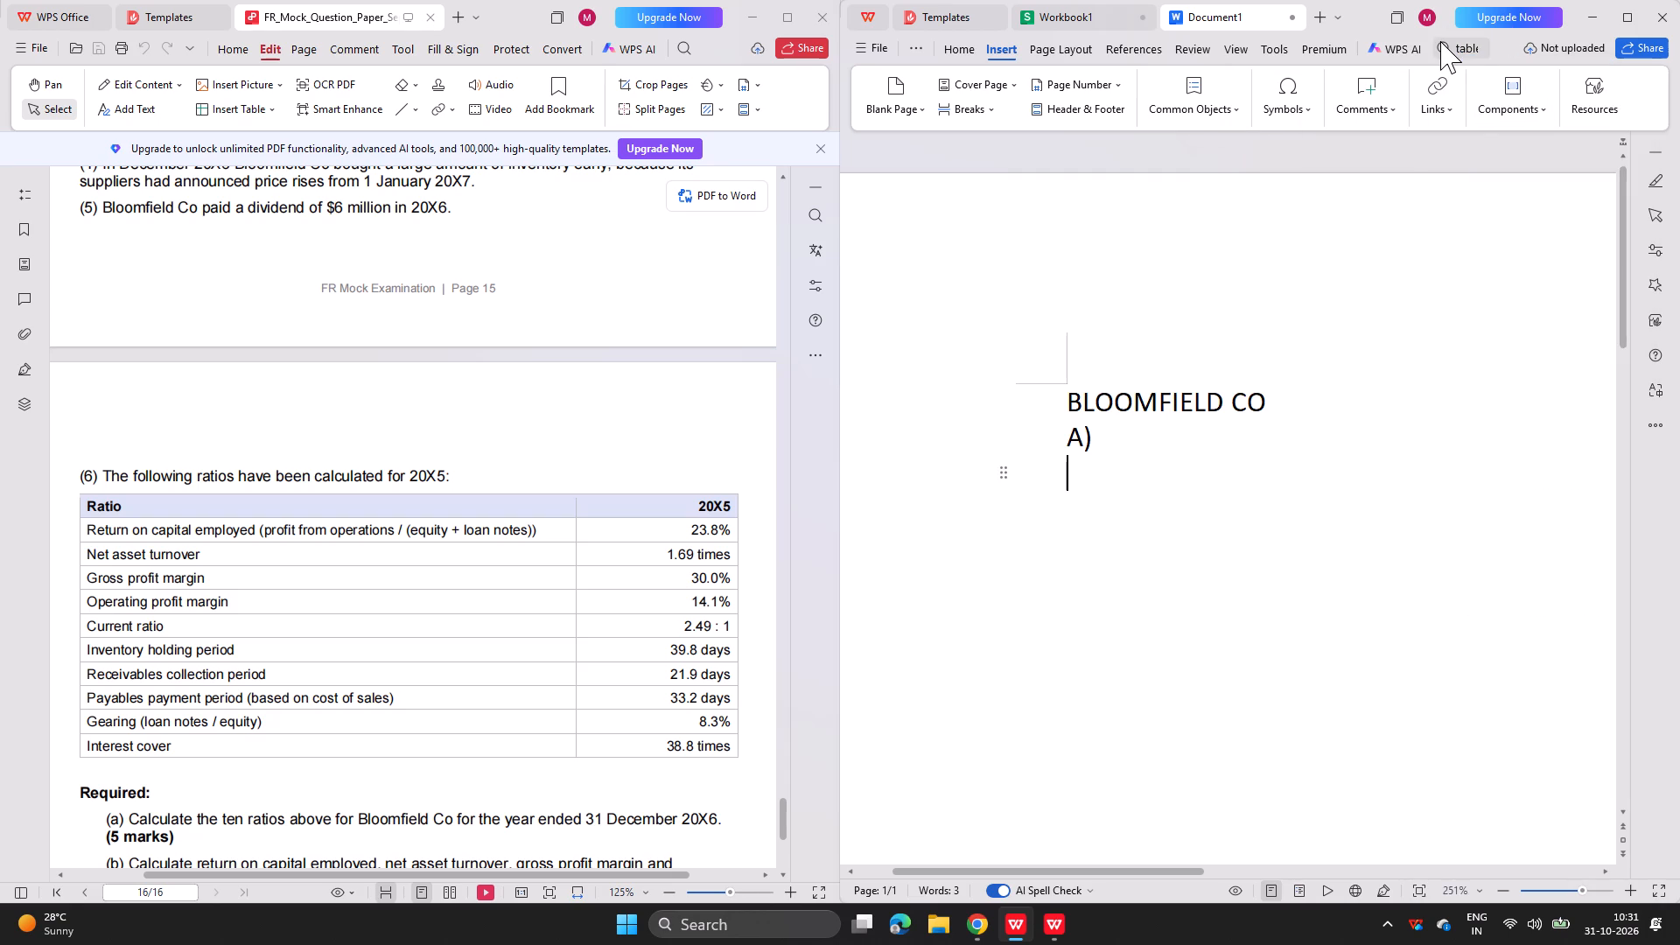
left_click(1441, 44)
left_click(1473, 52)
key("Return")
left_click(1470, 87)
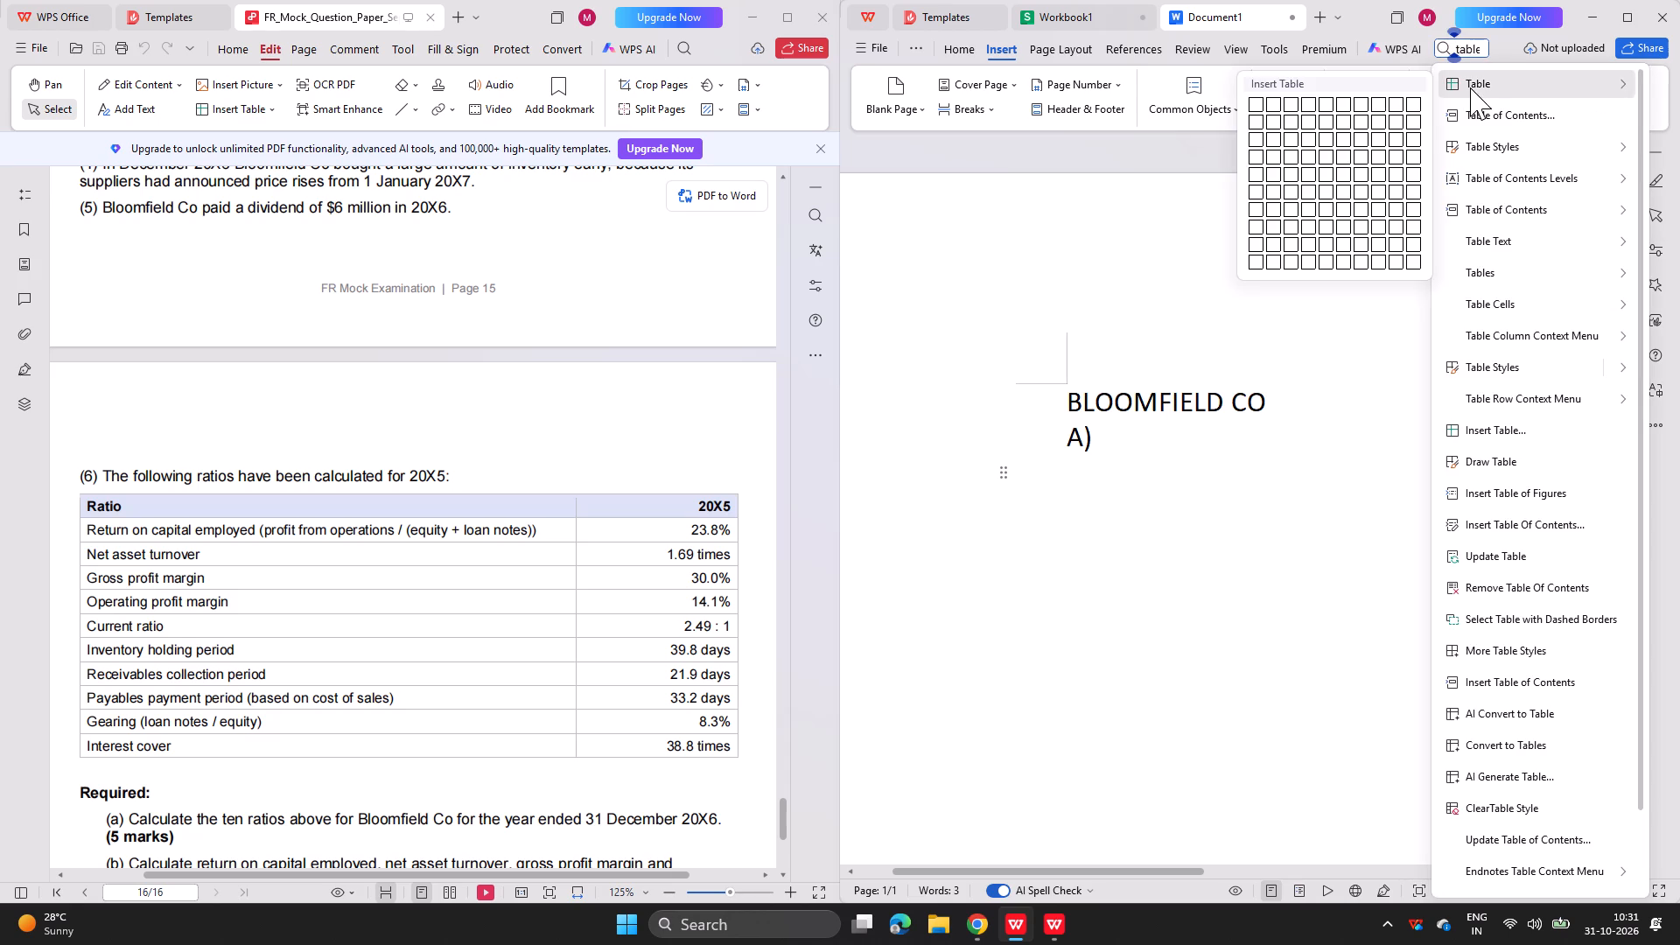
left_click(1340, 258)
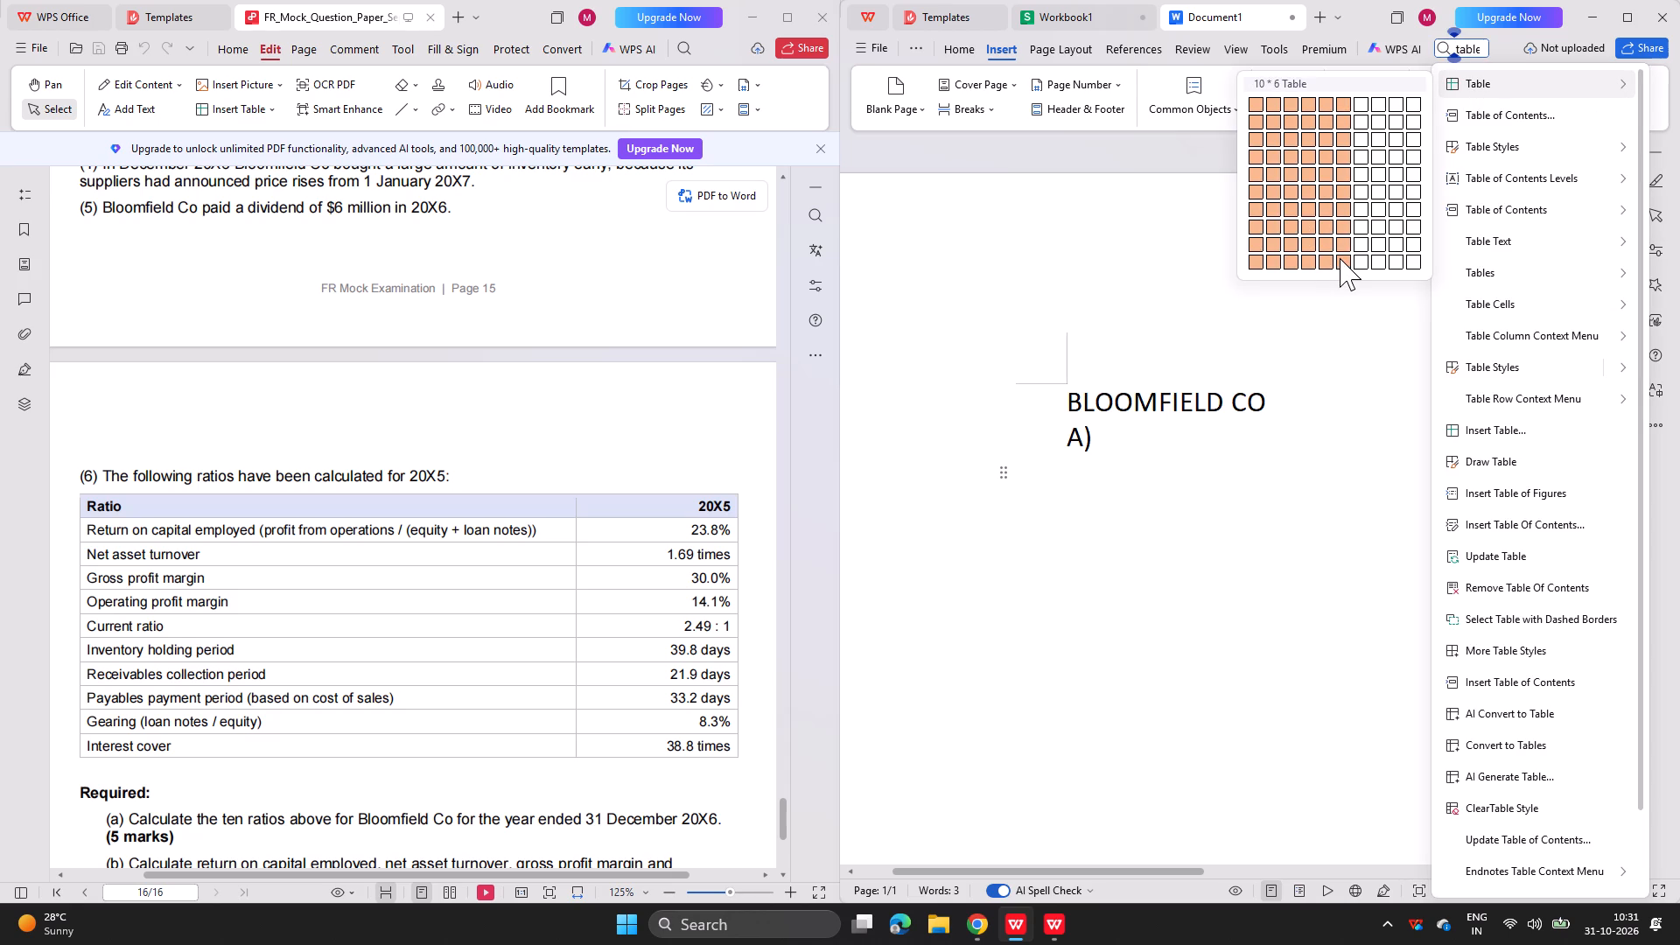
Fill the table's header row with Ratios, formula, working, 2005, working and 2006.
scroll(1273, 446, "left", 2)
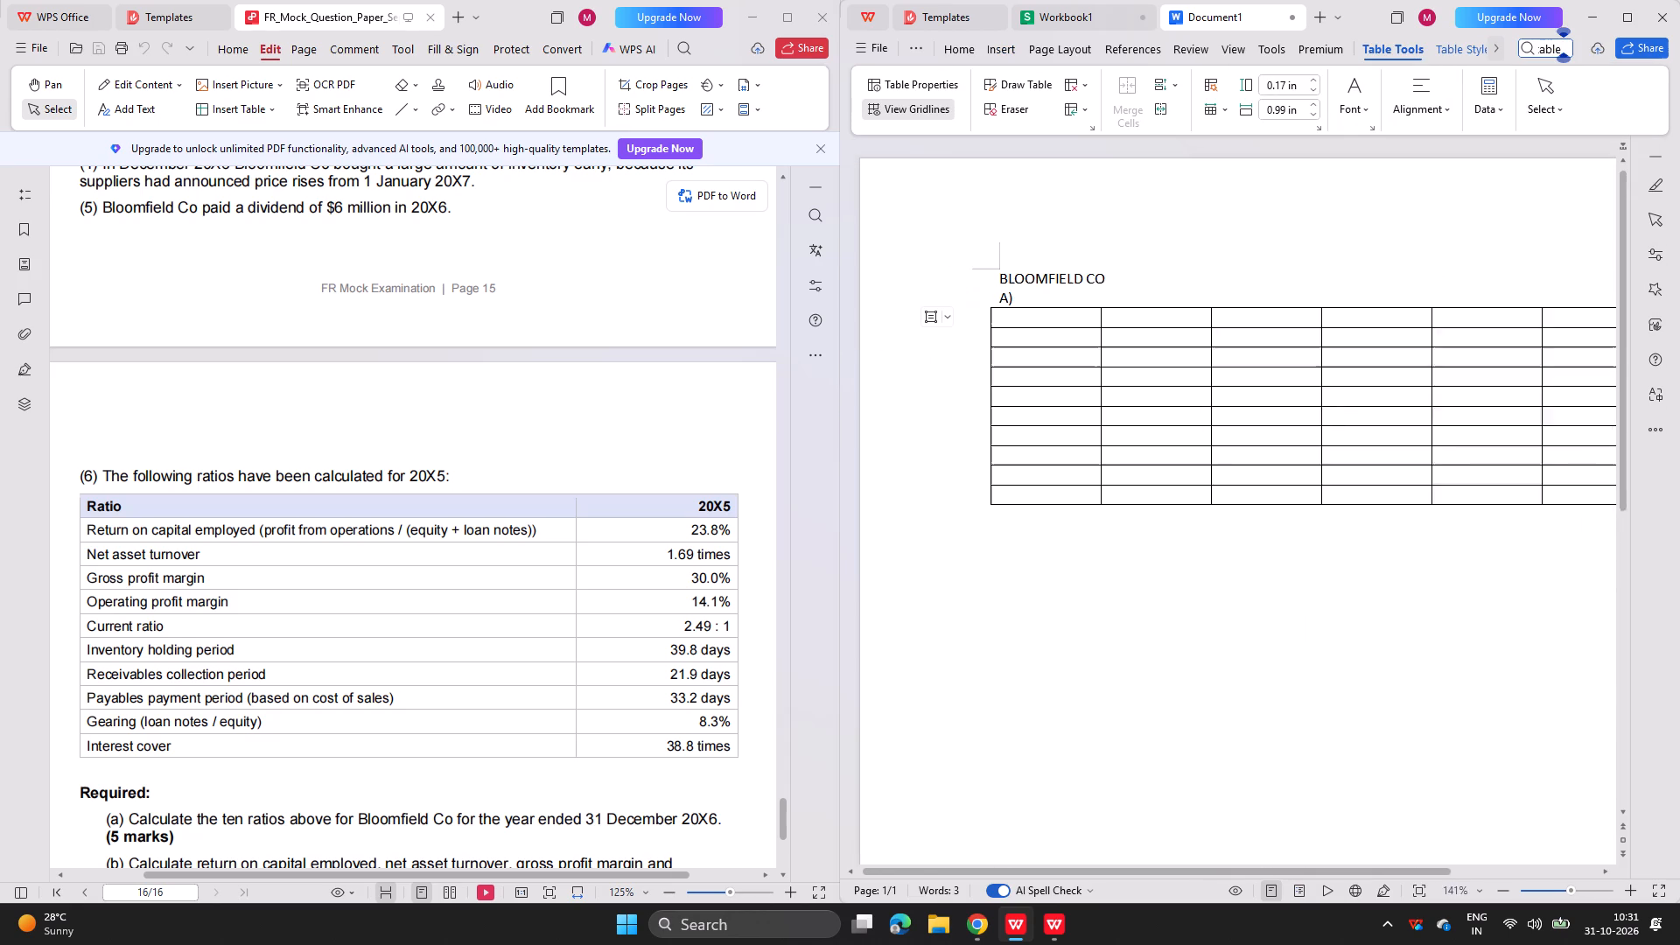
left_click(1028, 318)
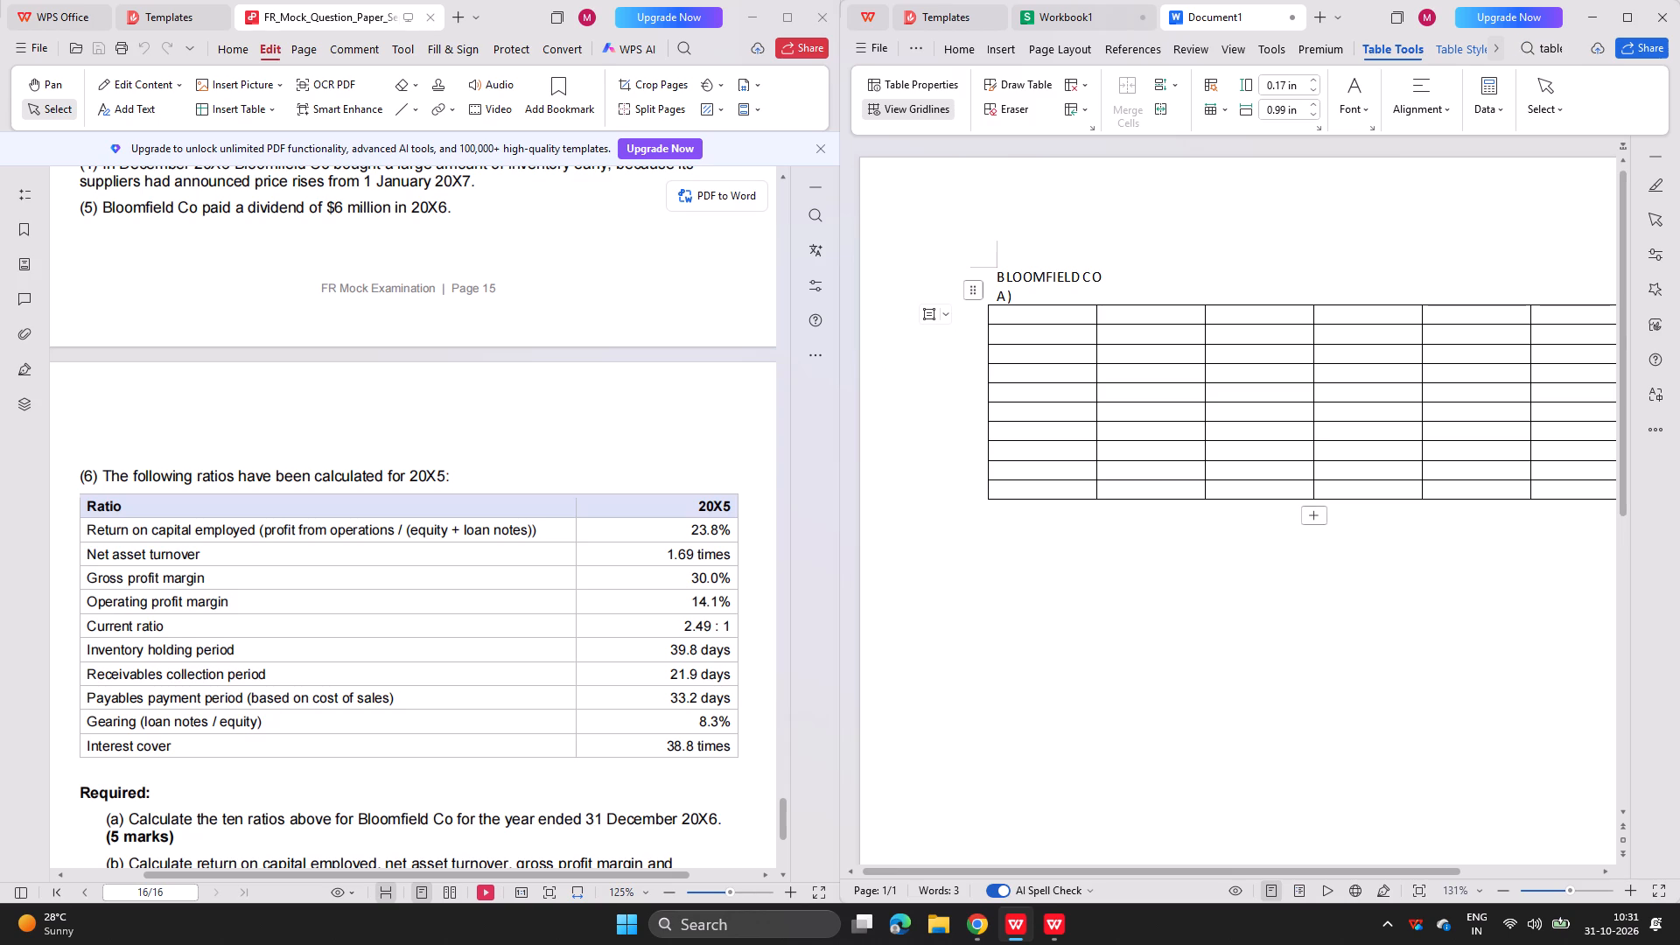
type("ratios0")
key("BackSpace")
key("Right")
type("formula")
key("Right")
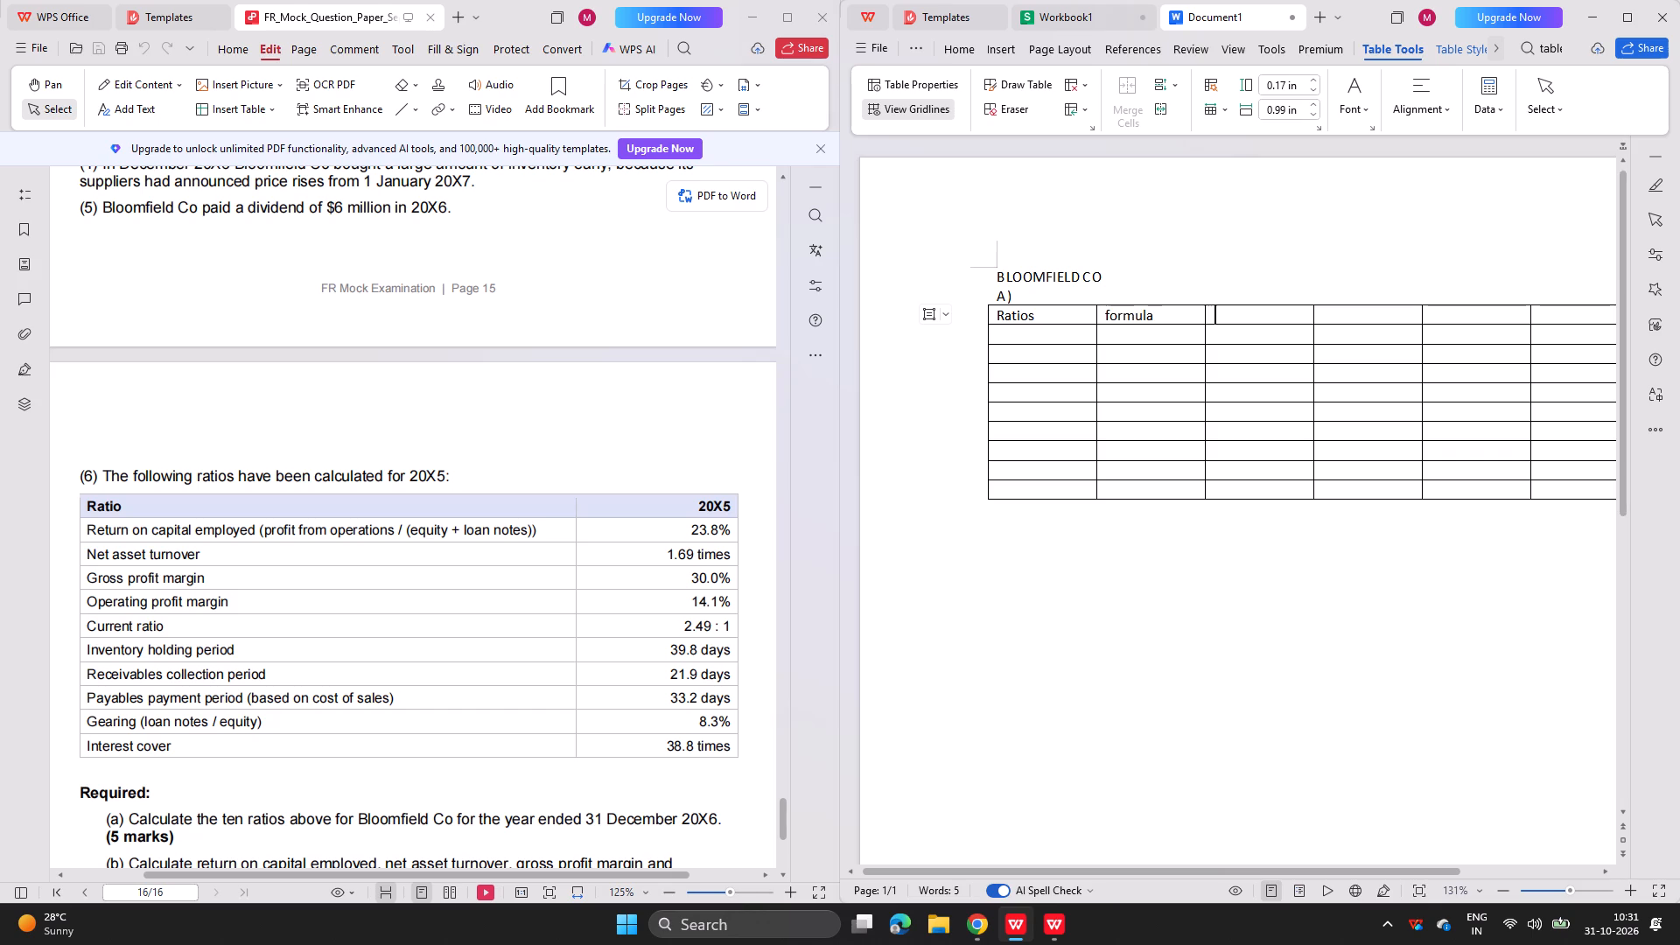
type("working")
key("Right")
type("2005")
key("Right")
type("working")
key("Right")
type("2006")
key("Right")
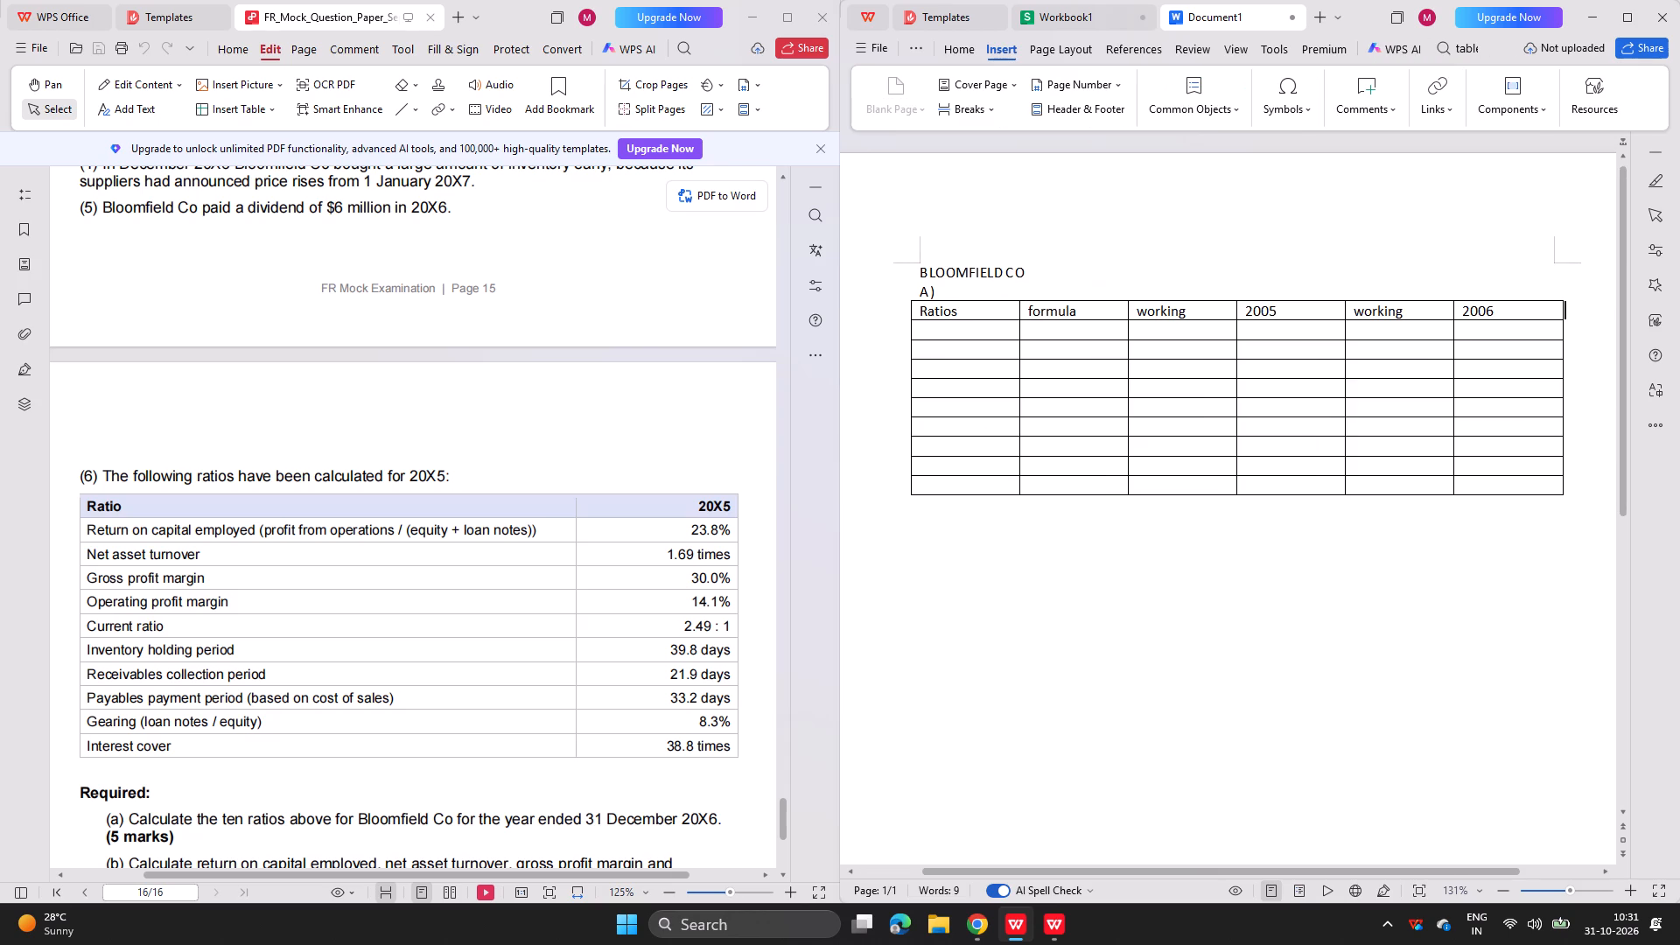
Enter Roce and Net asset turn over as the first two row labels in the Ratios column.
left_click(960, 326)
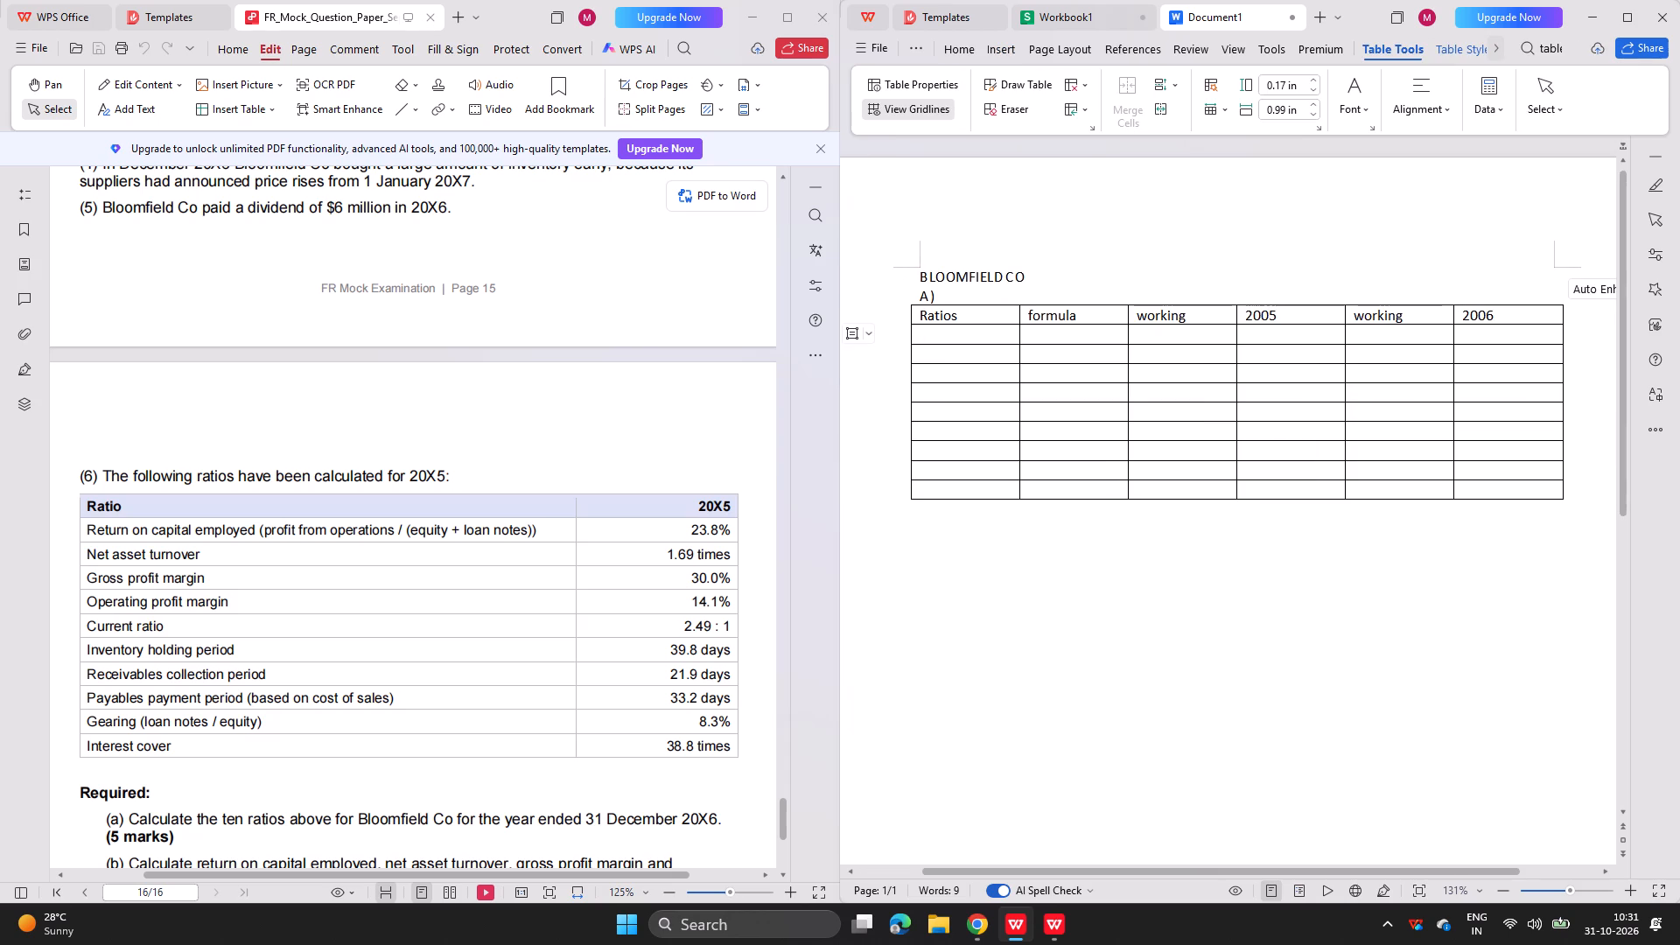
type("roce")
key("Return")
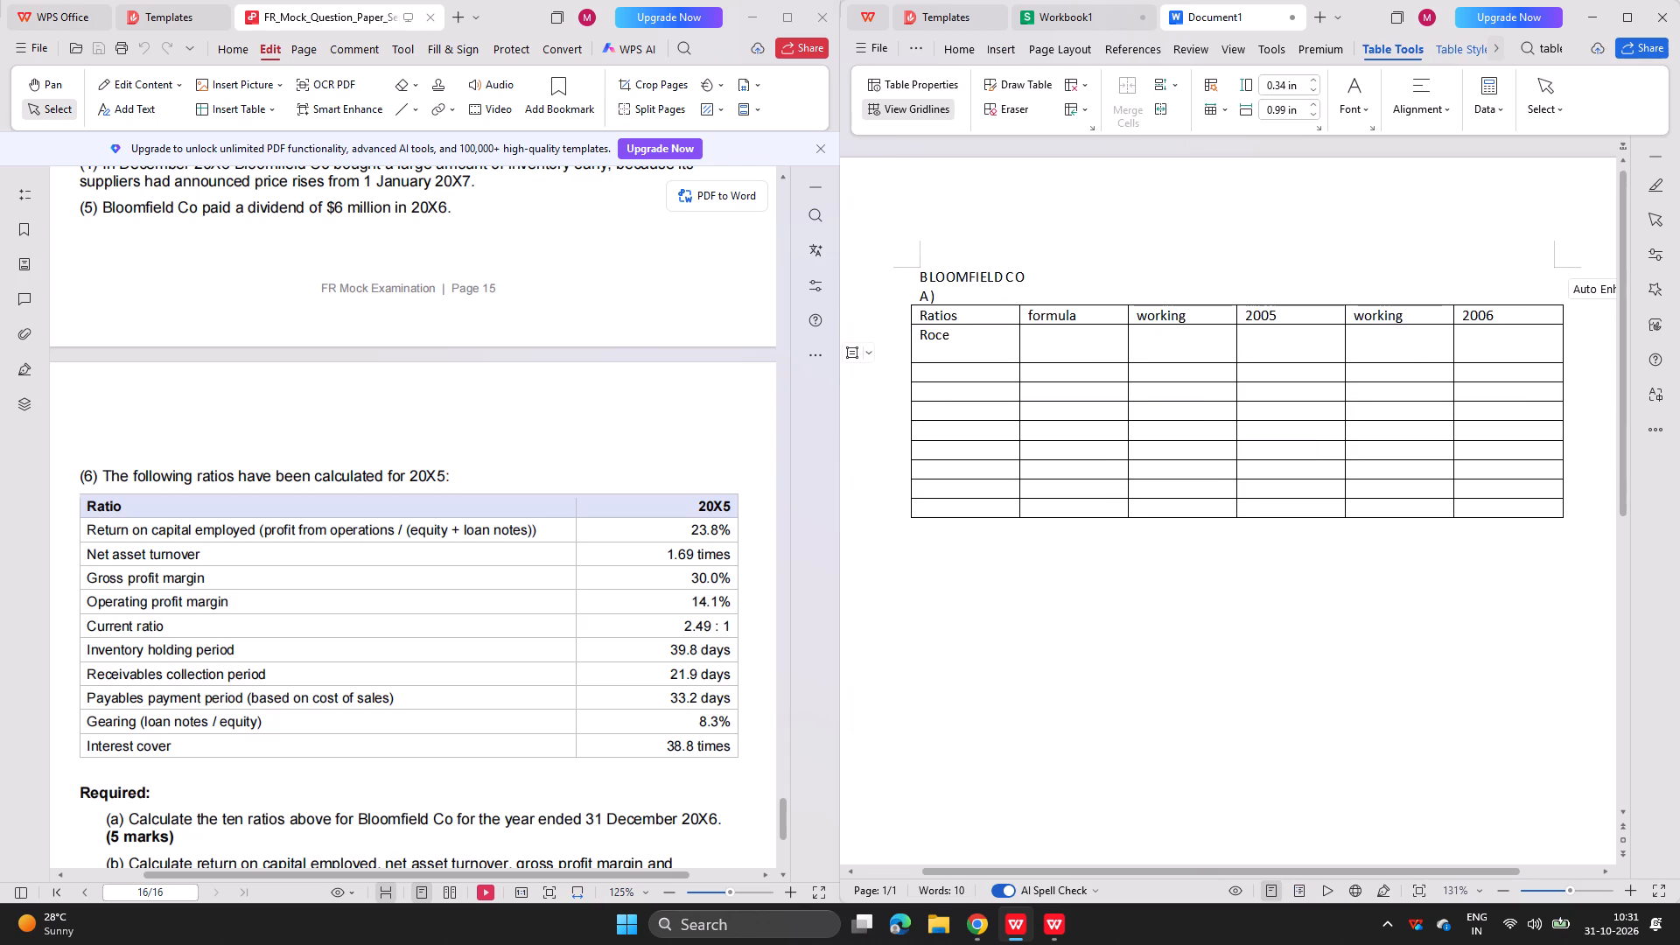
key("BackSpace")
key("Down")
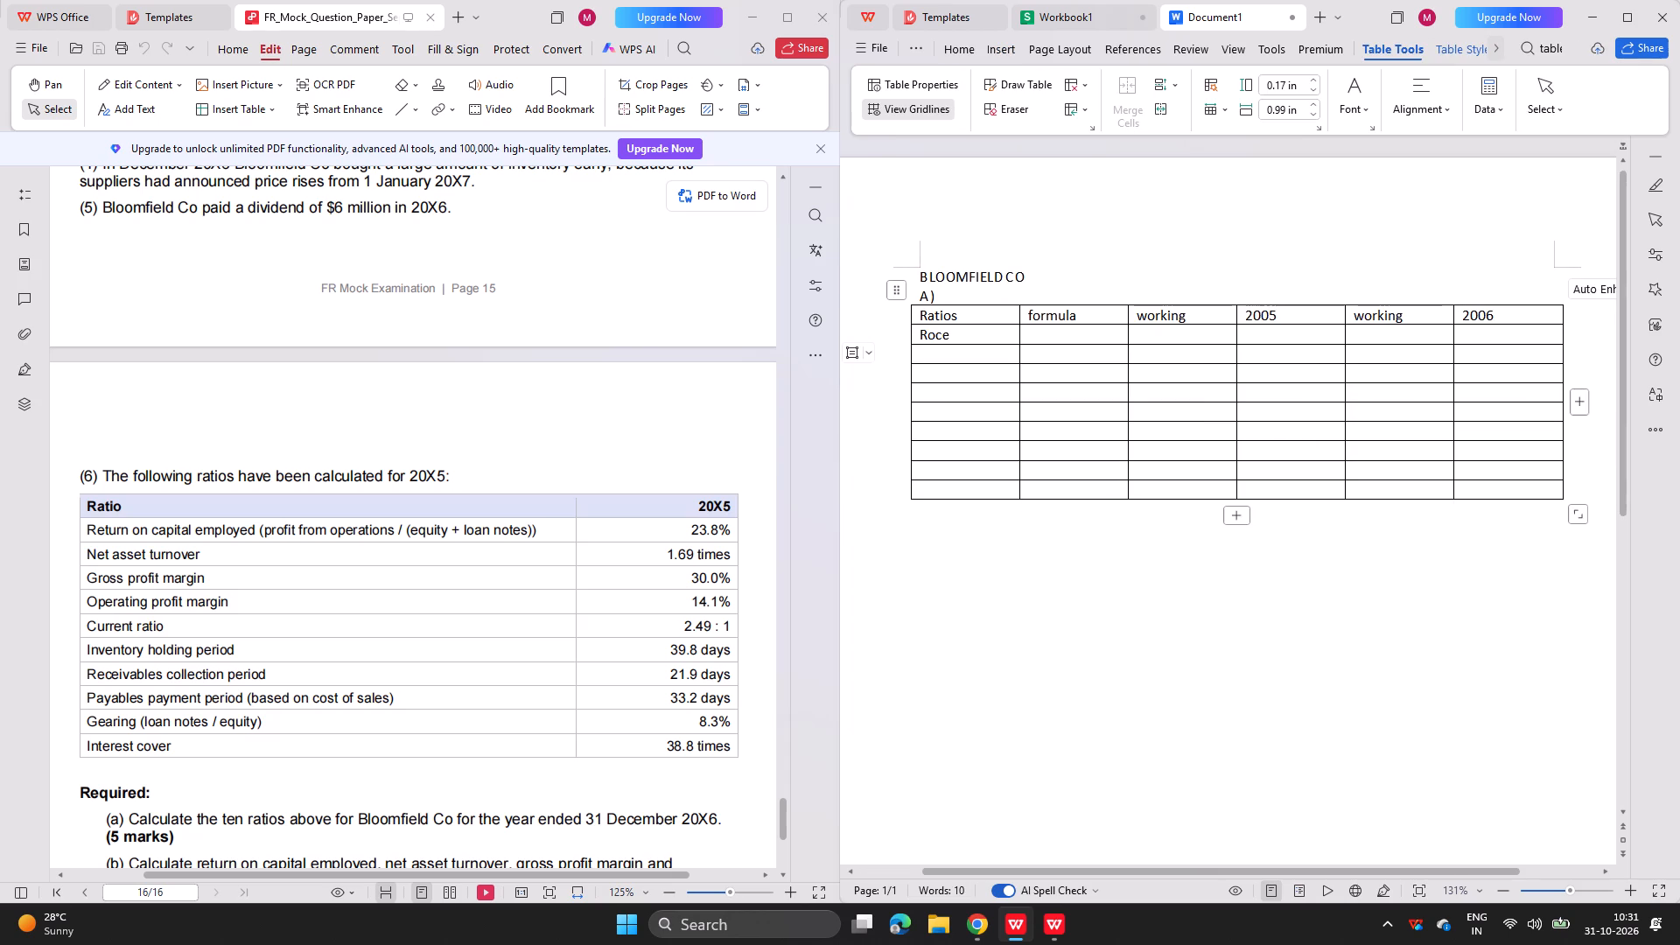
type("net asset tuirn")
key("space")
key("BackSpace")
key("BackSpace")
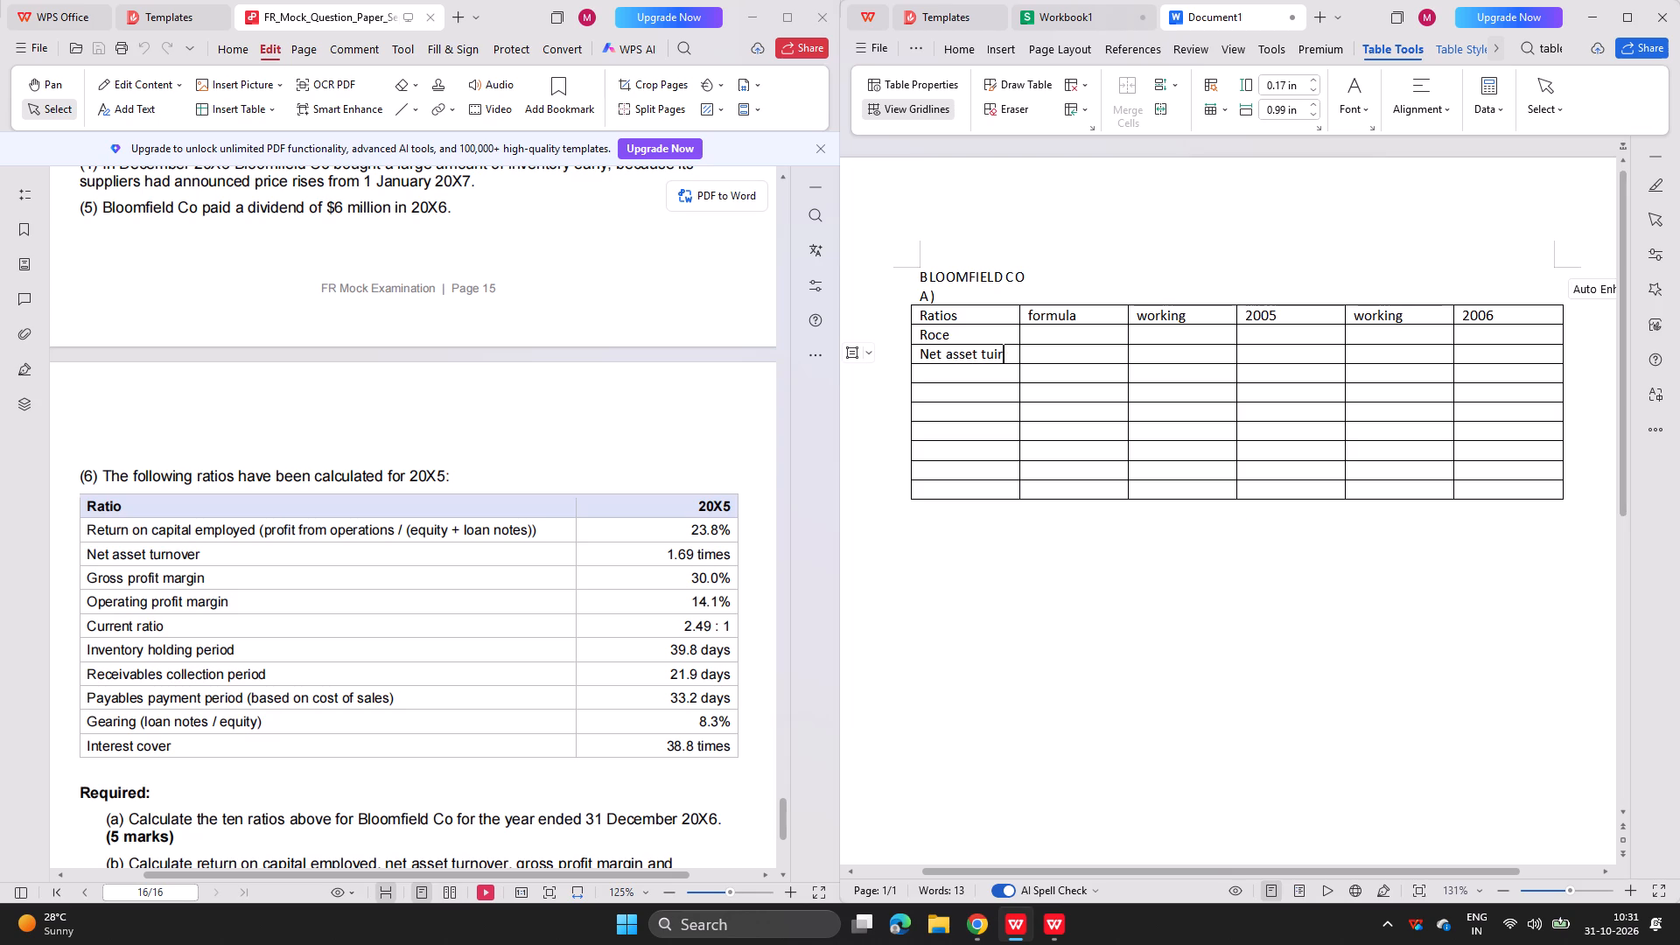
key("BackSpace")
key("BackSpace")
type("rn over")
key("Return")
key("BackSpace")
key("Down")
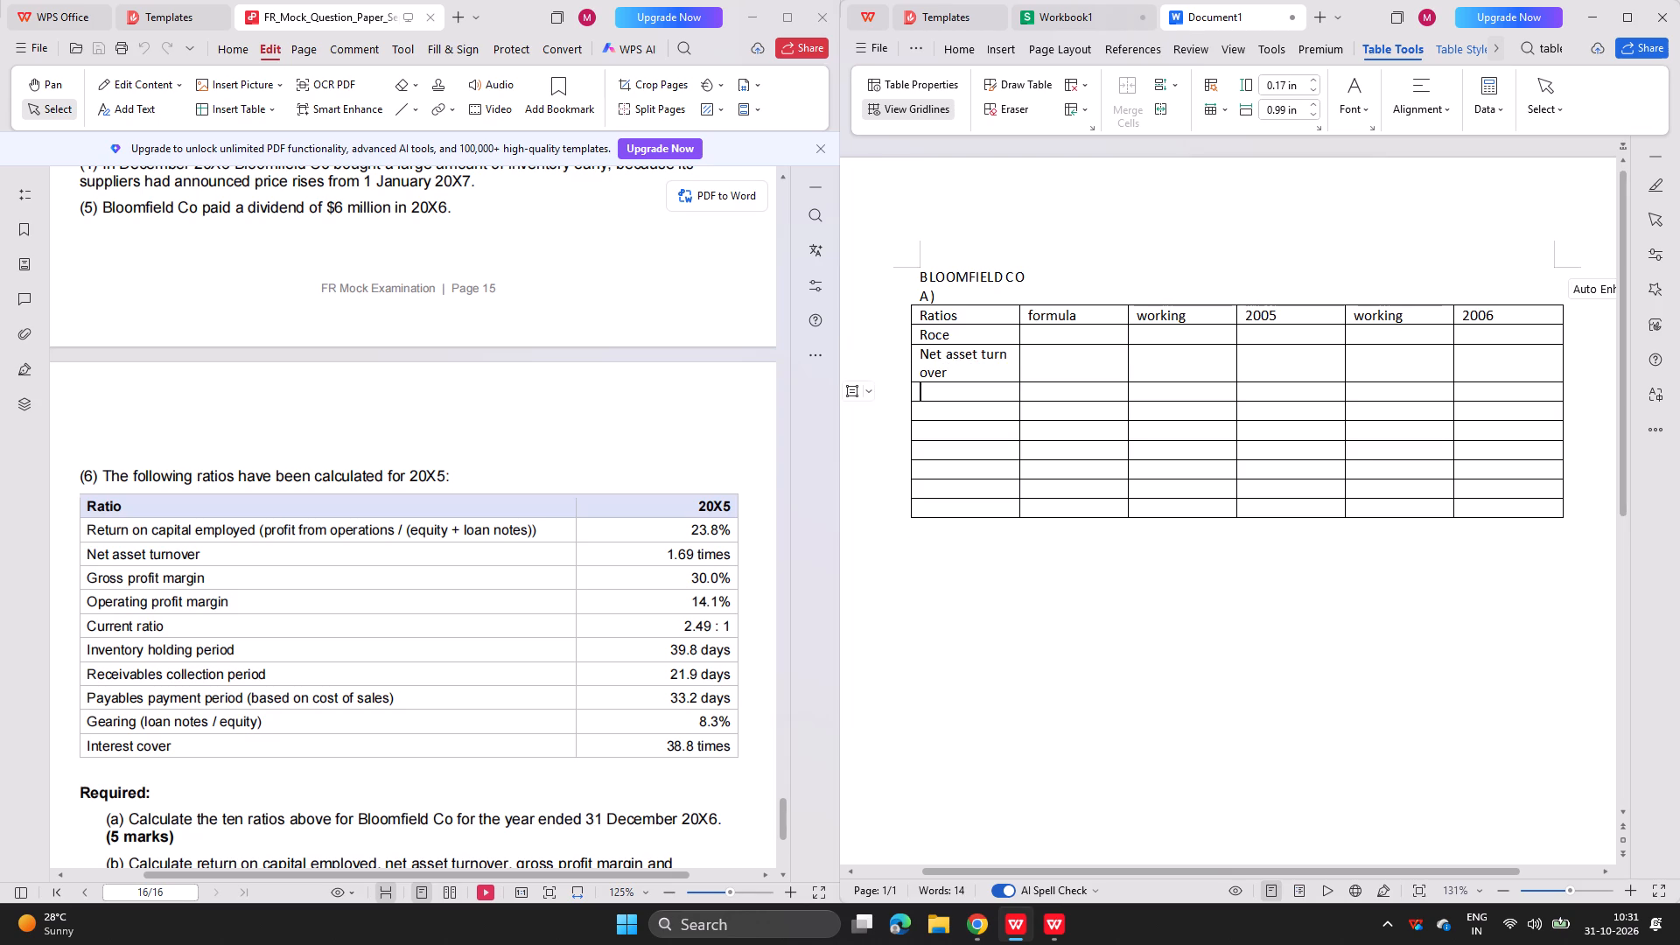
Enter Gross profit margin as the third row label in the Ratios column.
type("gross profit")
key("space")
type("marign")
key("Return")
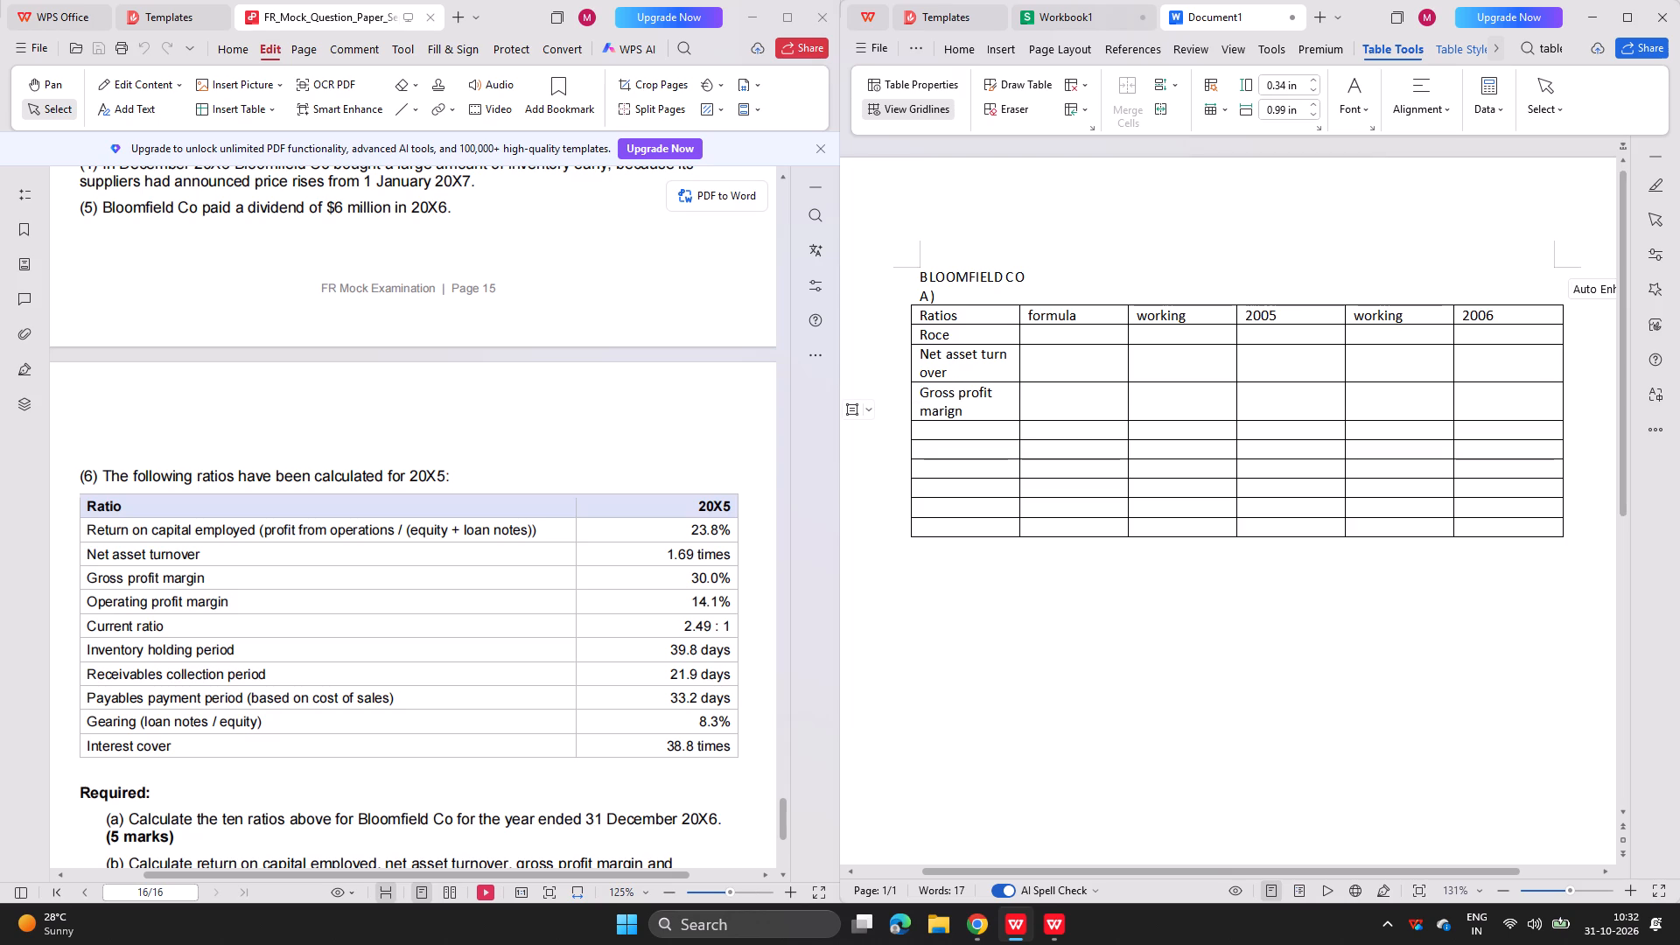
key("BackSpace")
key("BackSpace")
key("BackSpace")
type("gn")
key("BackSpace")
key("BackSpace")
key("BackSpace")
type("gin")
key("Down")
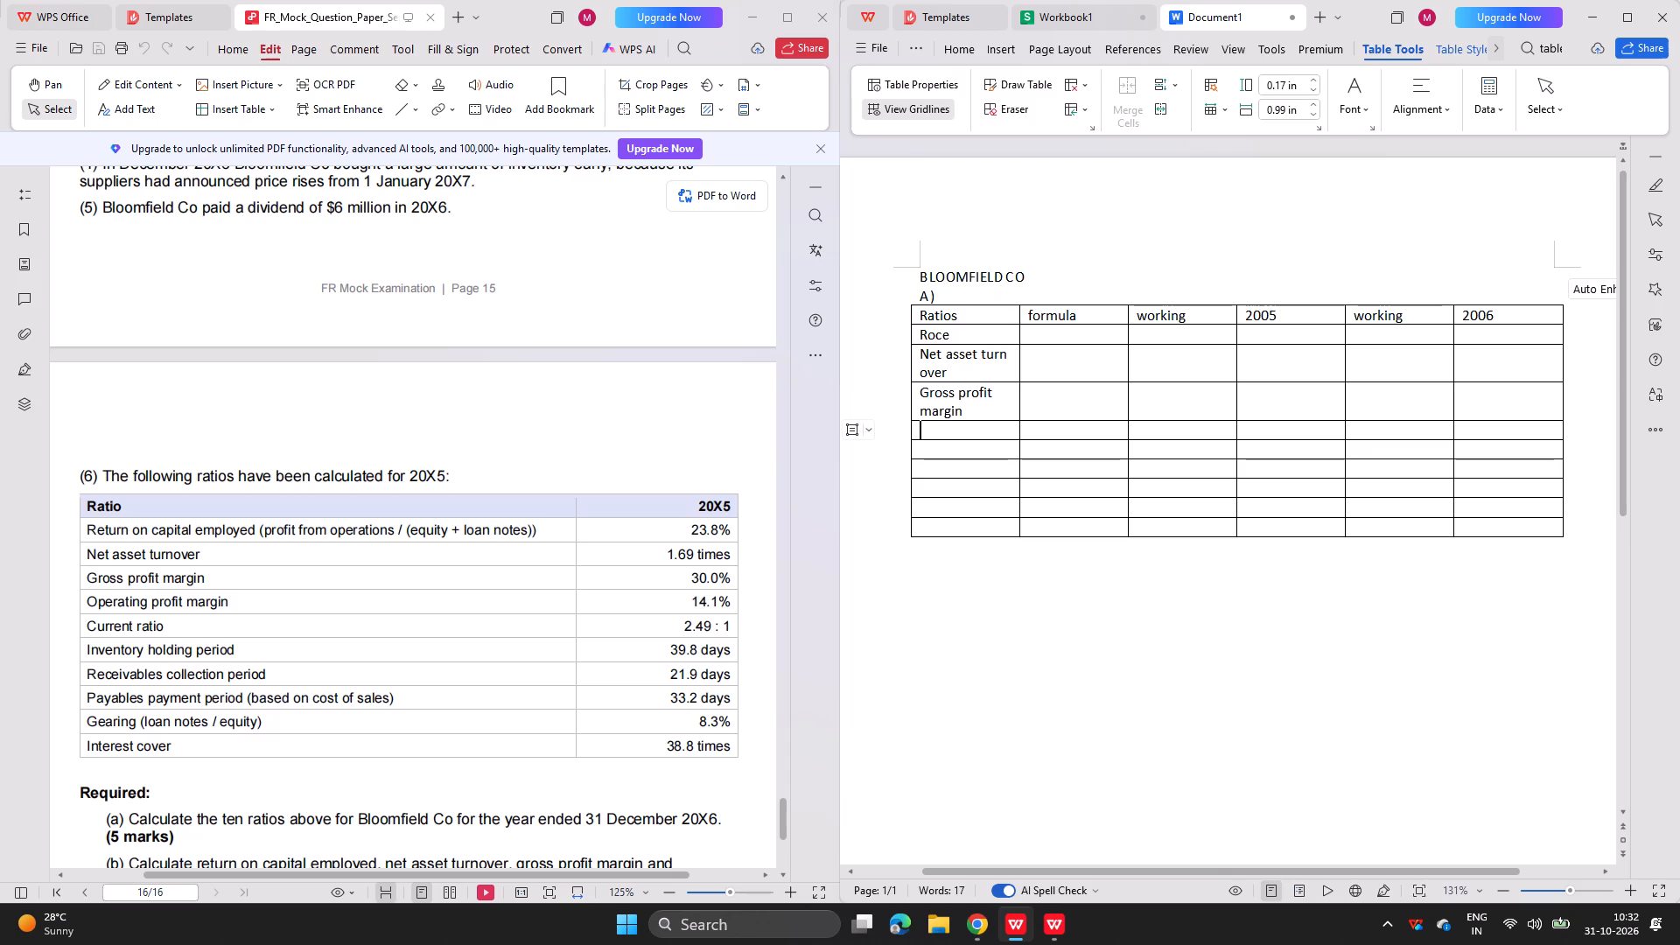
Enter the operating profit margin label in the row below Gross profit margin.
type("operaitng peodfit")
key("BackSpace")
key("BackSpace")
key("BackSpace")
key("BackSpace")
key("BackSpace")
key("BackSpace")
type("rofit margin")
key("Down")
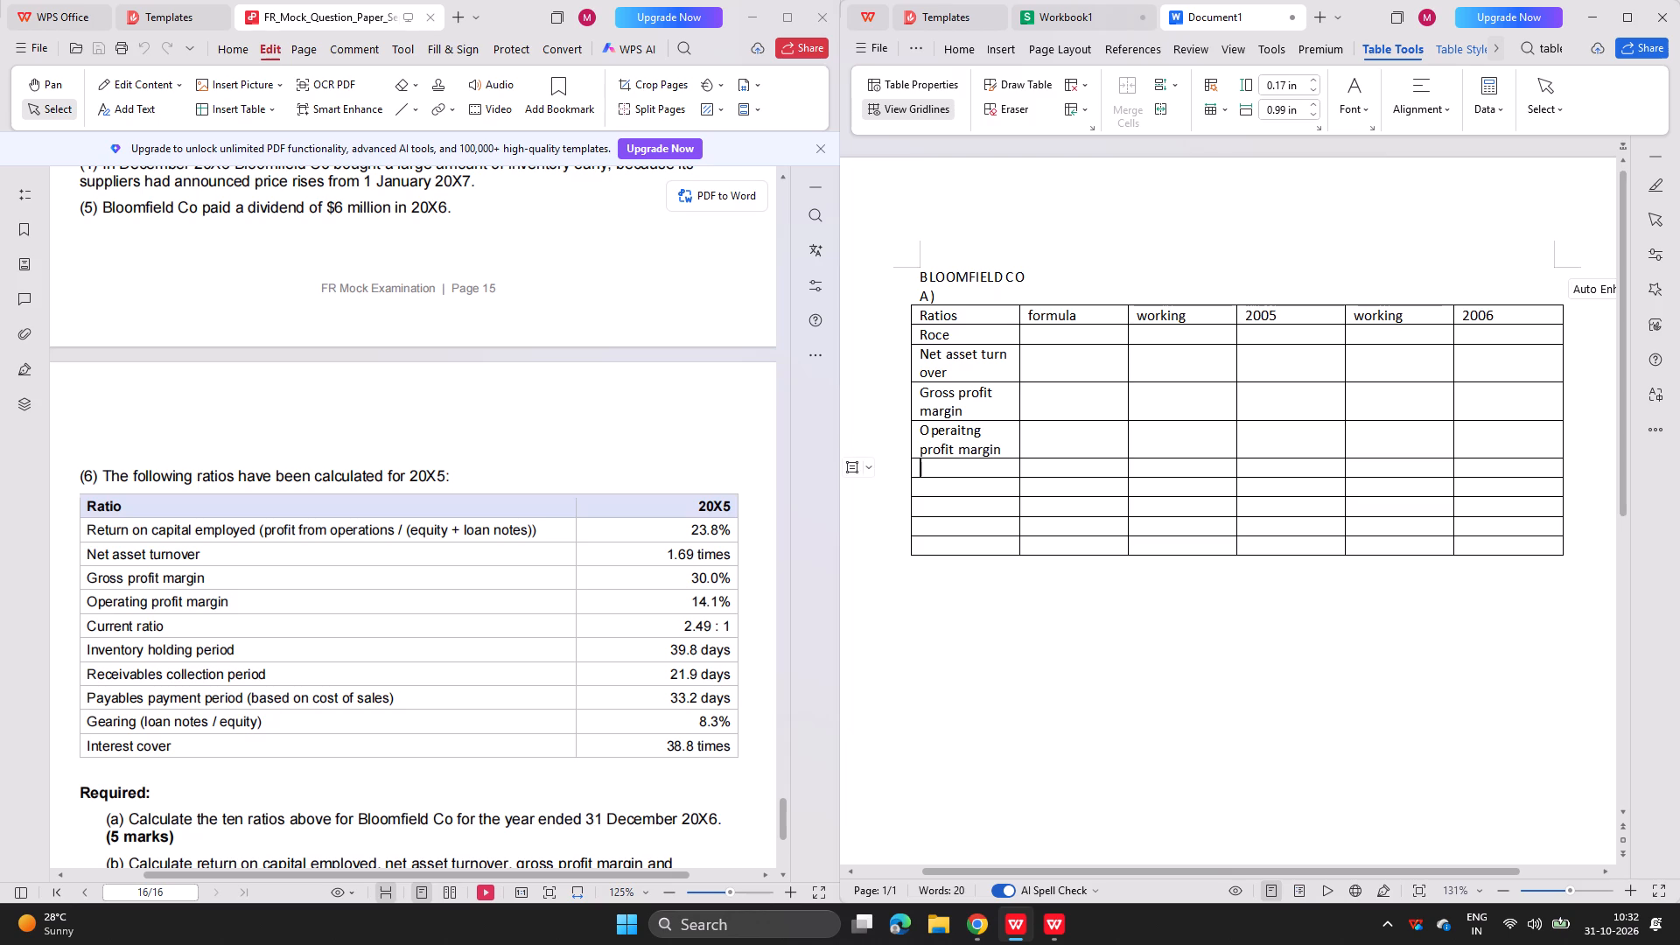
Enter Current ratio and Inventory holding period as the following two row labels in the Ratios column.
key("x")
key("BackSpace")
type("current ratio")
key("Down")
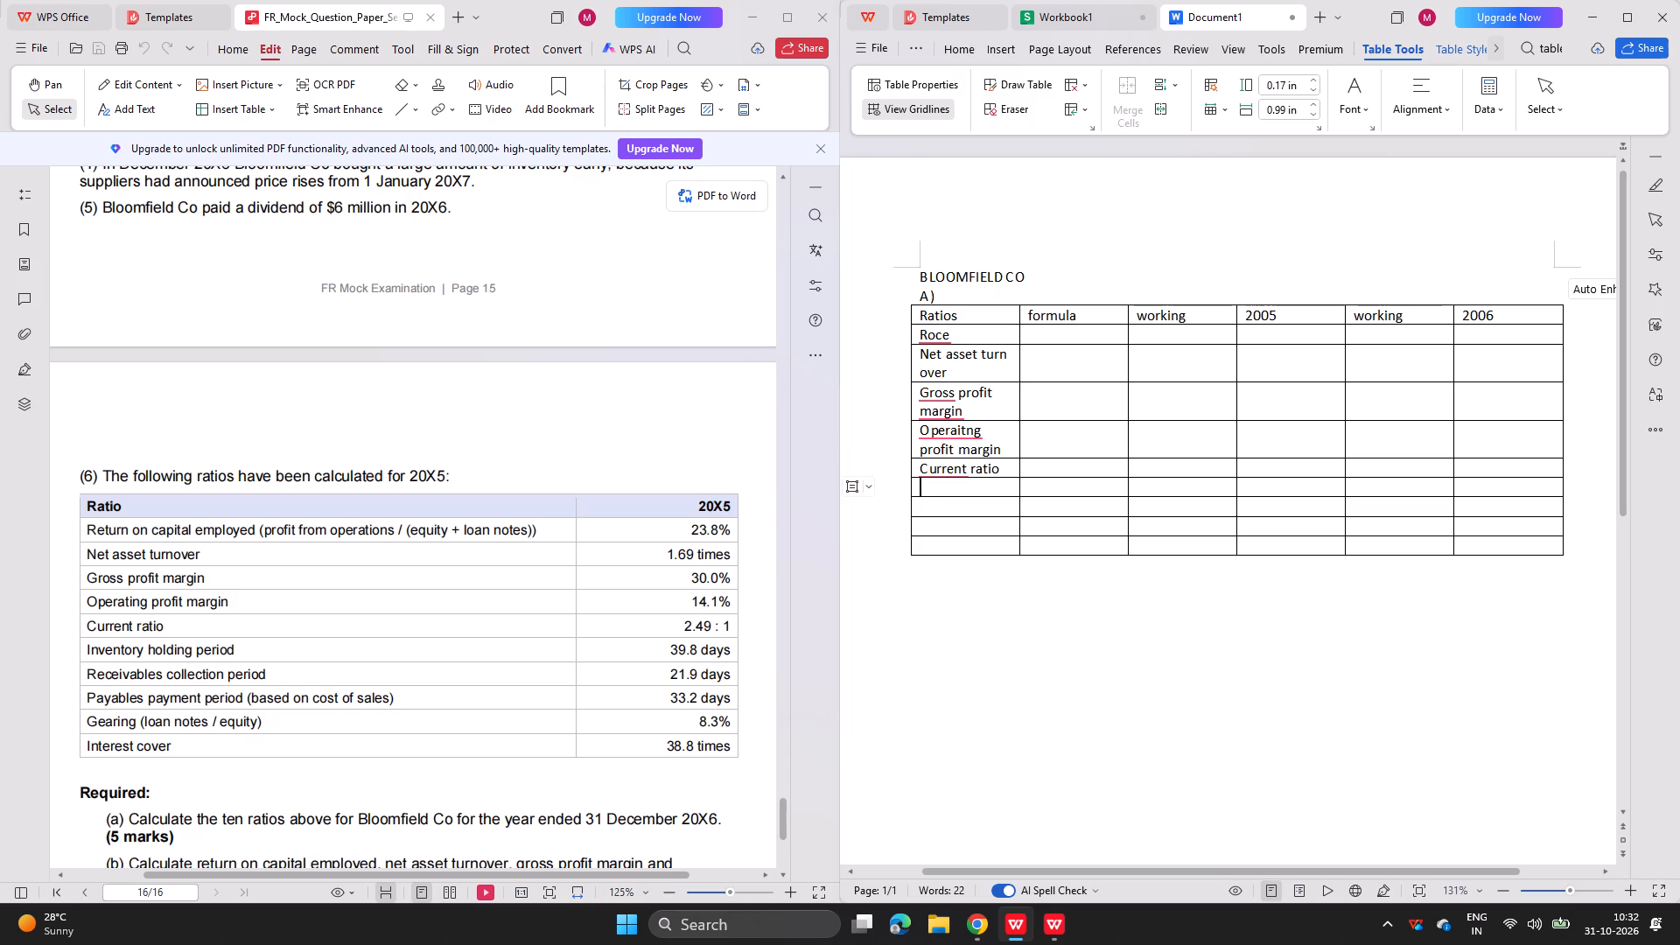
type("inventory holding period")
key("Down")
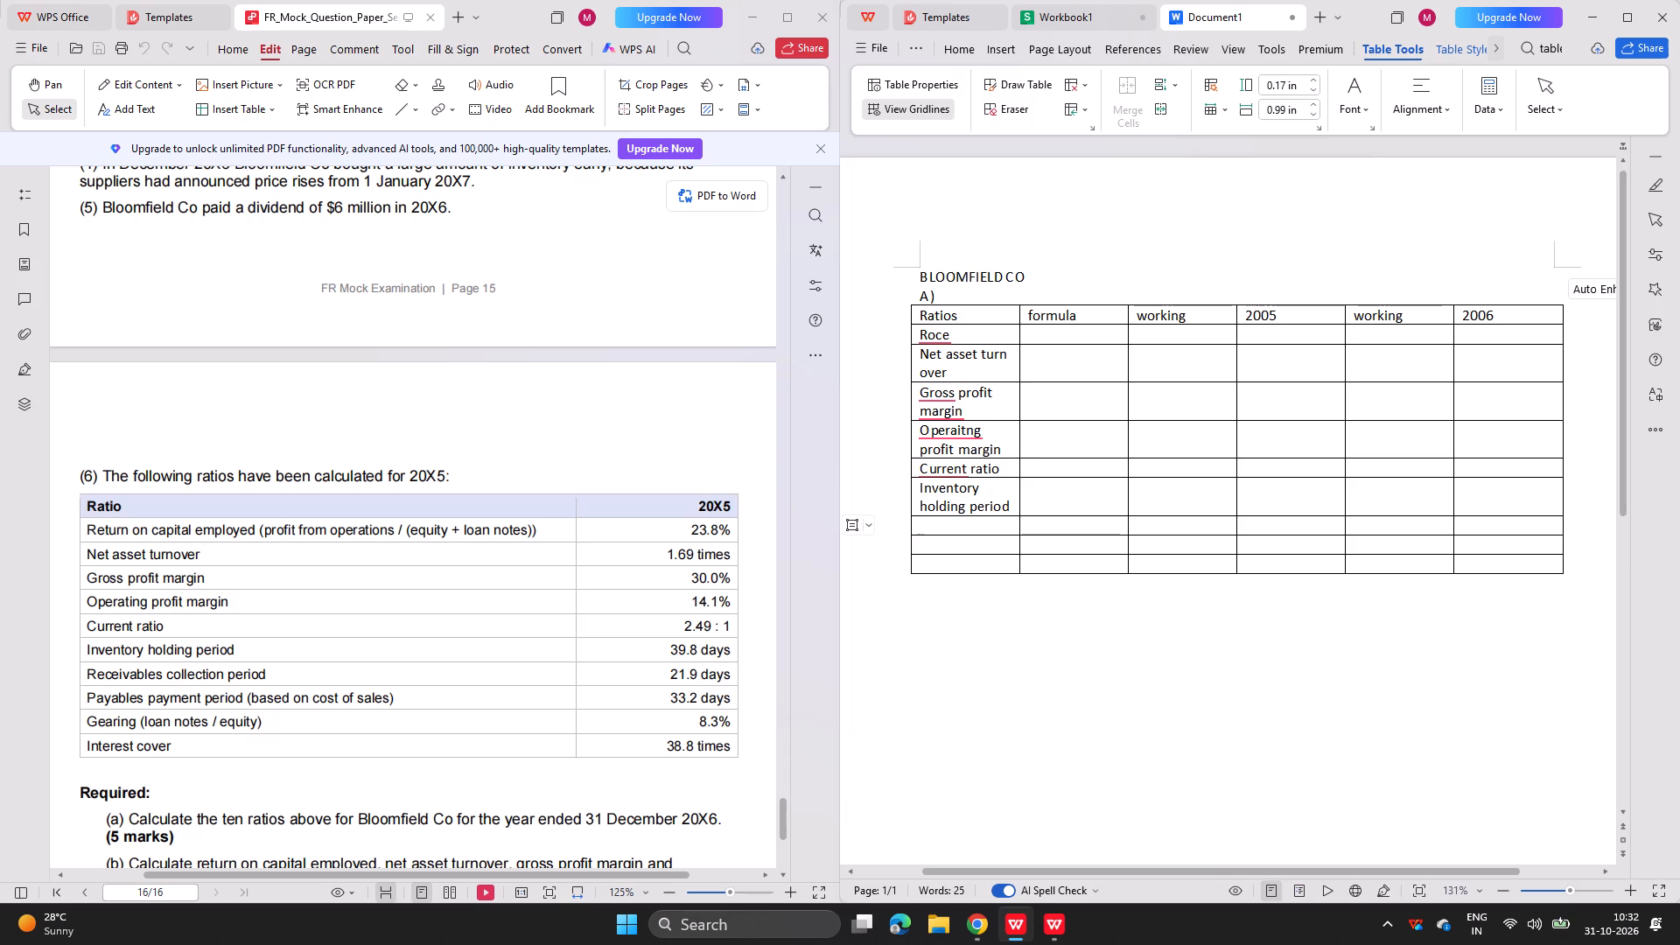
Enter the receivables collection period label in the Ratios column row below Inventory holding period.
type("receivbles ocllection pe")
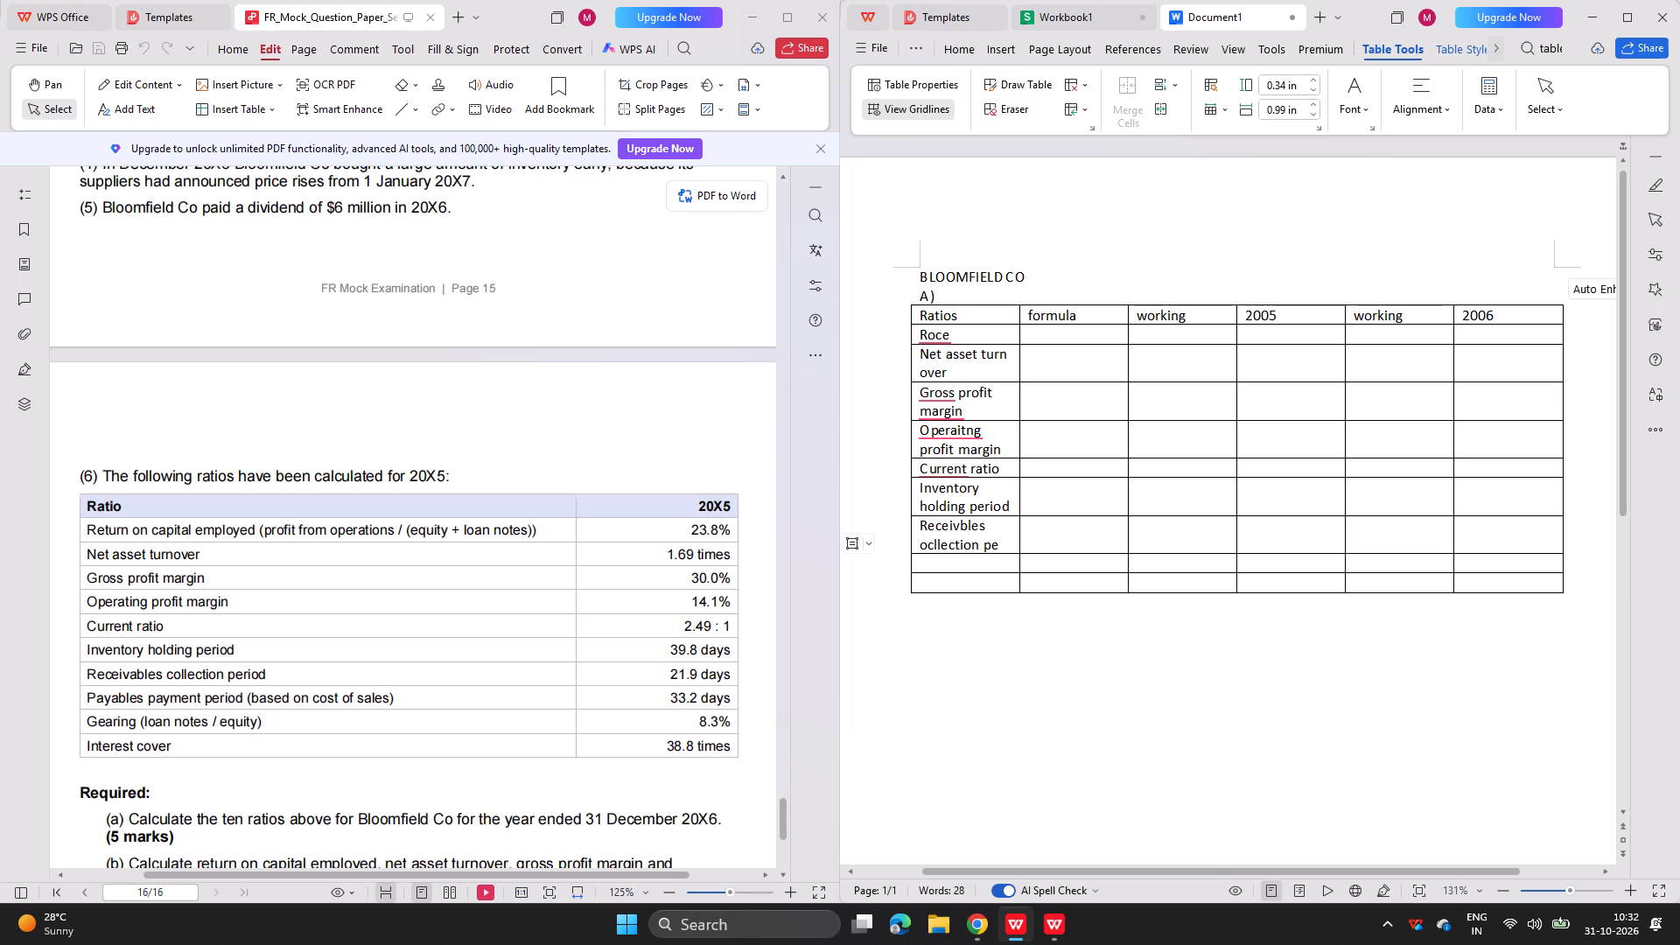
type("riof")
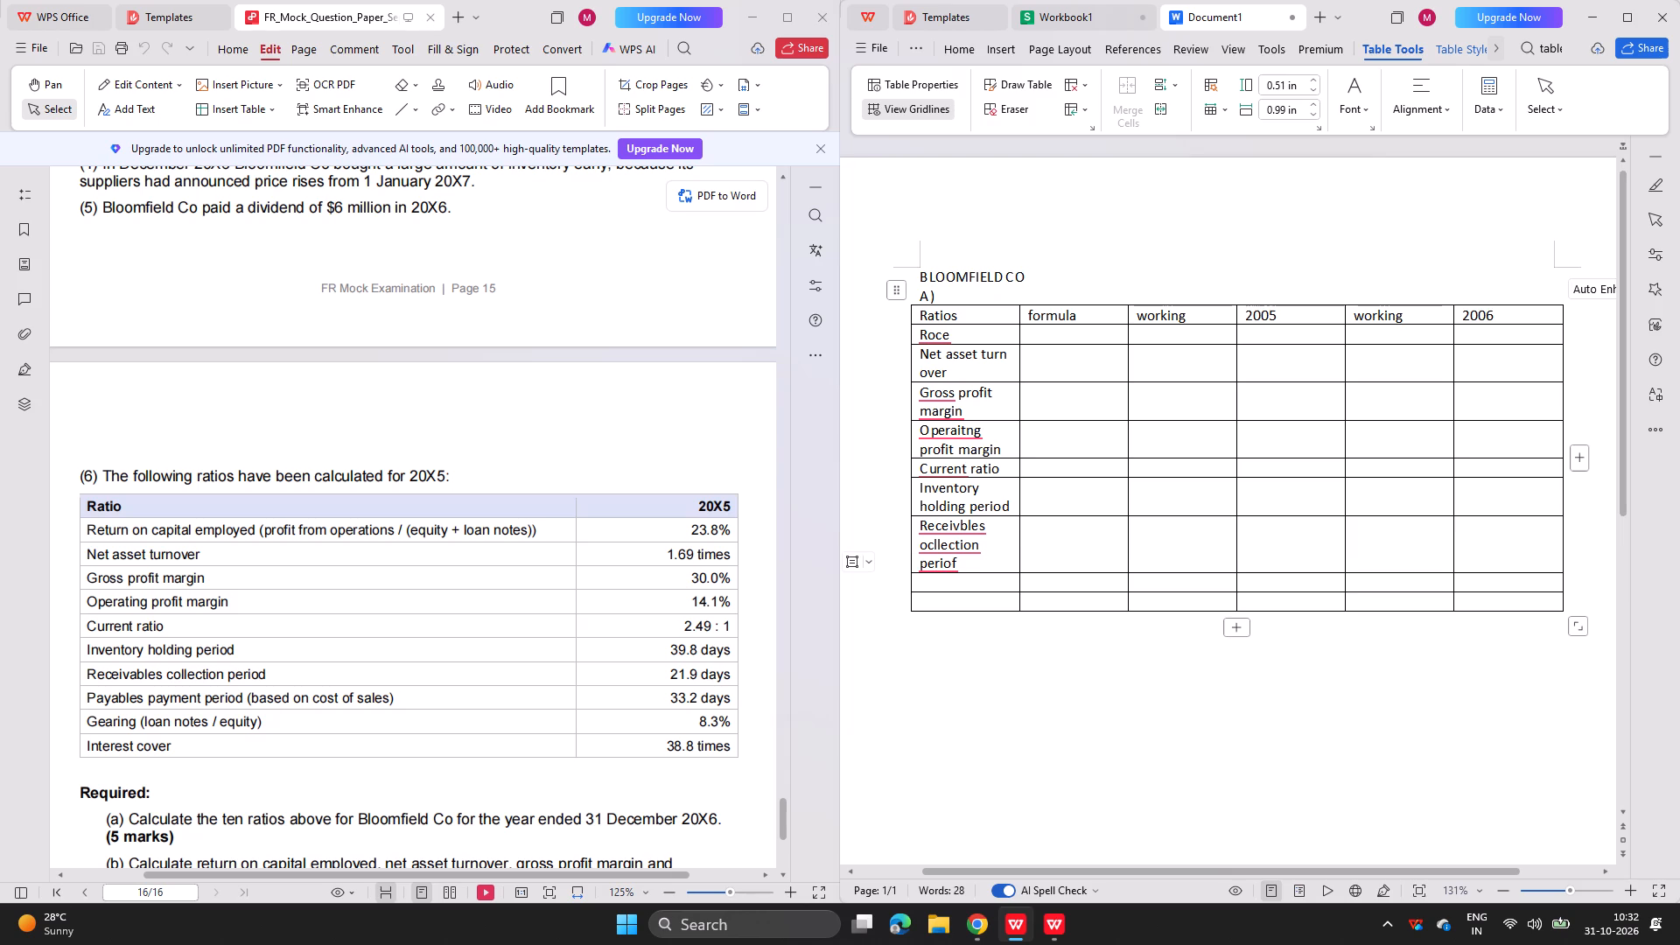
Correct the spelling of the newest row label so it reads Receivables collection period.
left_click(926, 544)
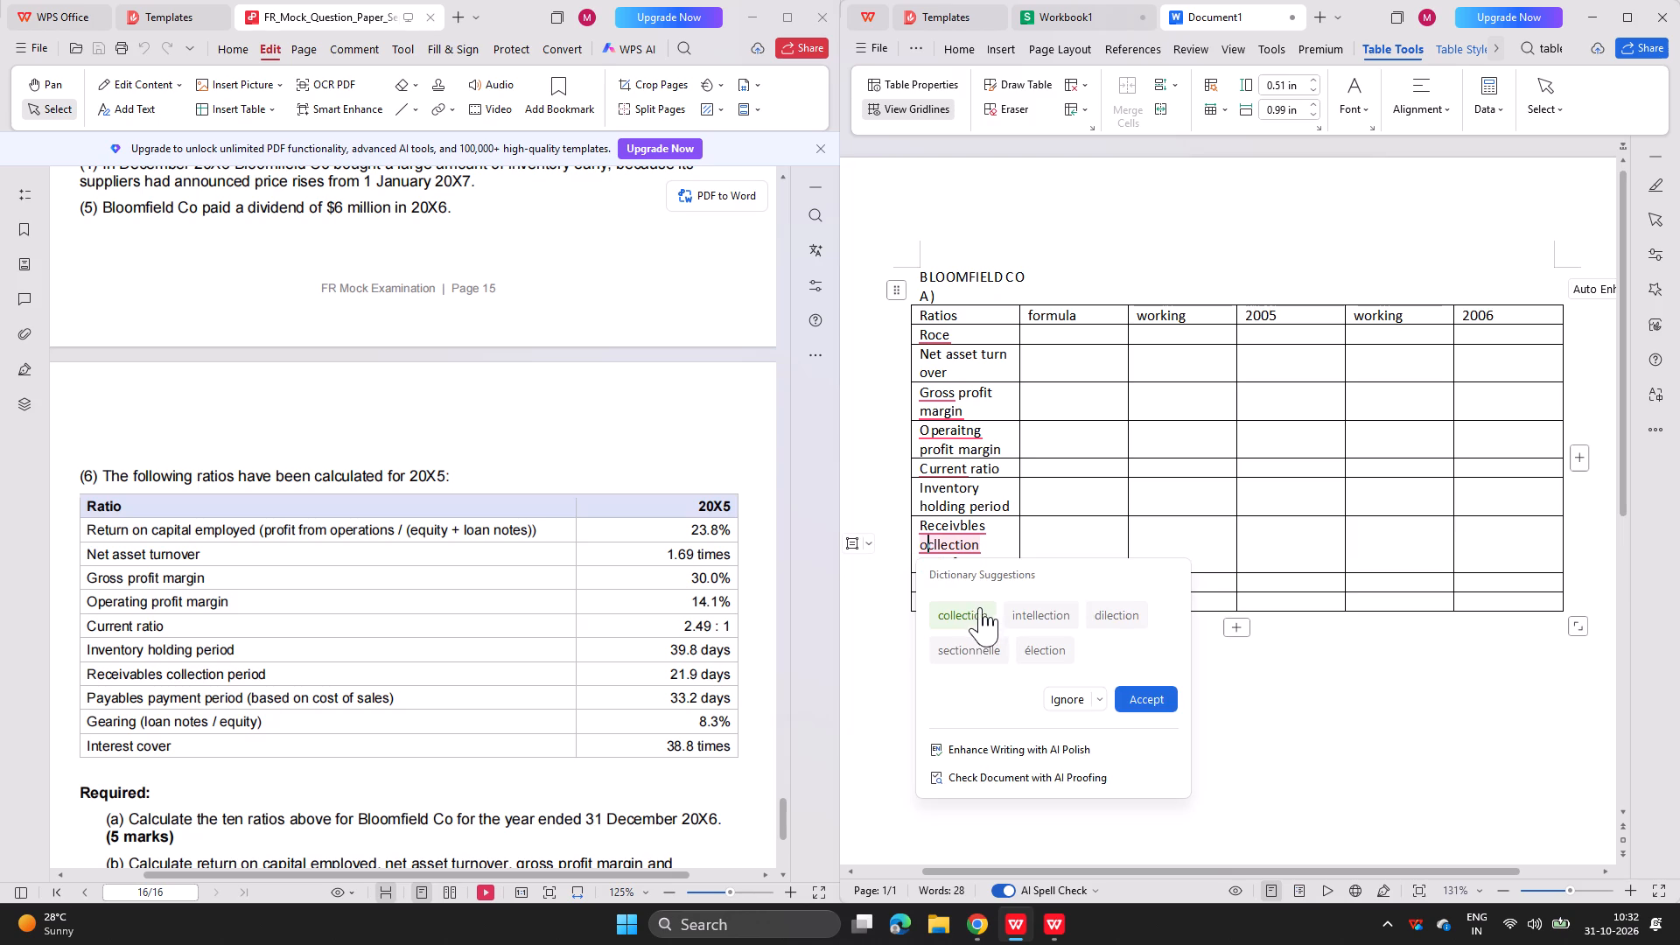
left_click(977, 606)
left_click_drag(1144, 698, 1144, 710)
left_click_drag(1144, 710, 982, 528)
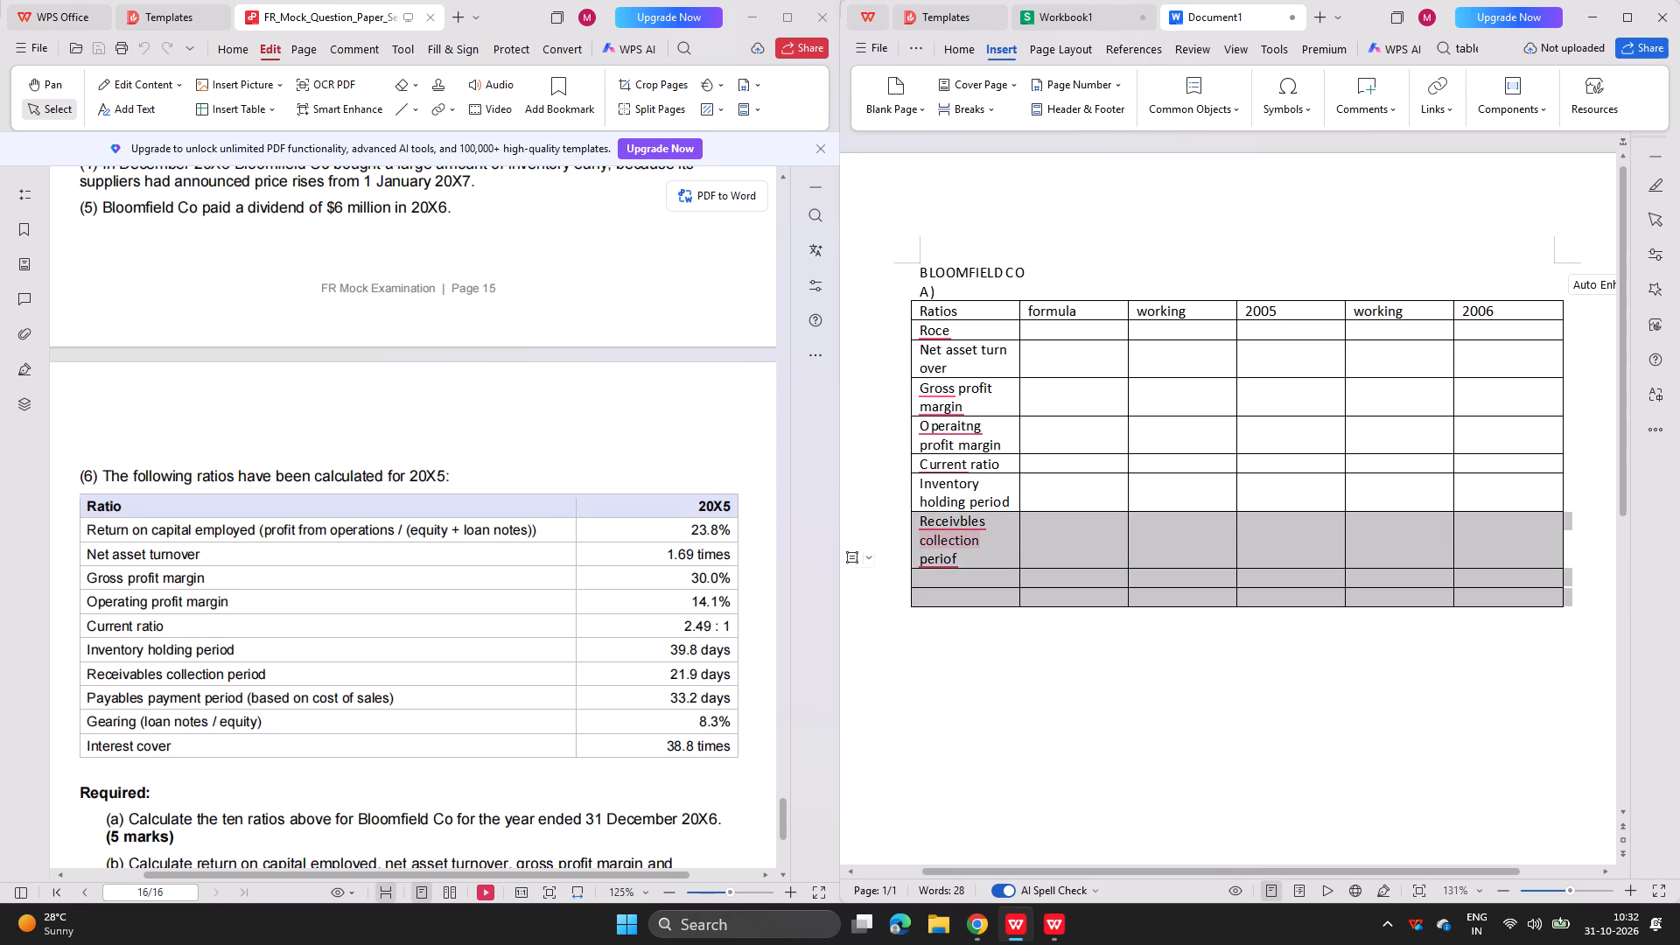
left_click_drag(982, 528, 979, 549)
left_click(979, 549)
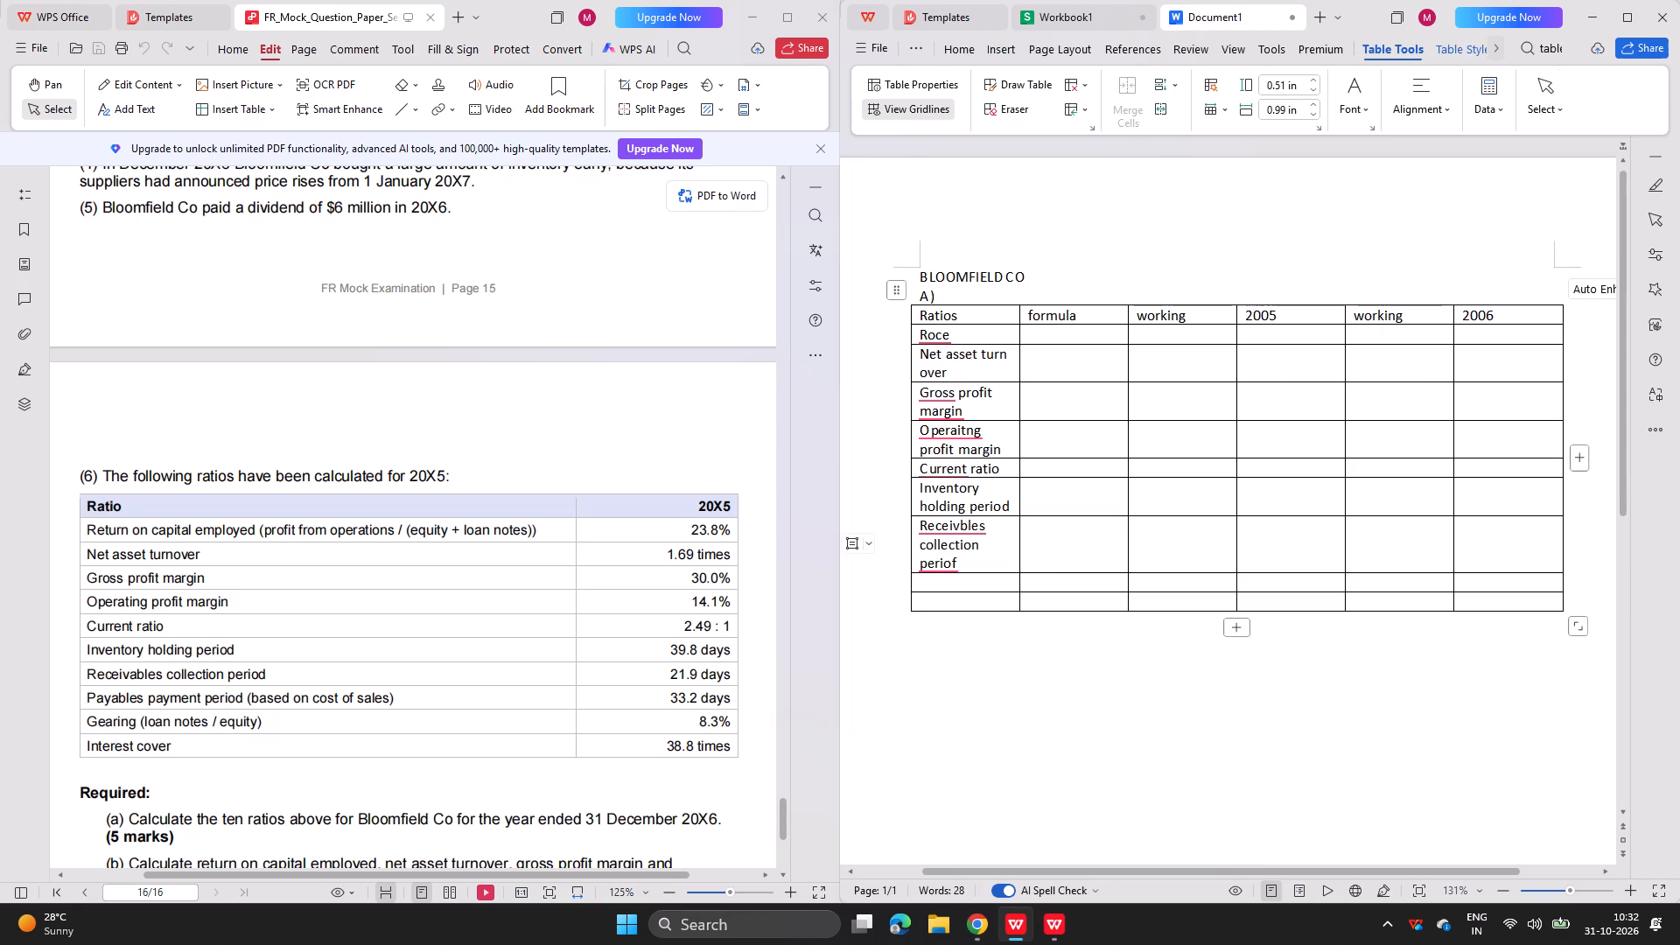
left_click(959, 521)
left_click(984, 595)
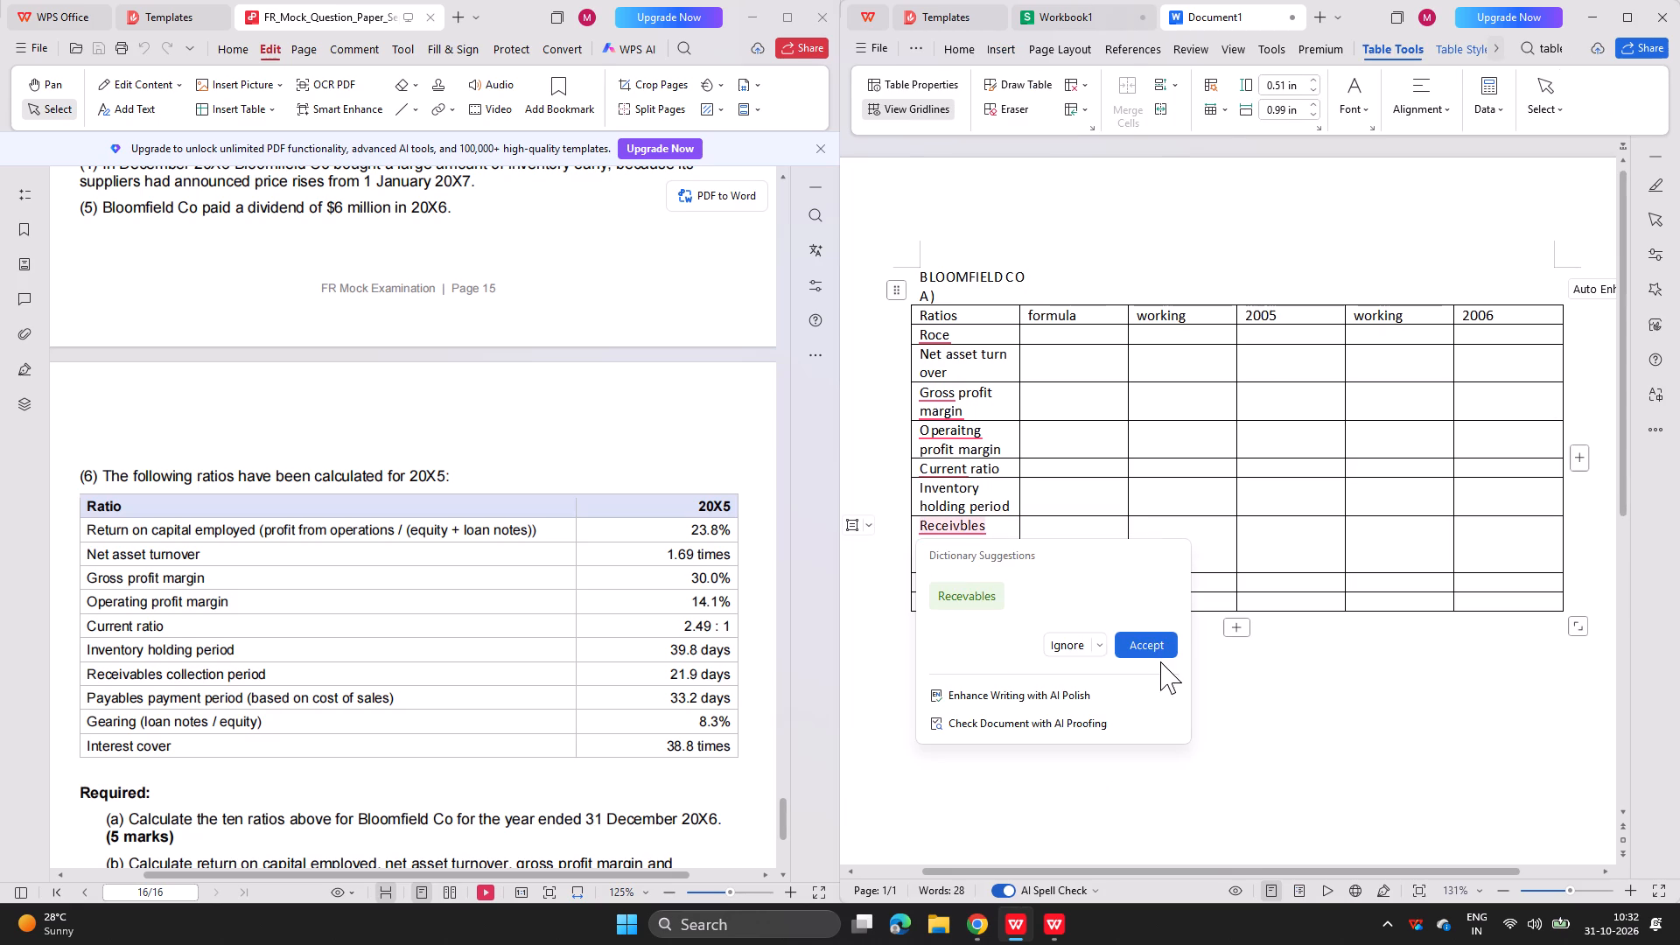
left_click(1134, 648)
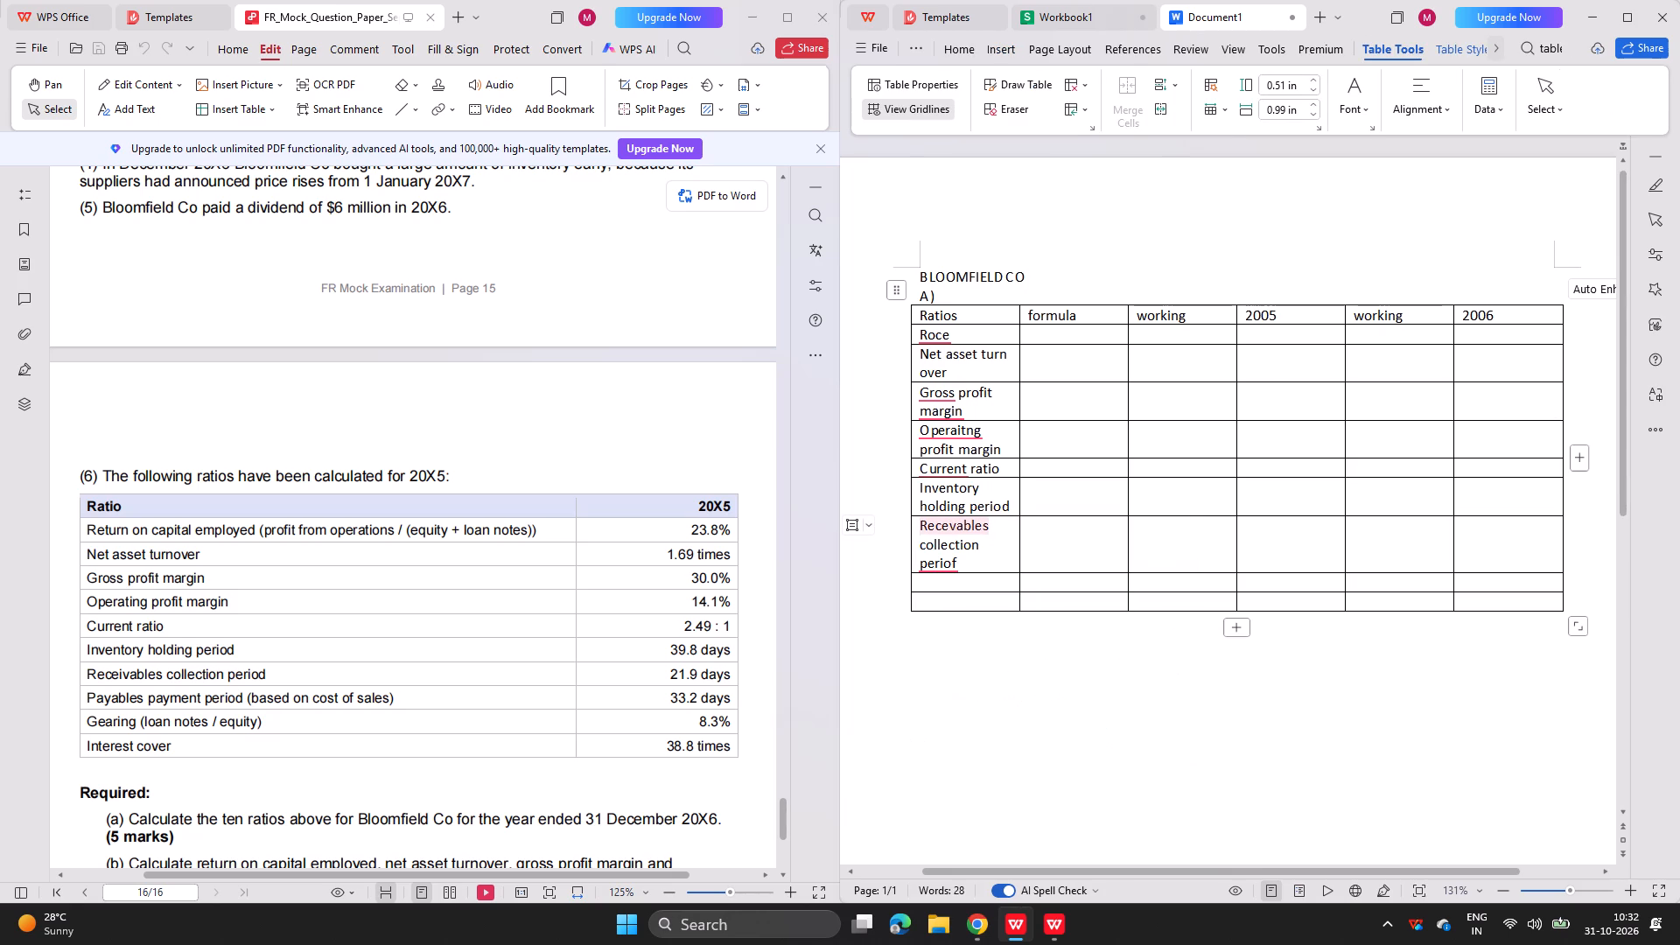
left_click(949, 525)
key("i")
left_click(976, 561)
left_click(943, 558)
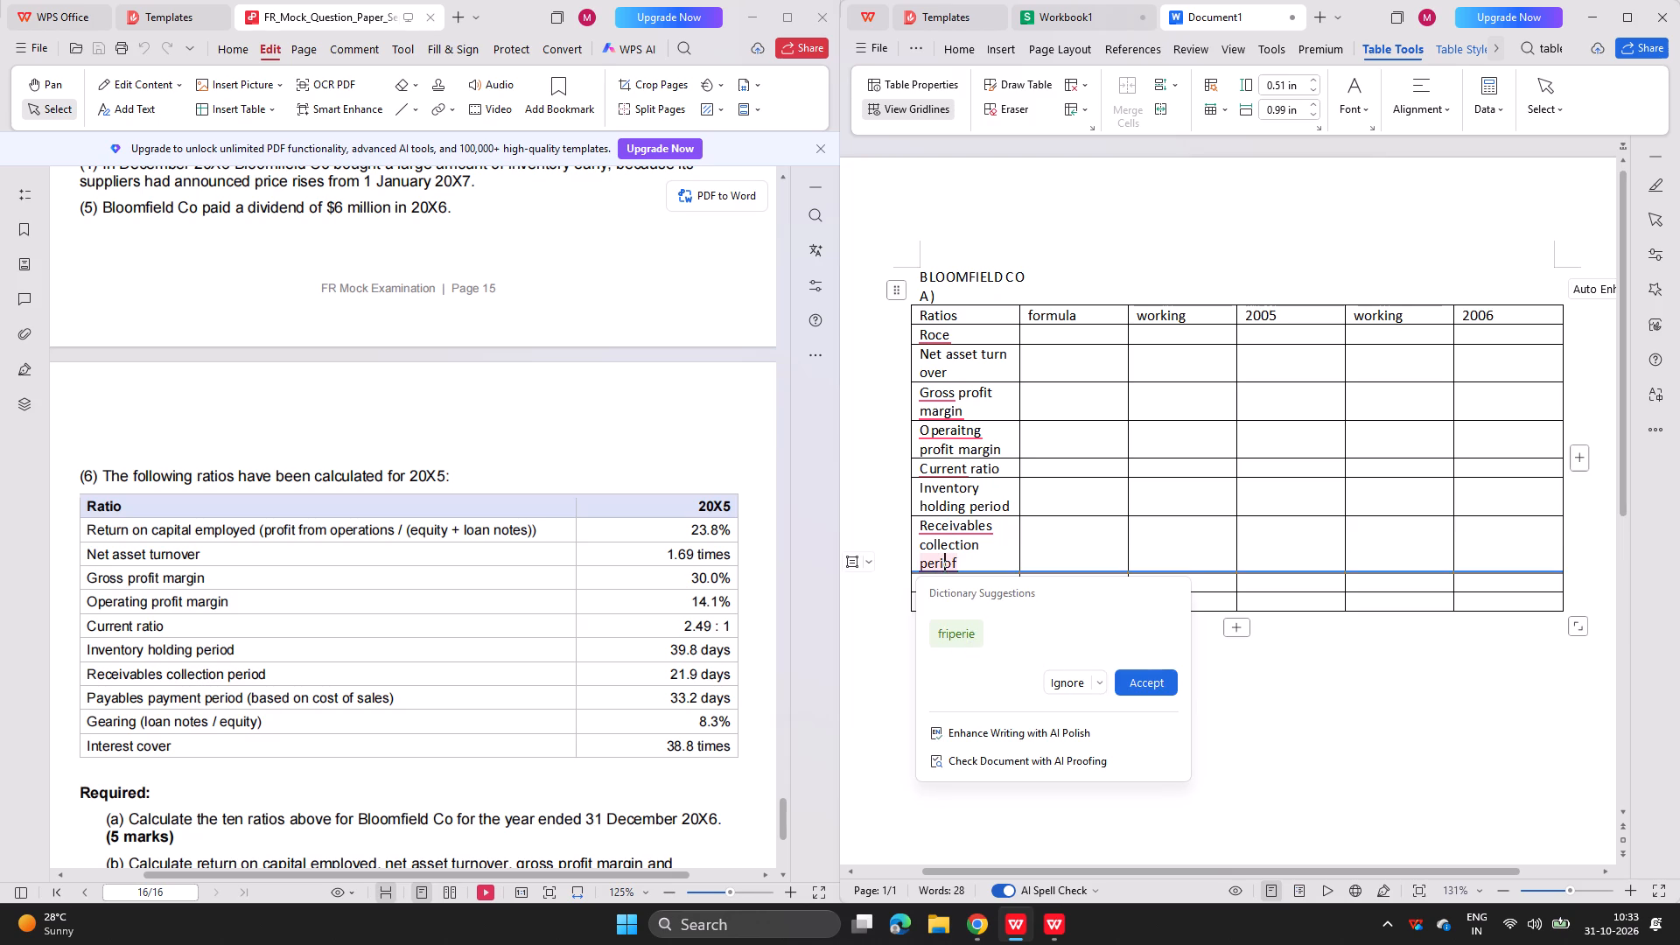
left_click(973, 556)
key("BackSpace")
key("d")
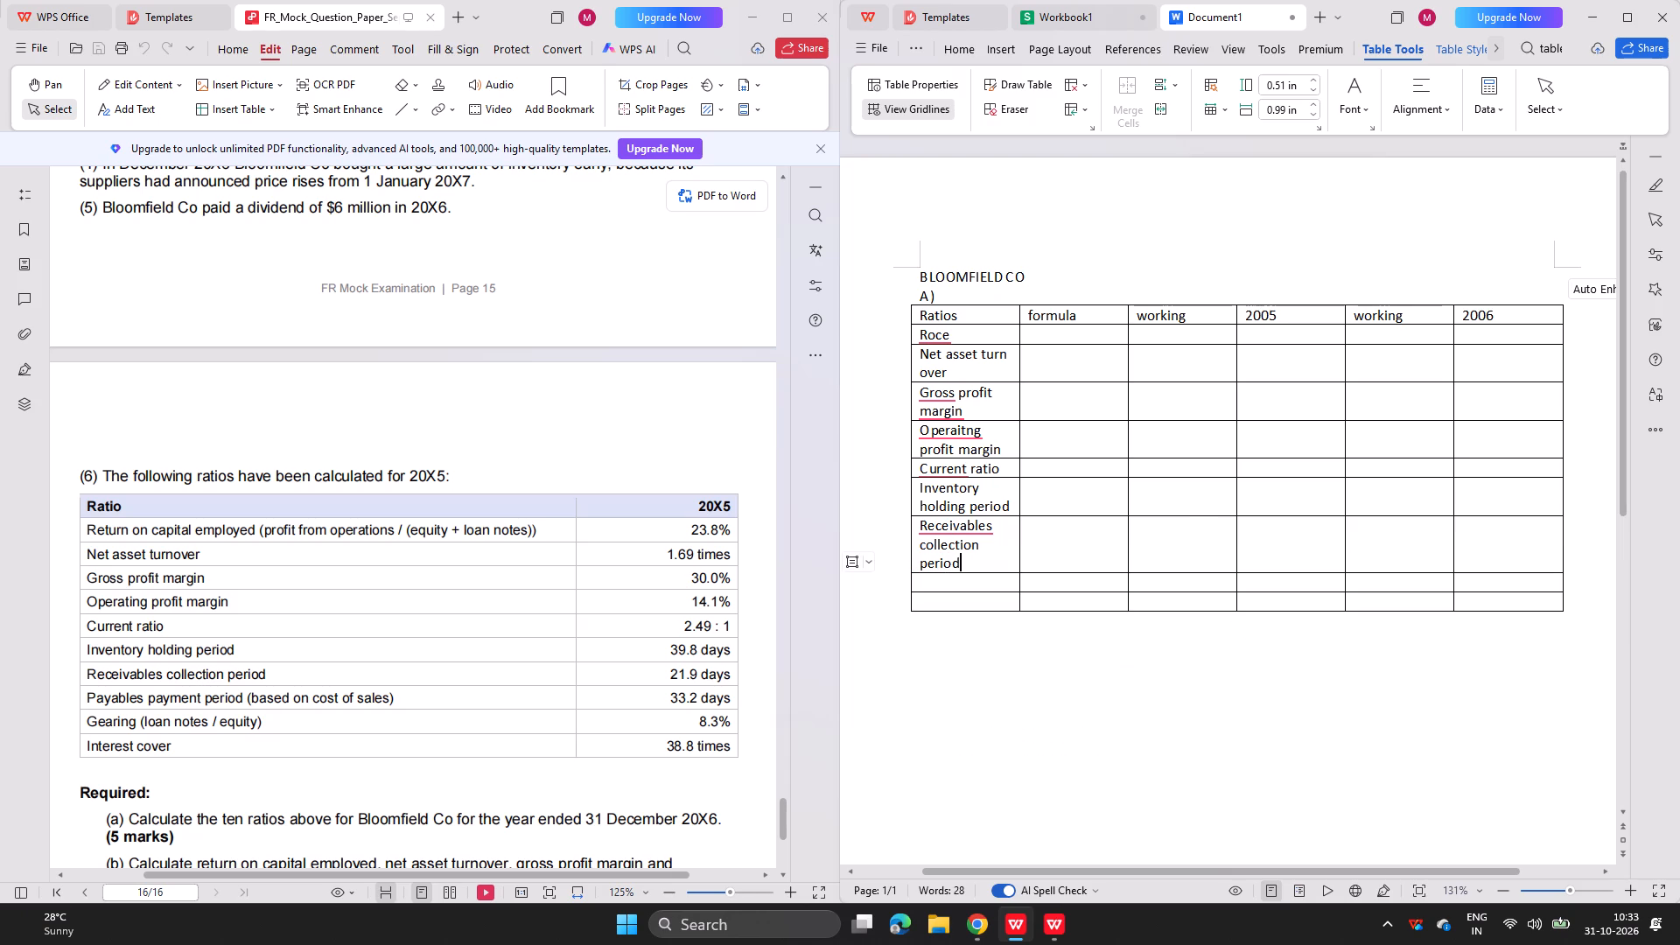
Enter gearing and Interest cover as the last two row labels in the Ratios column.
left_click(953, 583)
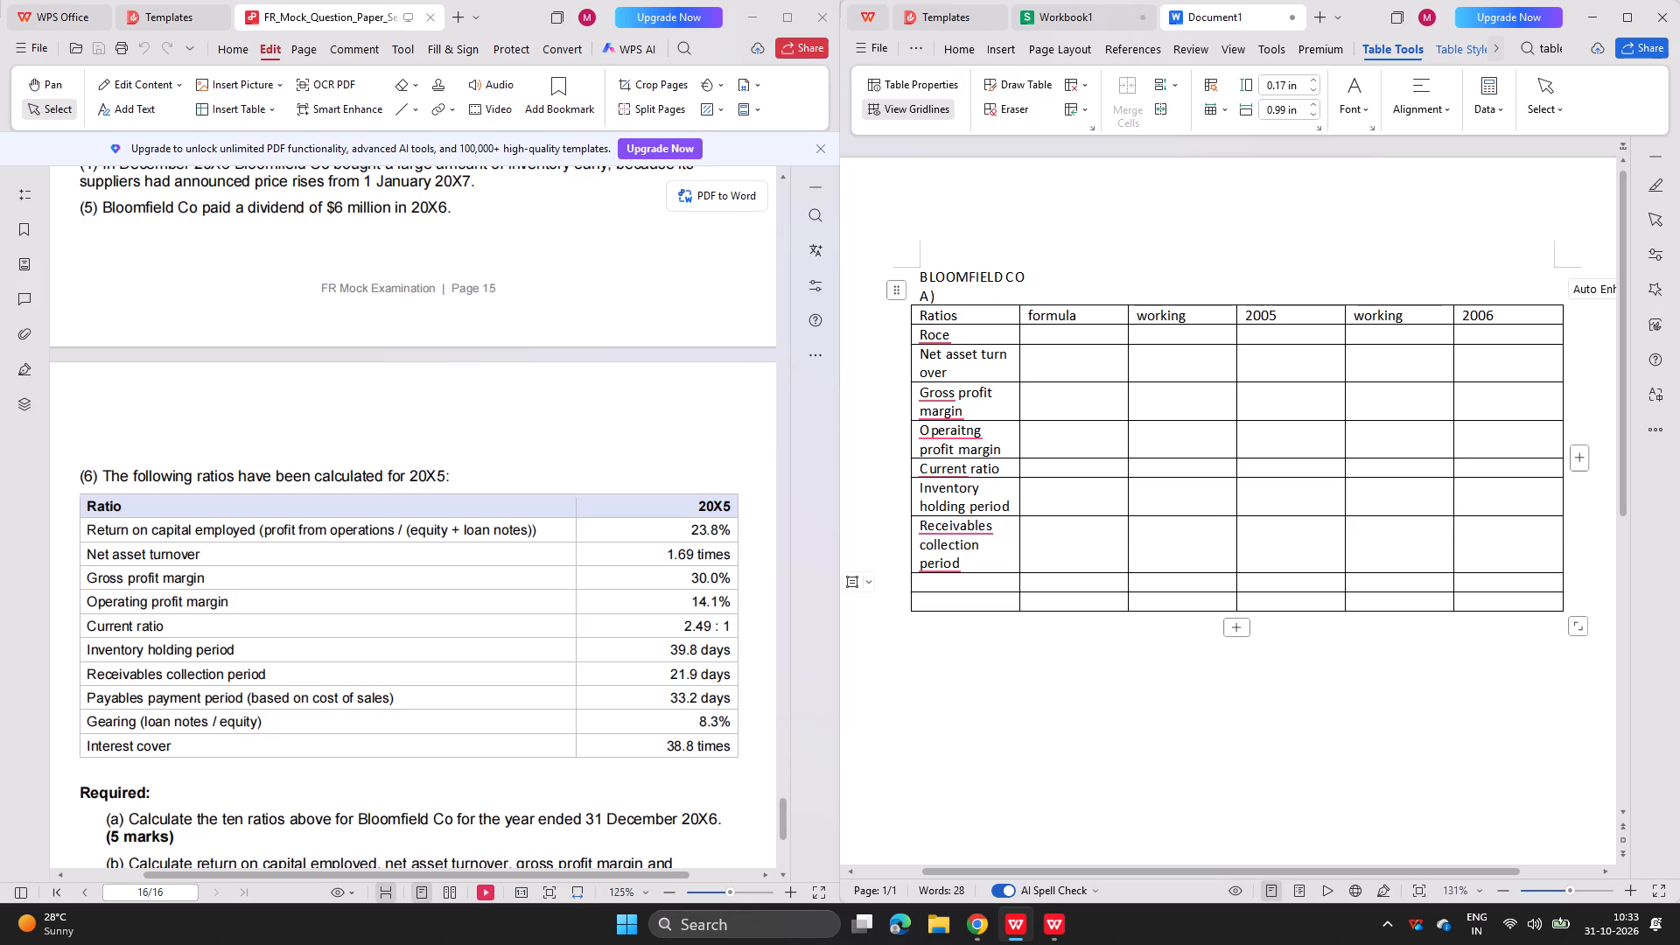
type("gearinf")
key("Down")
key("Up")
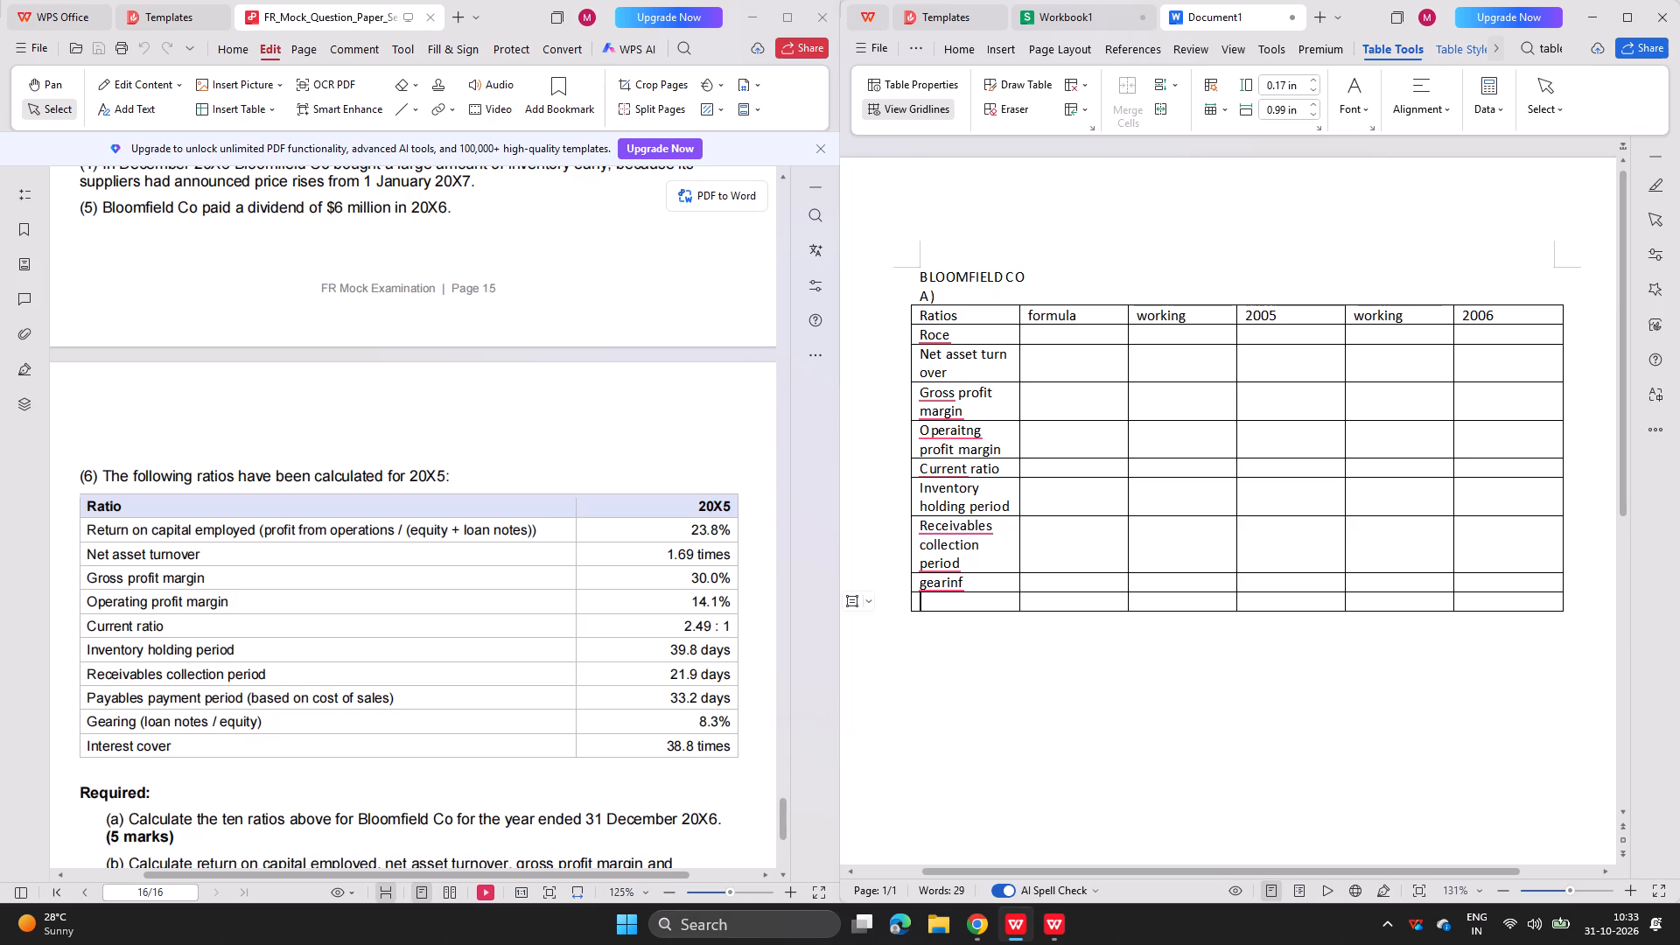
key("F2")
key("BackSpace")
key("g")
key("Down")
type("interest cover")
key("Return")
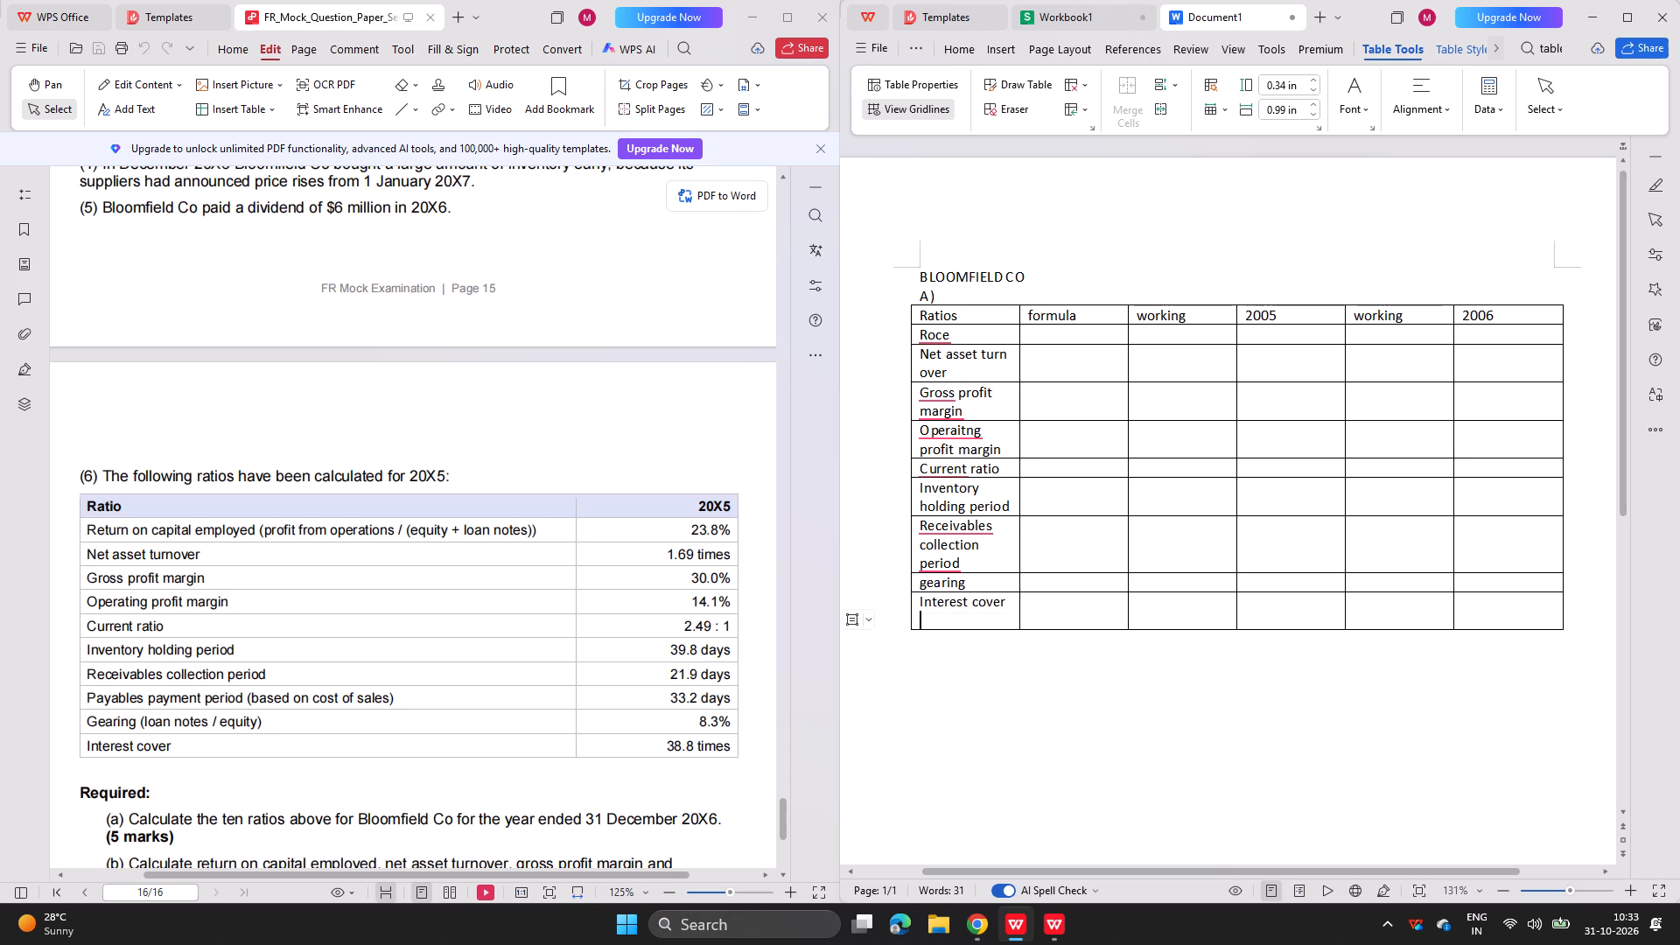
key("BackSpace")
Enter Loan / equity as the gearing formula in the formula column.
key("Right")
key("Up")
type(";loa")
key("BackSpace")
key("BackSpace")
key("BackSpace")
key("BackSpace")
type("loan")
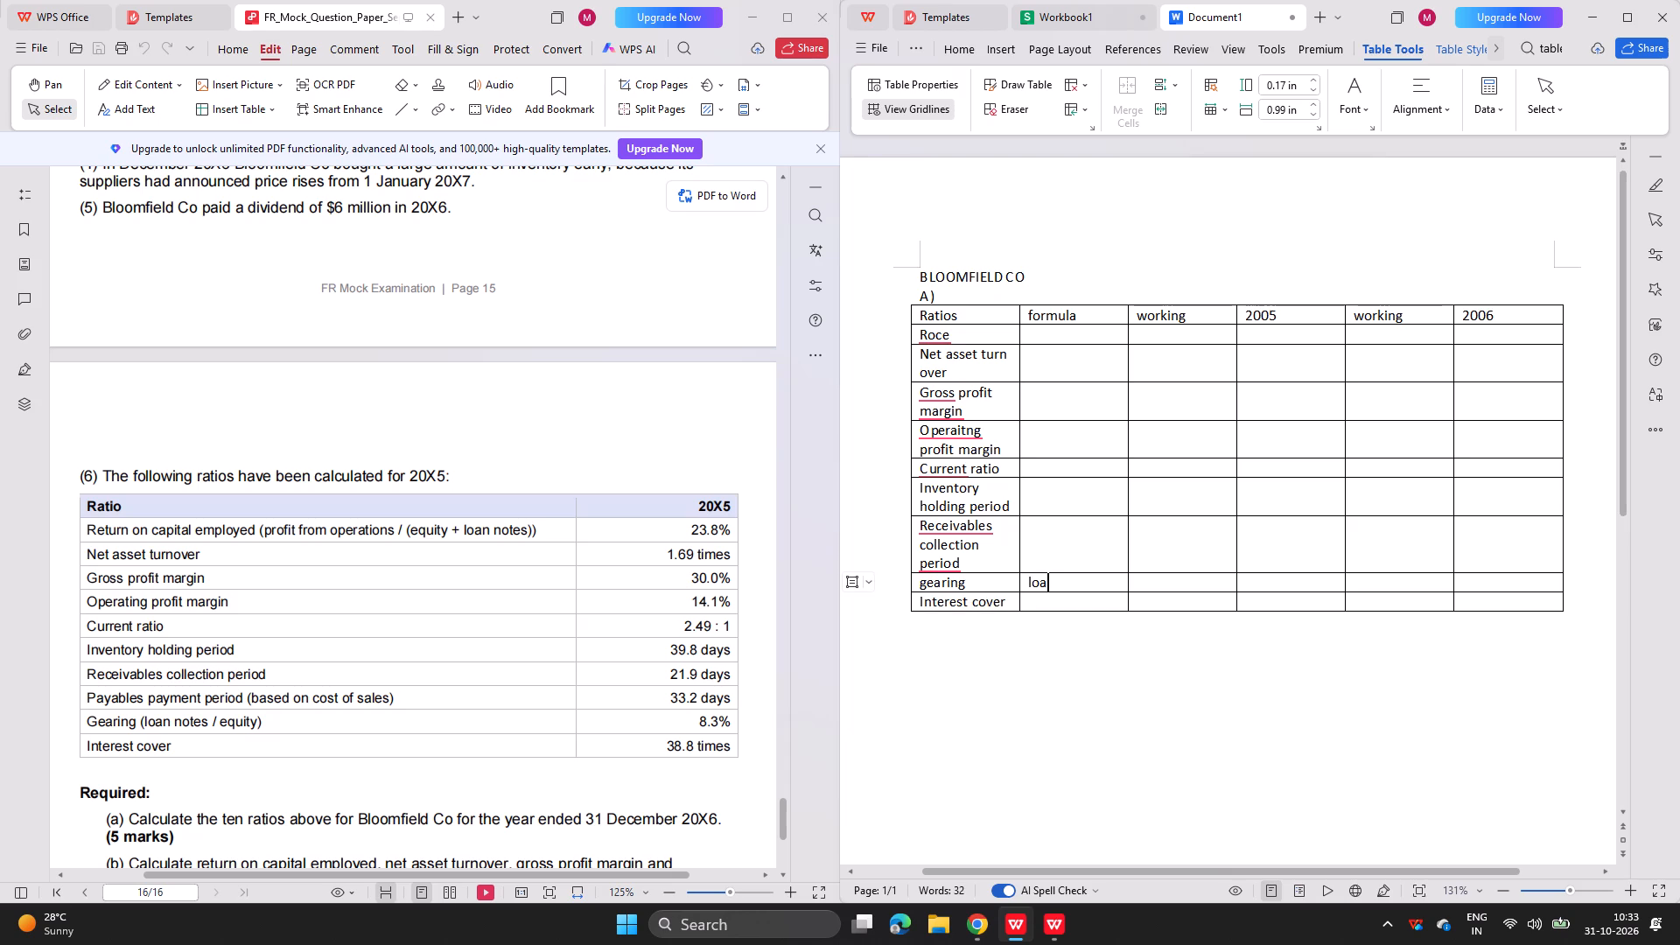
key("space")
type("/ equity")
key("Down")
Enter Operating profit/ equity + ncl as the Roce formula in the formula column.
left_click(1074, 328)
type("operatimg profit")
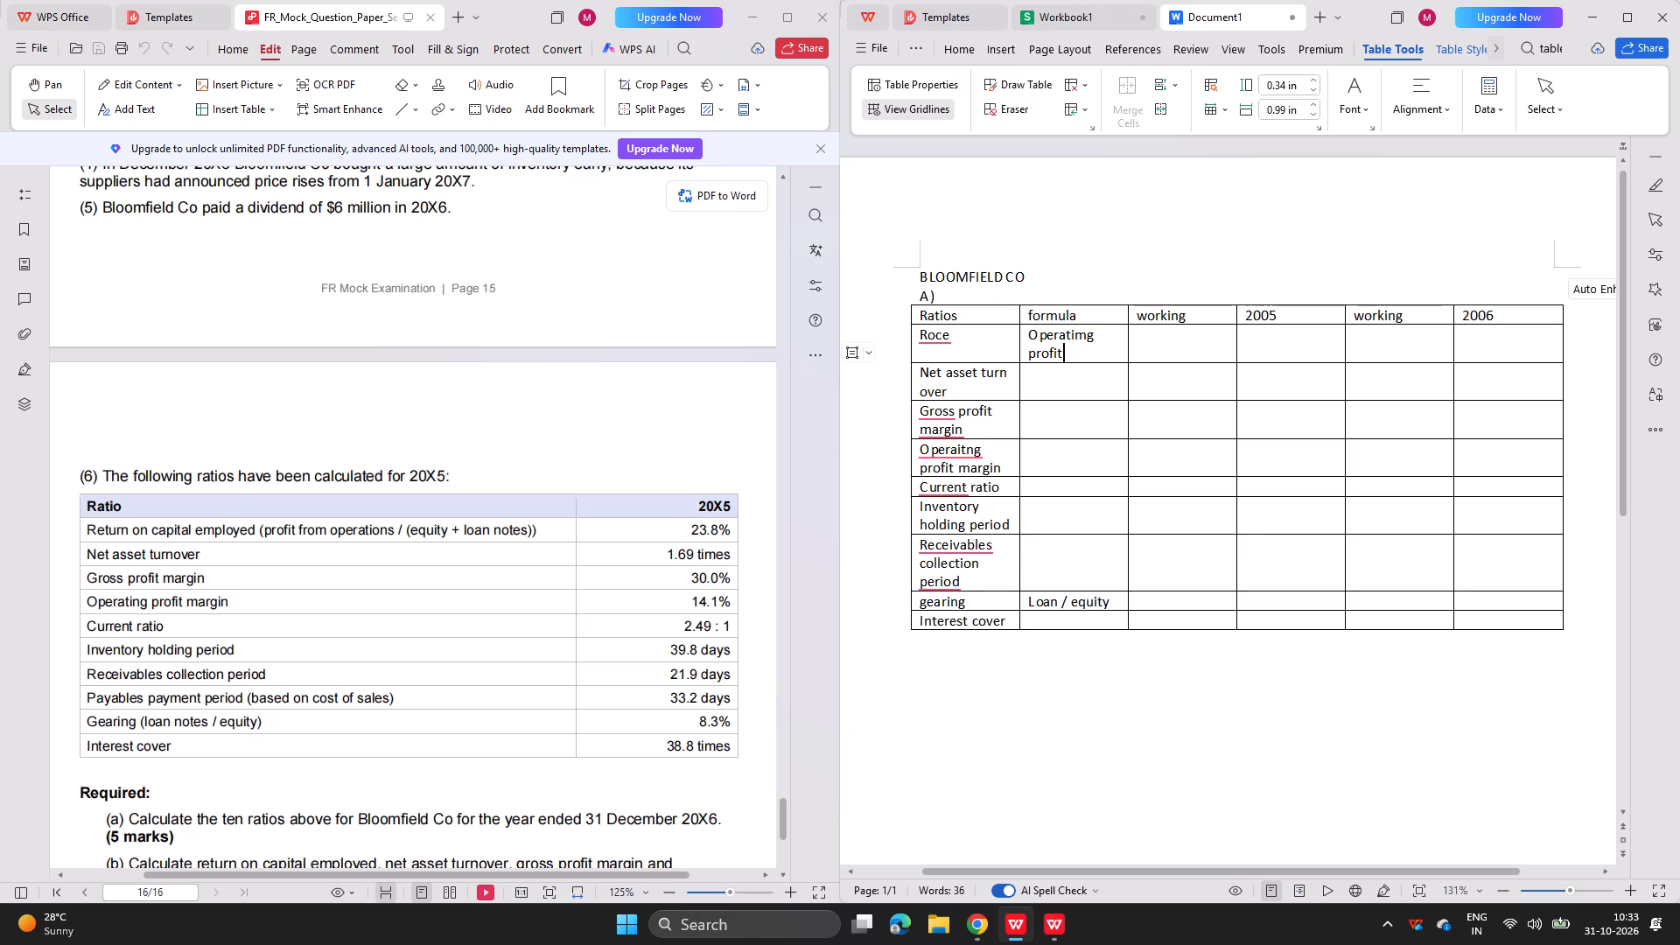
type("/")
key("space")
type("equity + ncl")
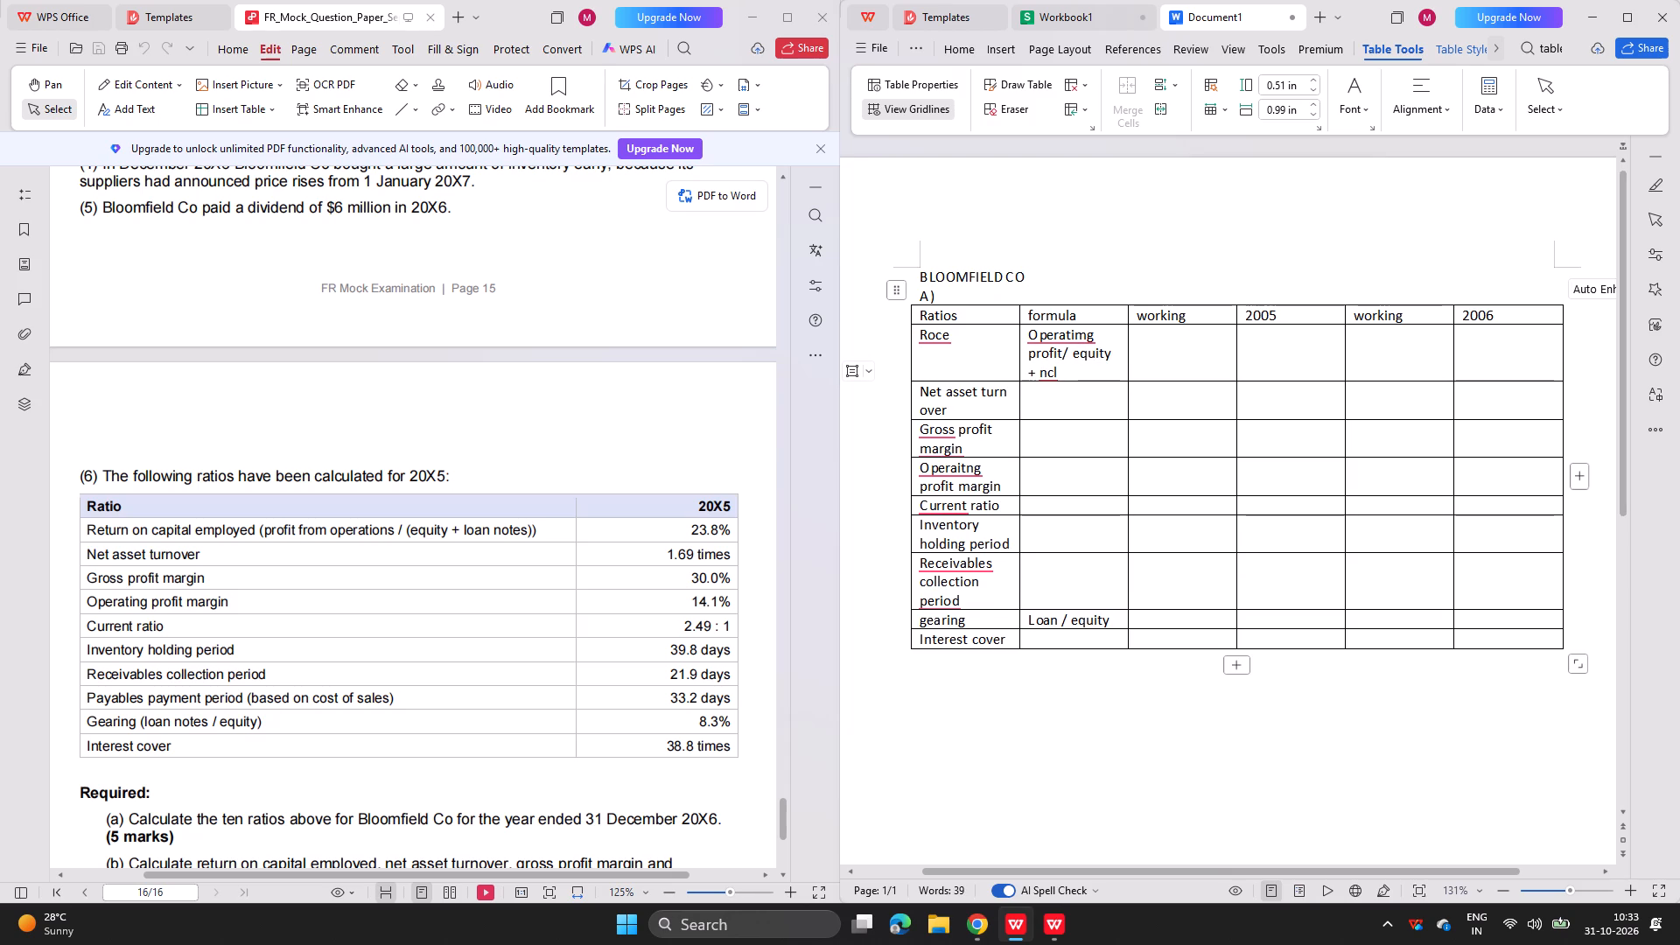
Replace Loan with ncl in the gearing formula.
left_click(1060, 619)
key("BackSpace")
key("BackSpace")
key("BackSpace")
key("BackSpace")
type("ncl")
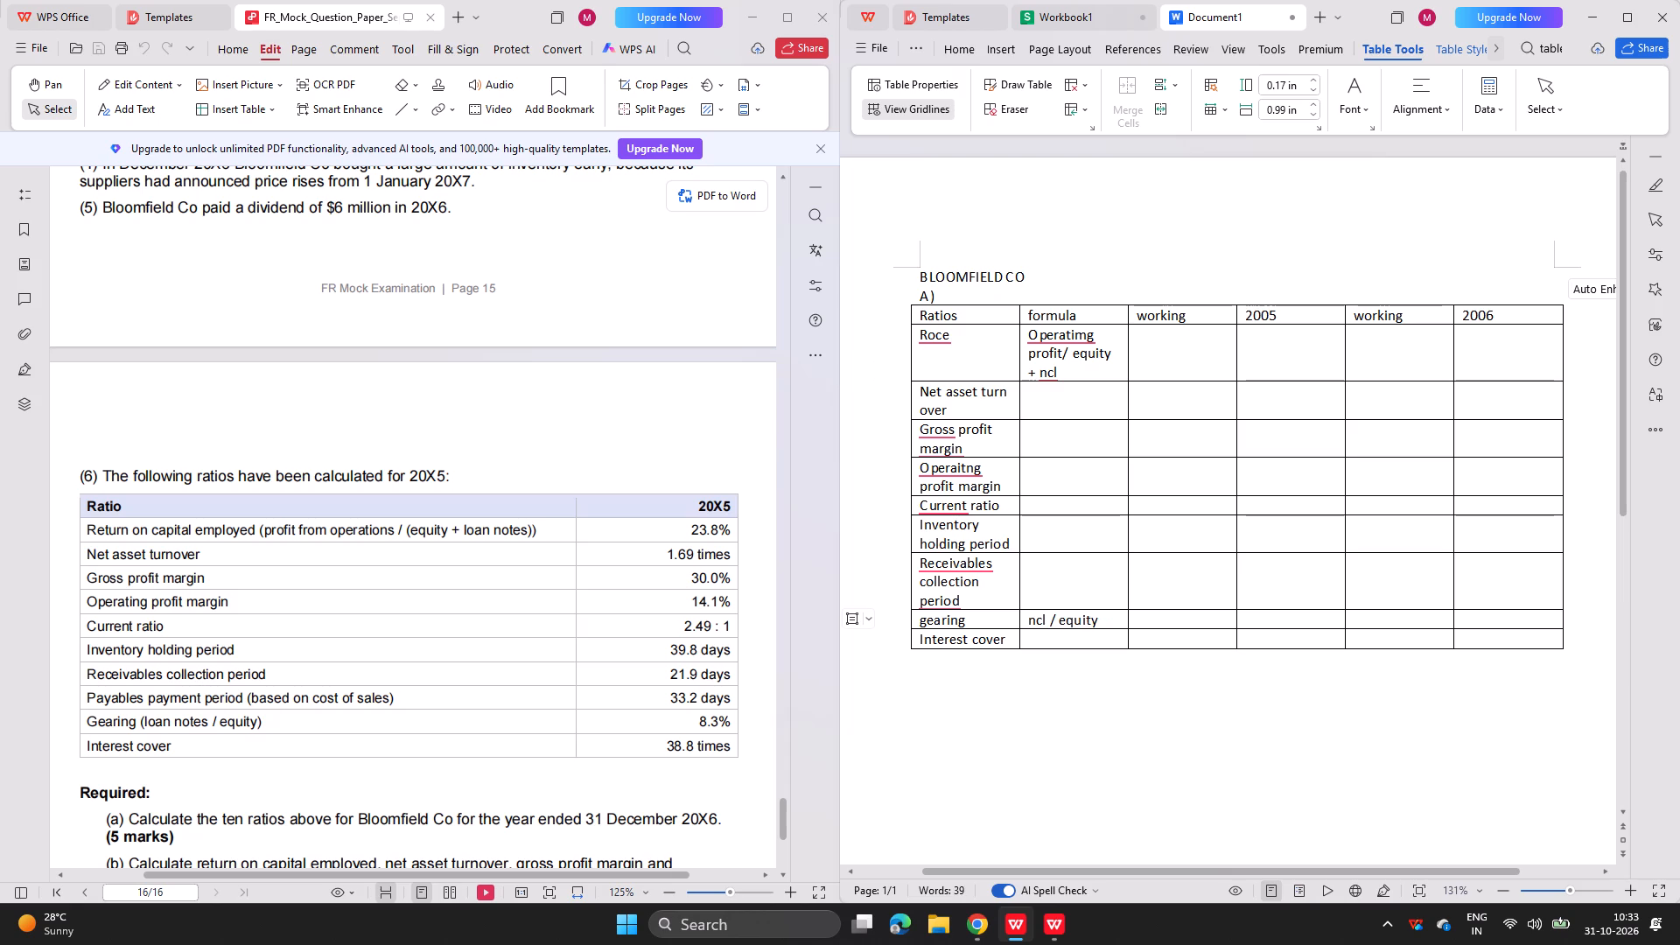
Enter Gross profit/ revenue as the formula for Gross profit margin.
key("Up")
key("Up")
key("Up")
key("Up")
key("Up")
type("for")
key("BackSpace")
key("BackSpace")
key("BackSpace")
type("gross prfoit")
key("space")
key("BackSpace")
key("BackSpace")
key("BackSpace")
key("BackSpace")
key("BackSpace")
type("ofit")
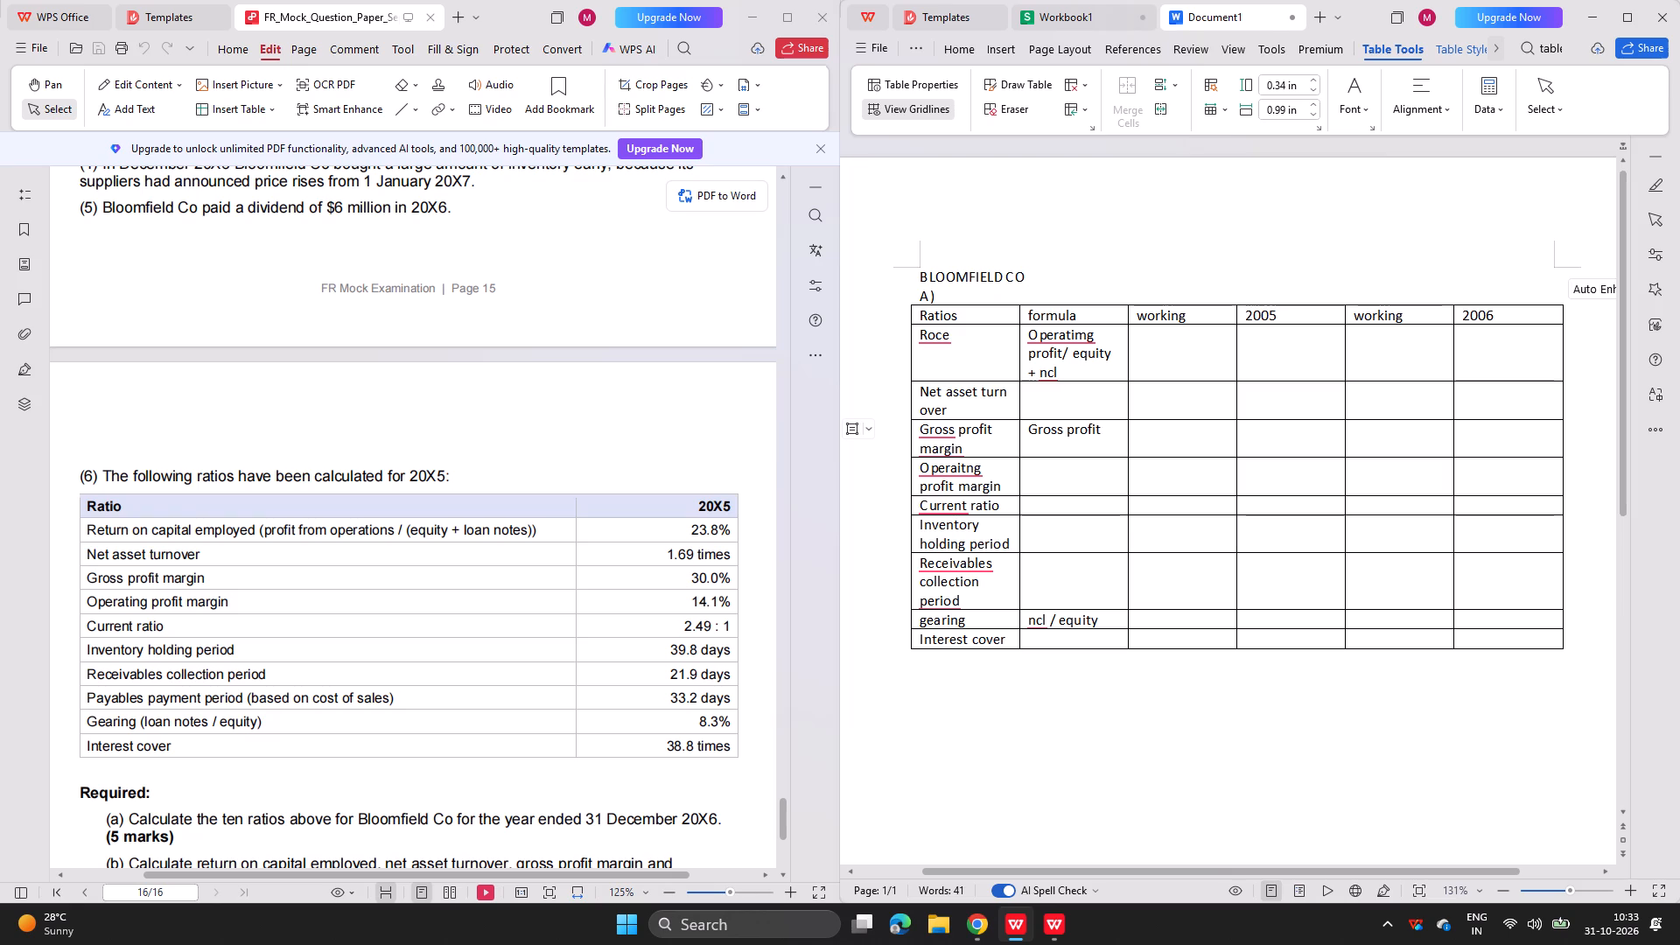
type("/ revenue")
Enter Operating profit/ revenue as the formula for the operating profit margin row.
key("Down")
type("opertaitgn prfoit")
key("space")
key("BackSpace")
key("BackSpace")
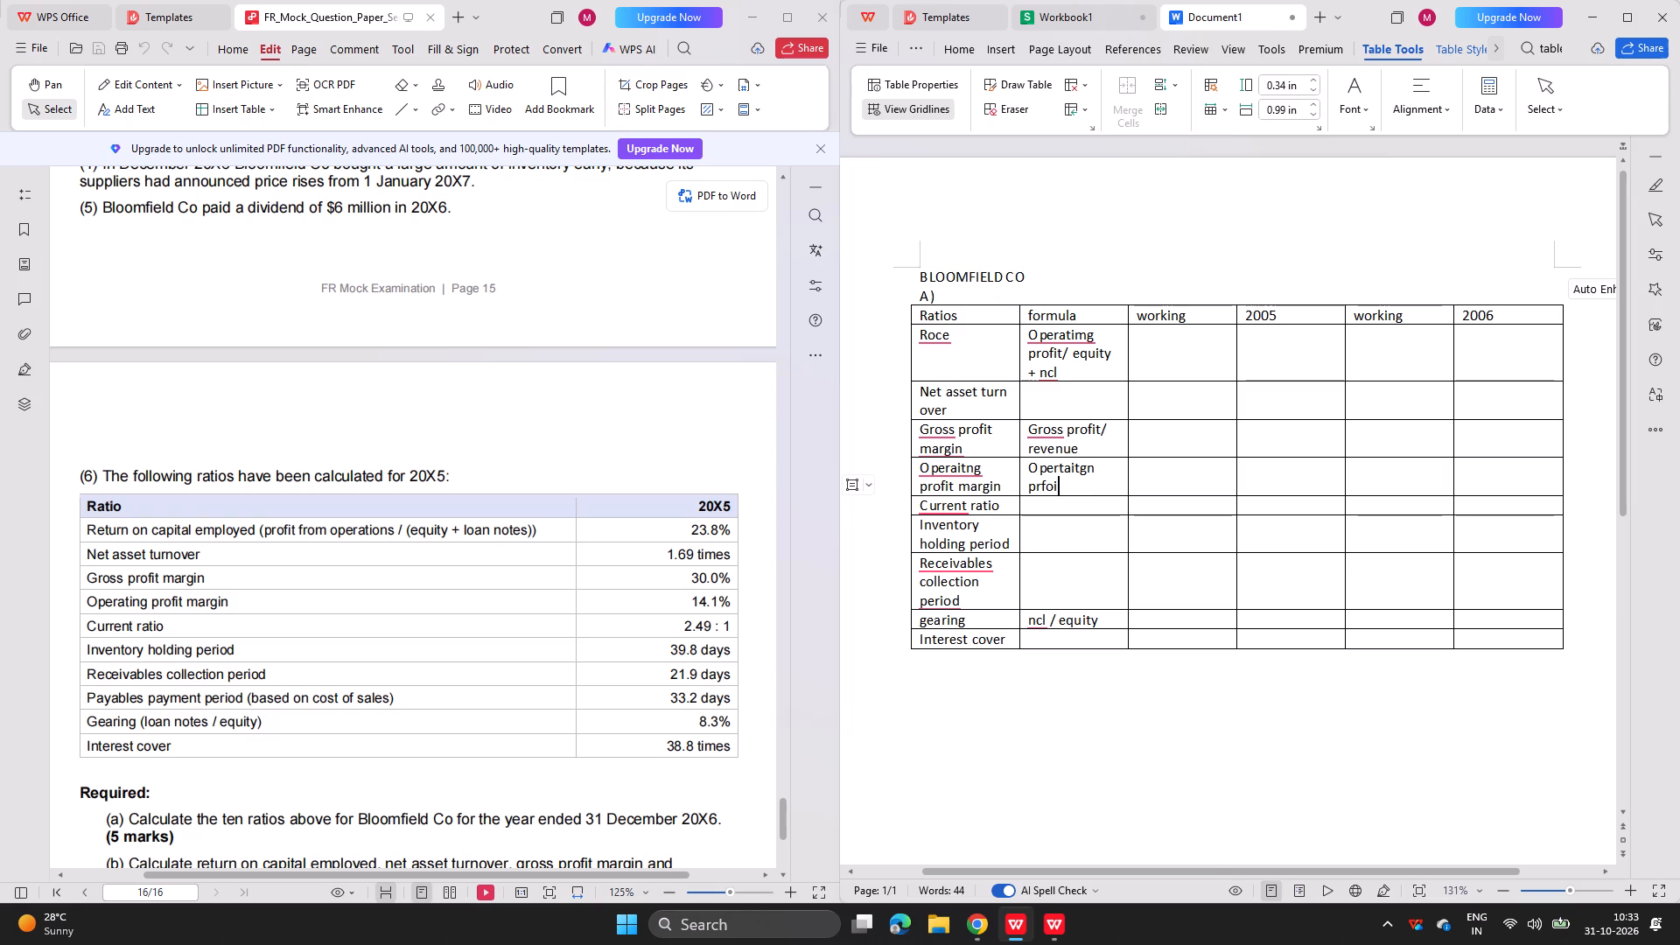
key("BackSpace")
key("BackSpace")
key("BackSpace")
key("BackSpace")
key("BackSpace")
key("BackSpace")
key("BackSpace")
key("BackSpace")
key("BackSpace")
key("BackSpace")
key("BackSpace")
key("BackSpace")
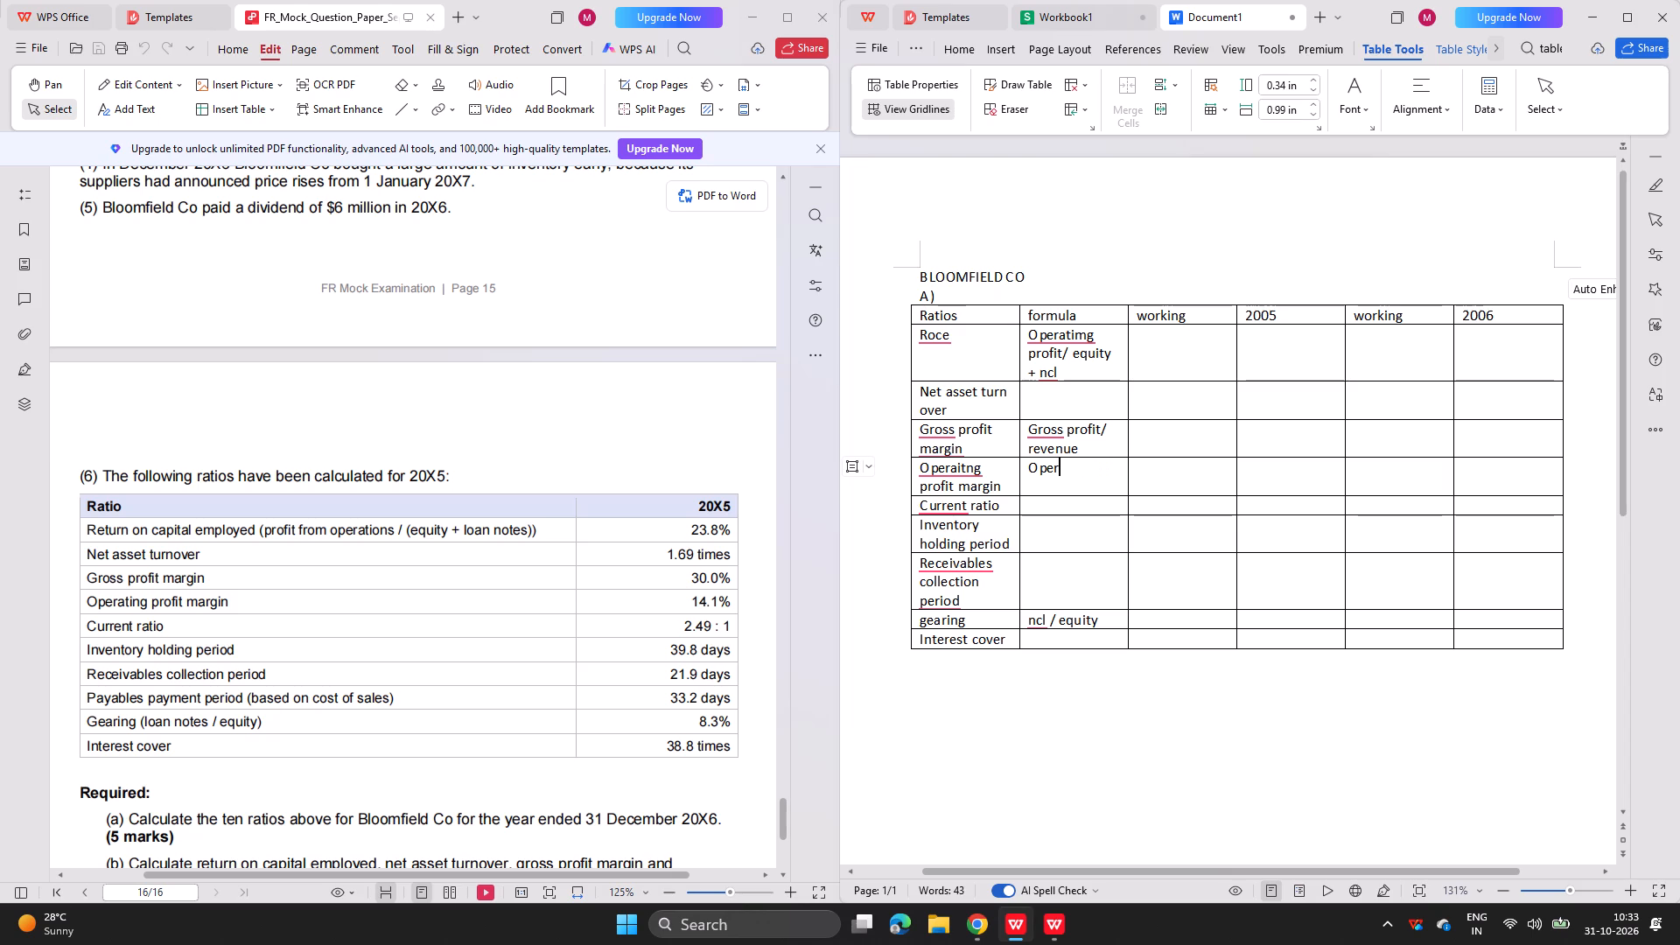
type("ating profit")
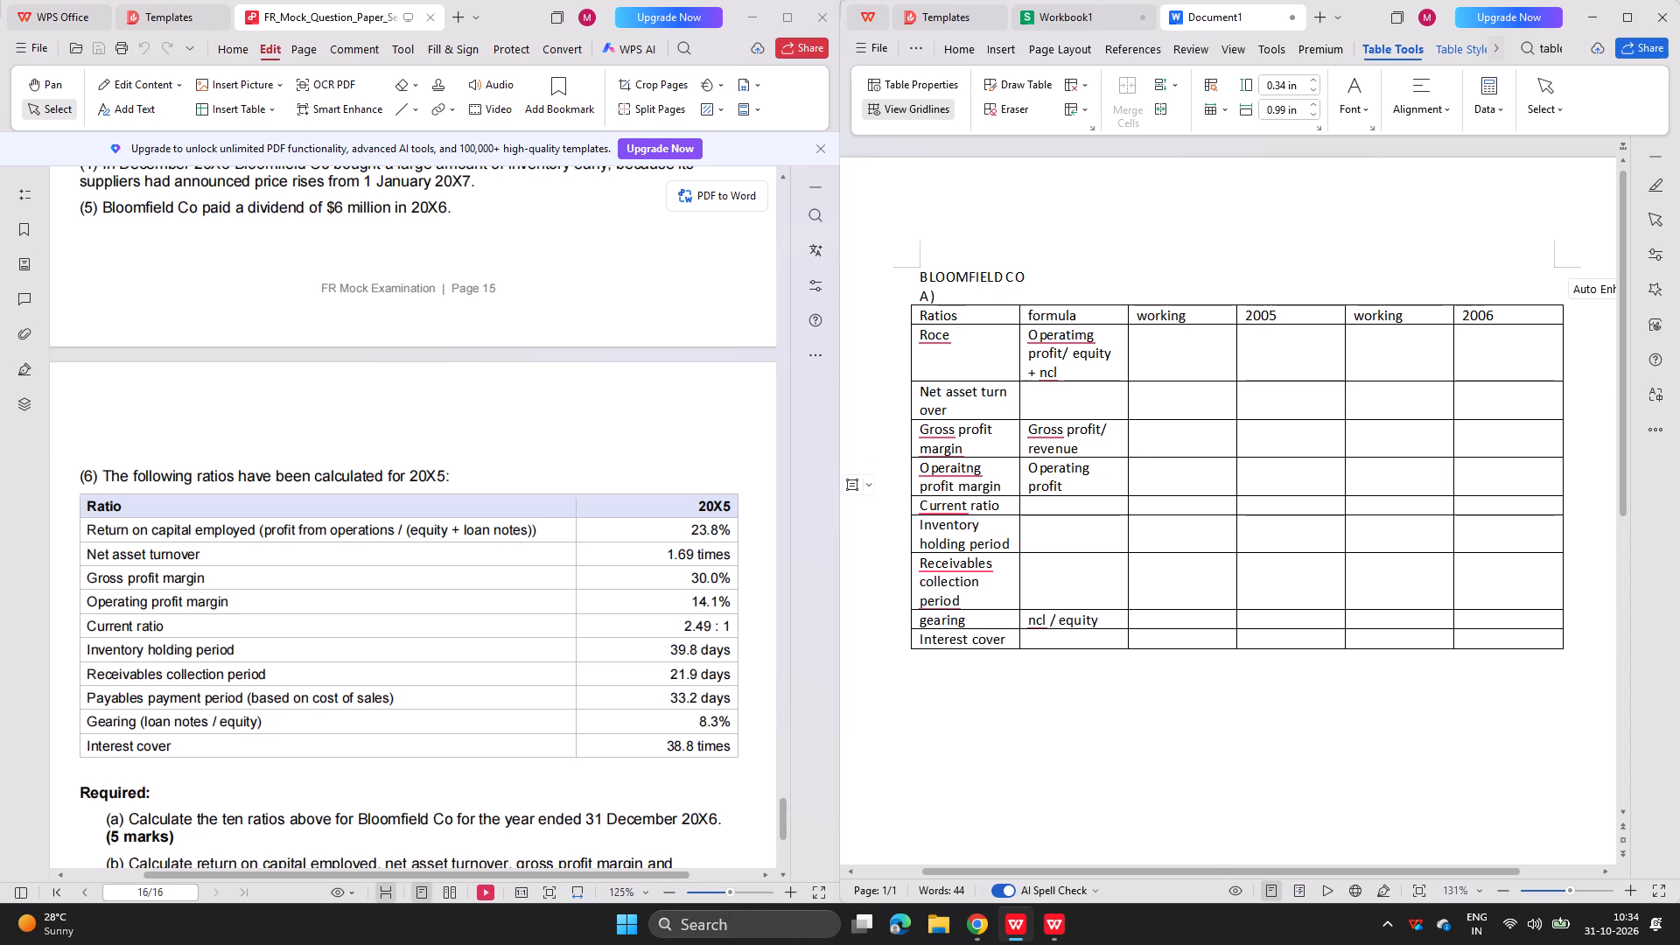
type("/ revenue")
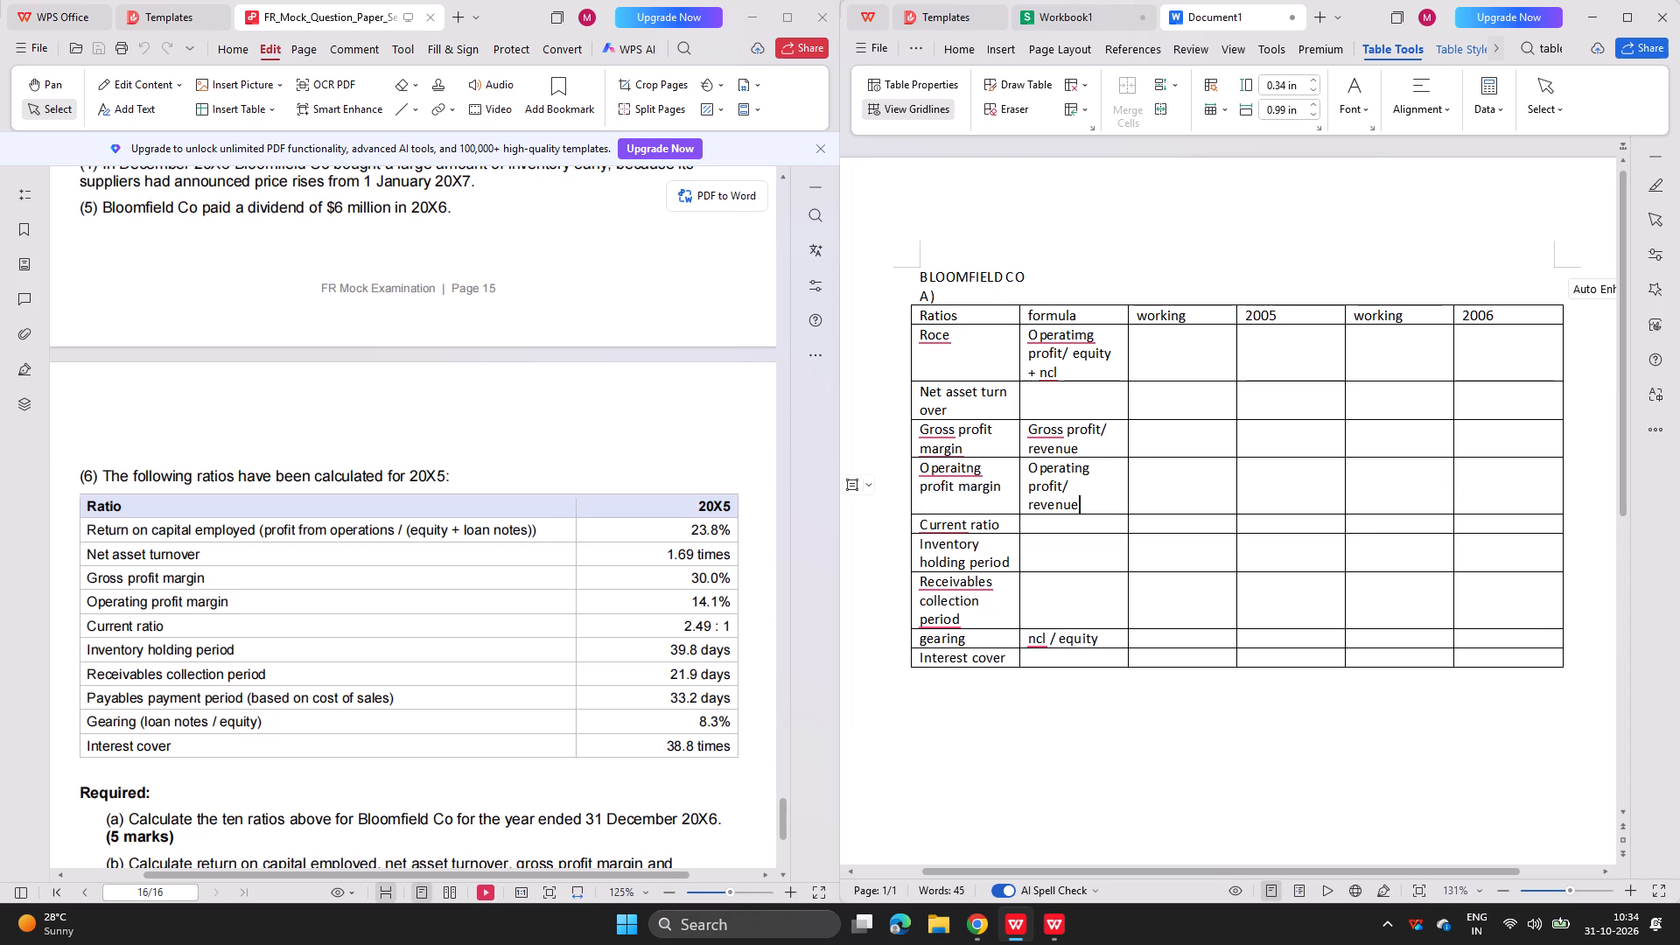
Enter Current asset / current liabilities as the formula for Current ratio.
left_click(1057, 524)
type("current asset .")
key("BackSpace")
type("/ current laini")
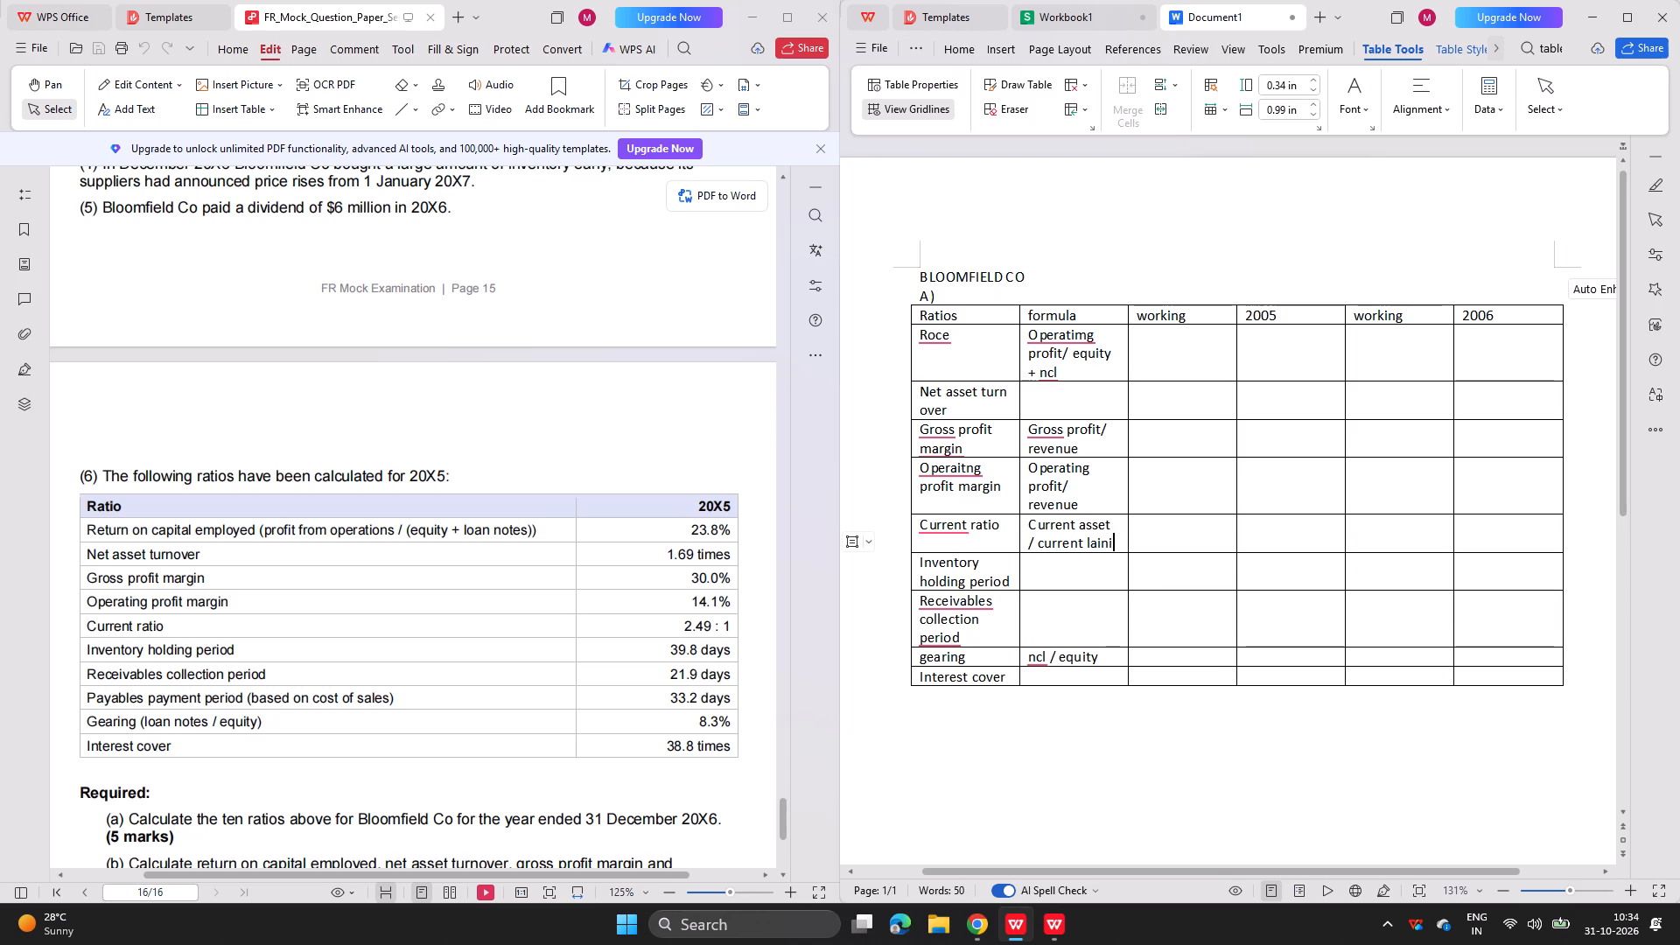
key("BackSpace")
key("BackSpace")
key("BackSpace")
key("BackSpace")
type("ia")
type("biltir")
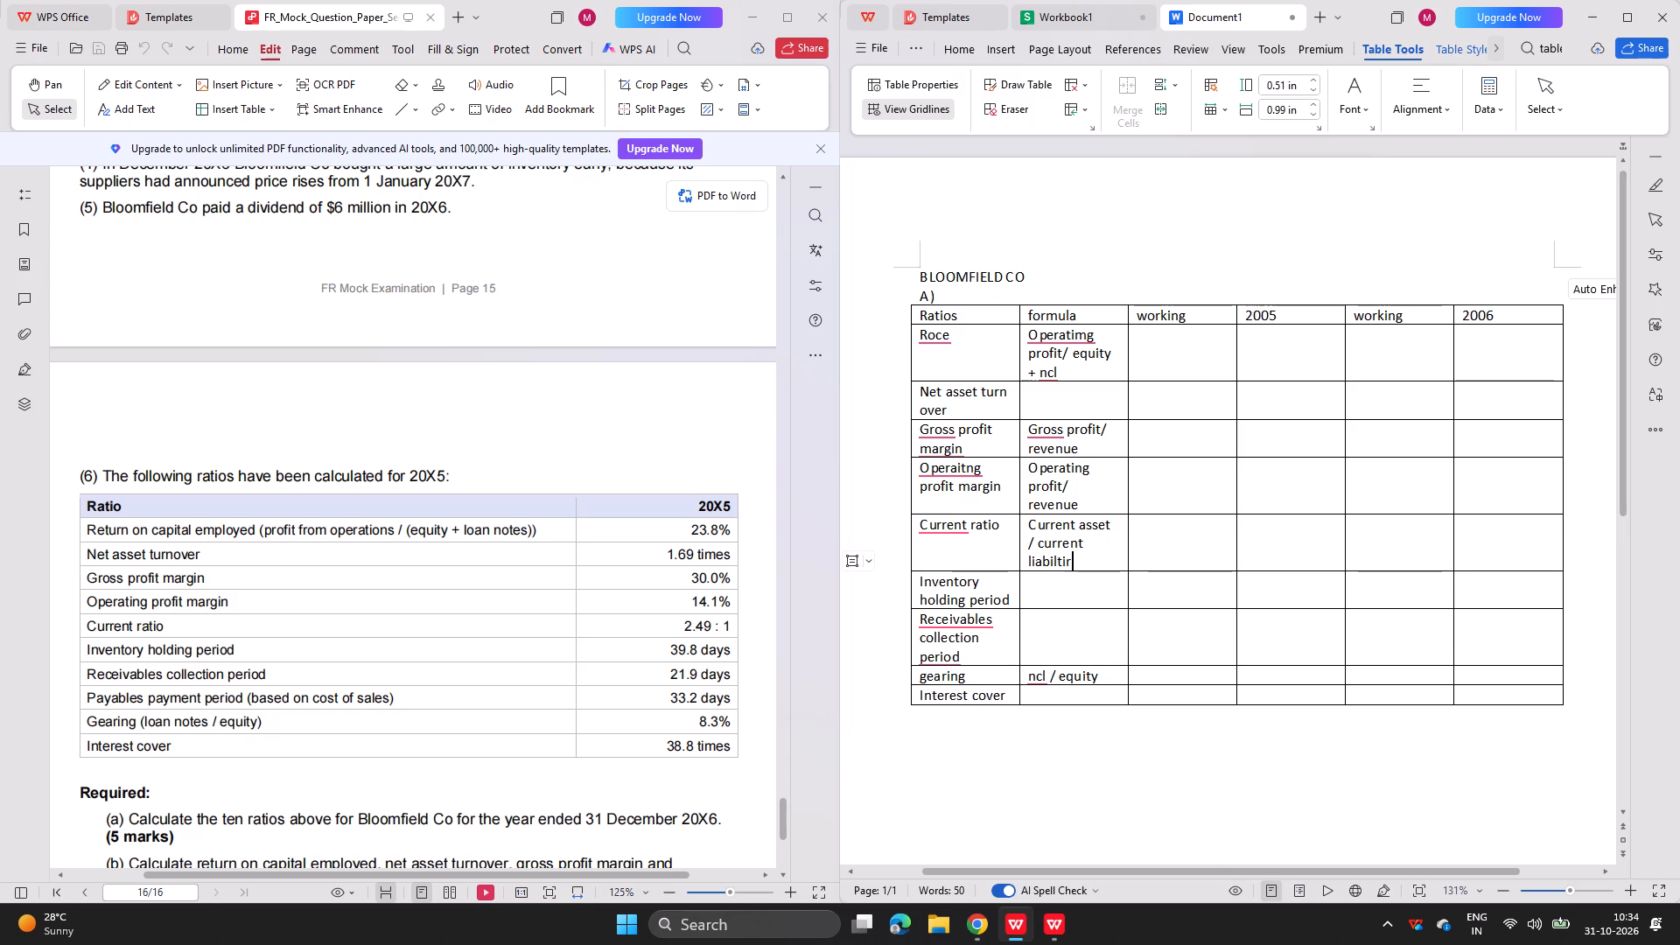
key("BackSpace")
type("es")
Enter Inventory/ cos *365 as the formula for Inventory holding period.
key("Down")
type("inventpory")
key("BackSpace")
key("BackSpace")
key("BackSpace")
key("BackSpace")
type("ory/ cos")
key("space")
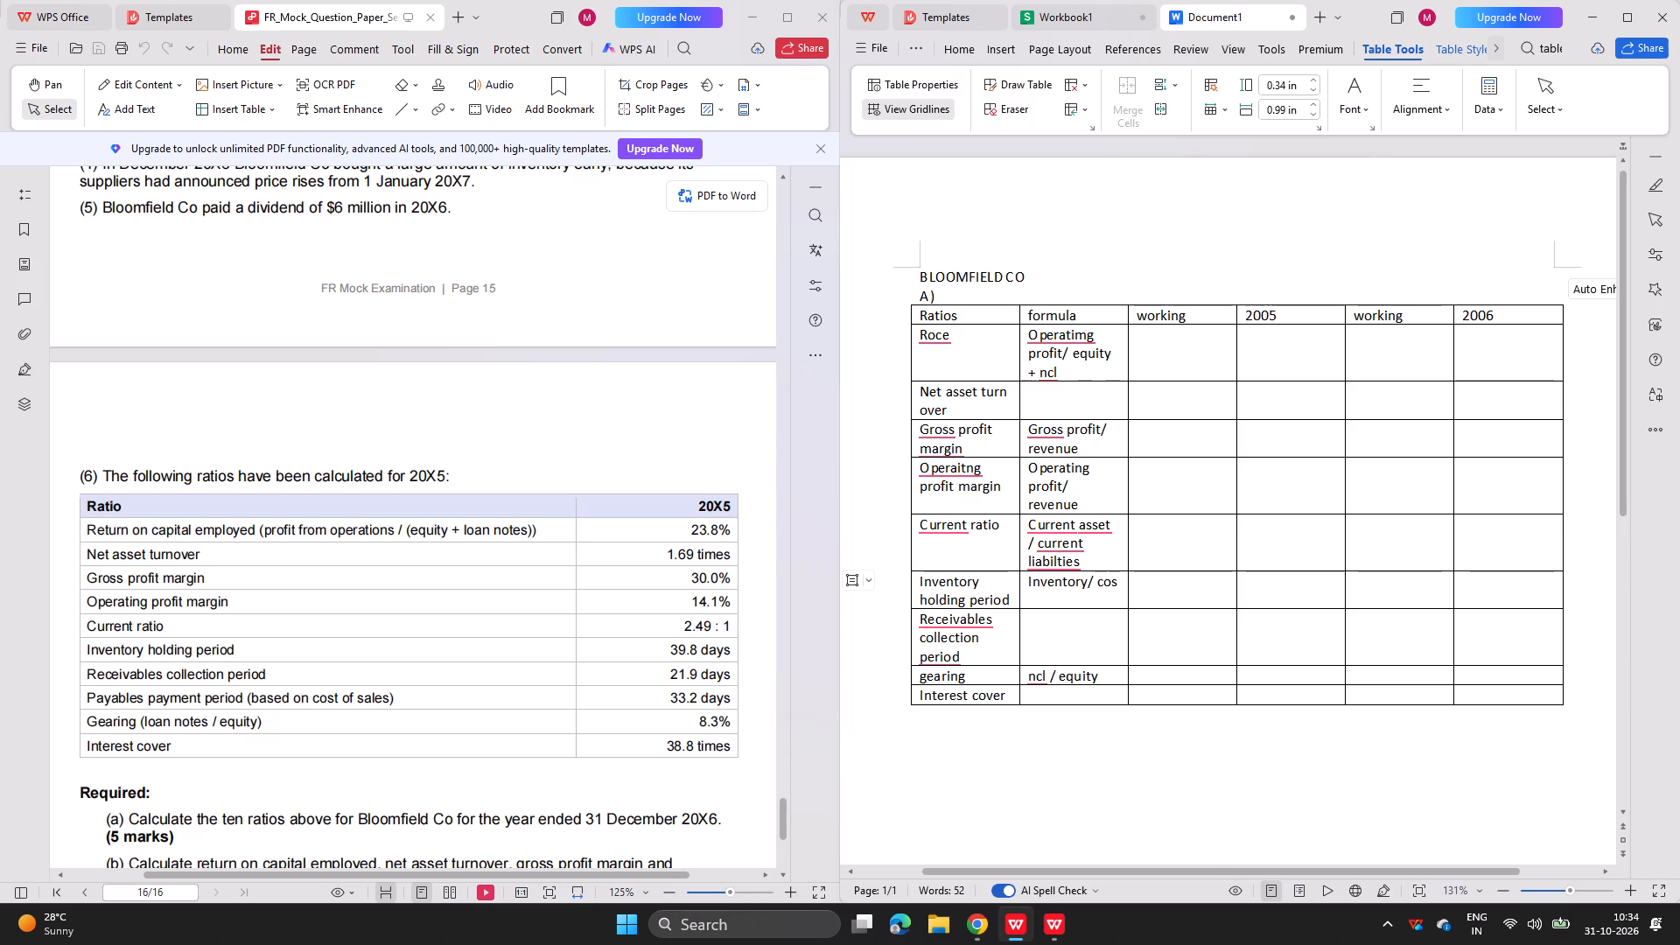
type("*365")
Enter Receivables/credit sales *365 as the formula for Receivables collection period.
key("Down")
type("rece")
key("BackSpace")
key("BackSpace")
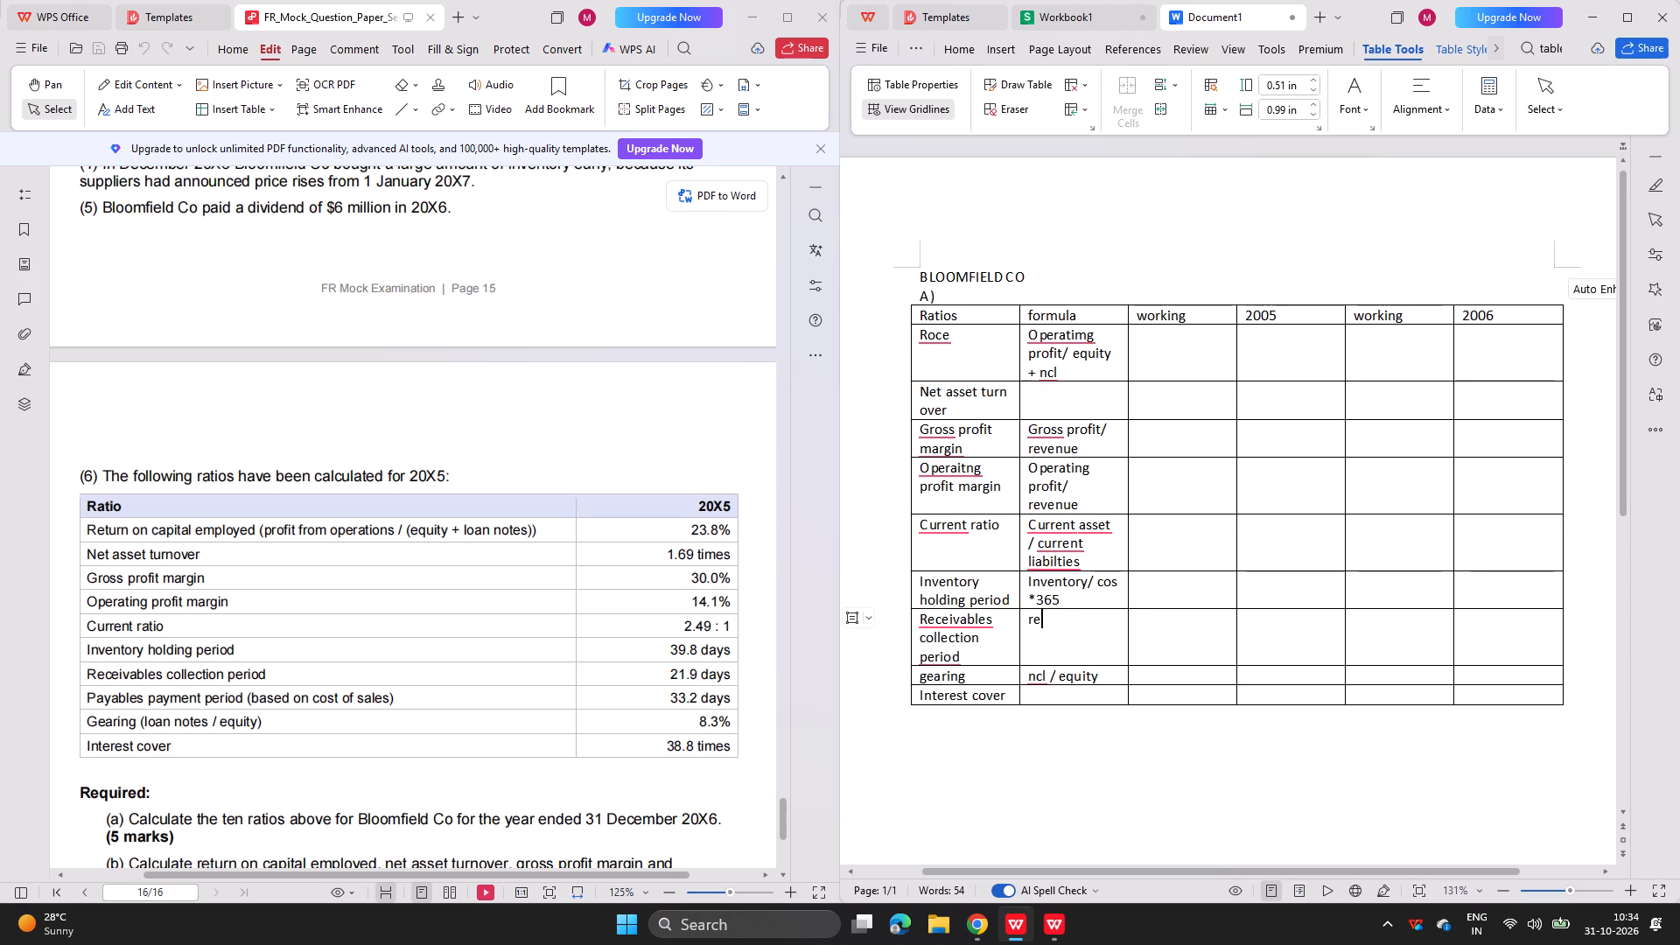
type("ceivabels")
key("equal")
key("BackSpace")
key("BackSpace")
key("BackSpace")
key("BackSpace")
type("les")
key("slash")
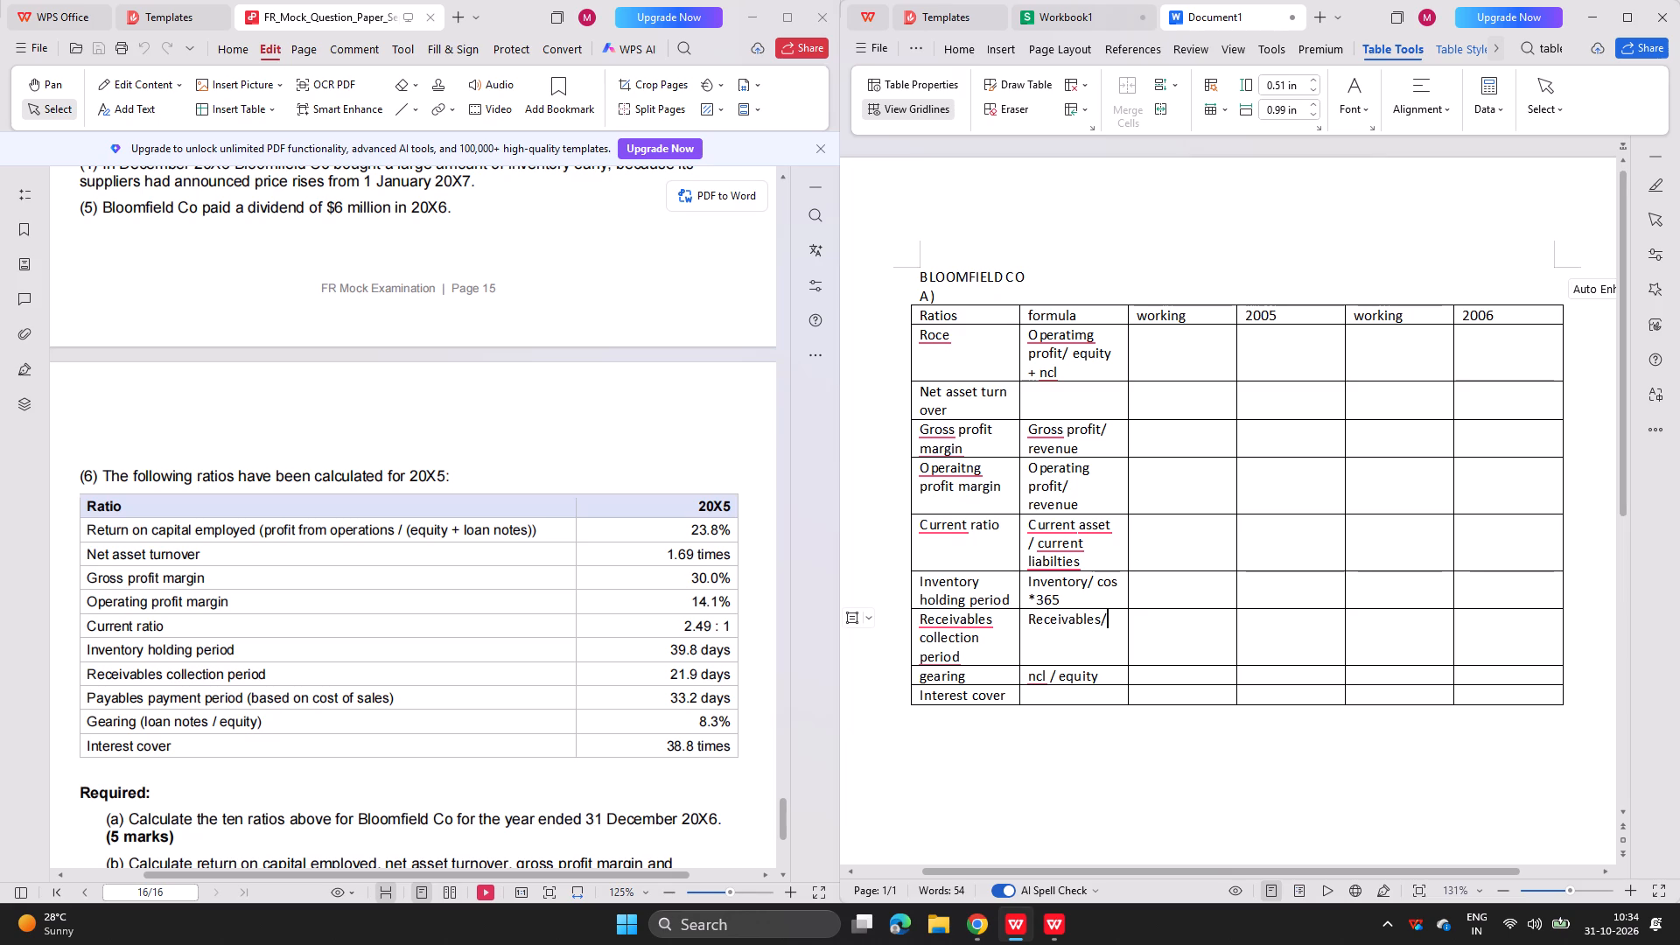
type("credit s")
key("BackSpace")
key("BackSpace")
key("space")
type("d")
key("BackSpace")
type("sales *365")
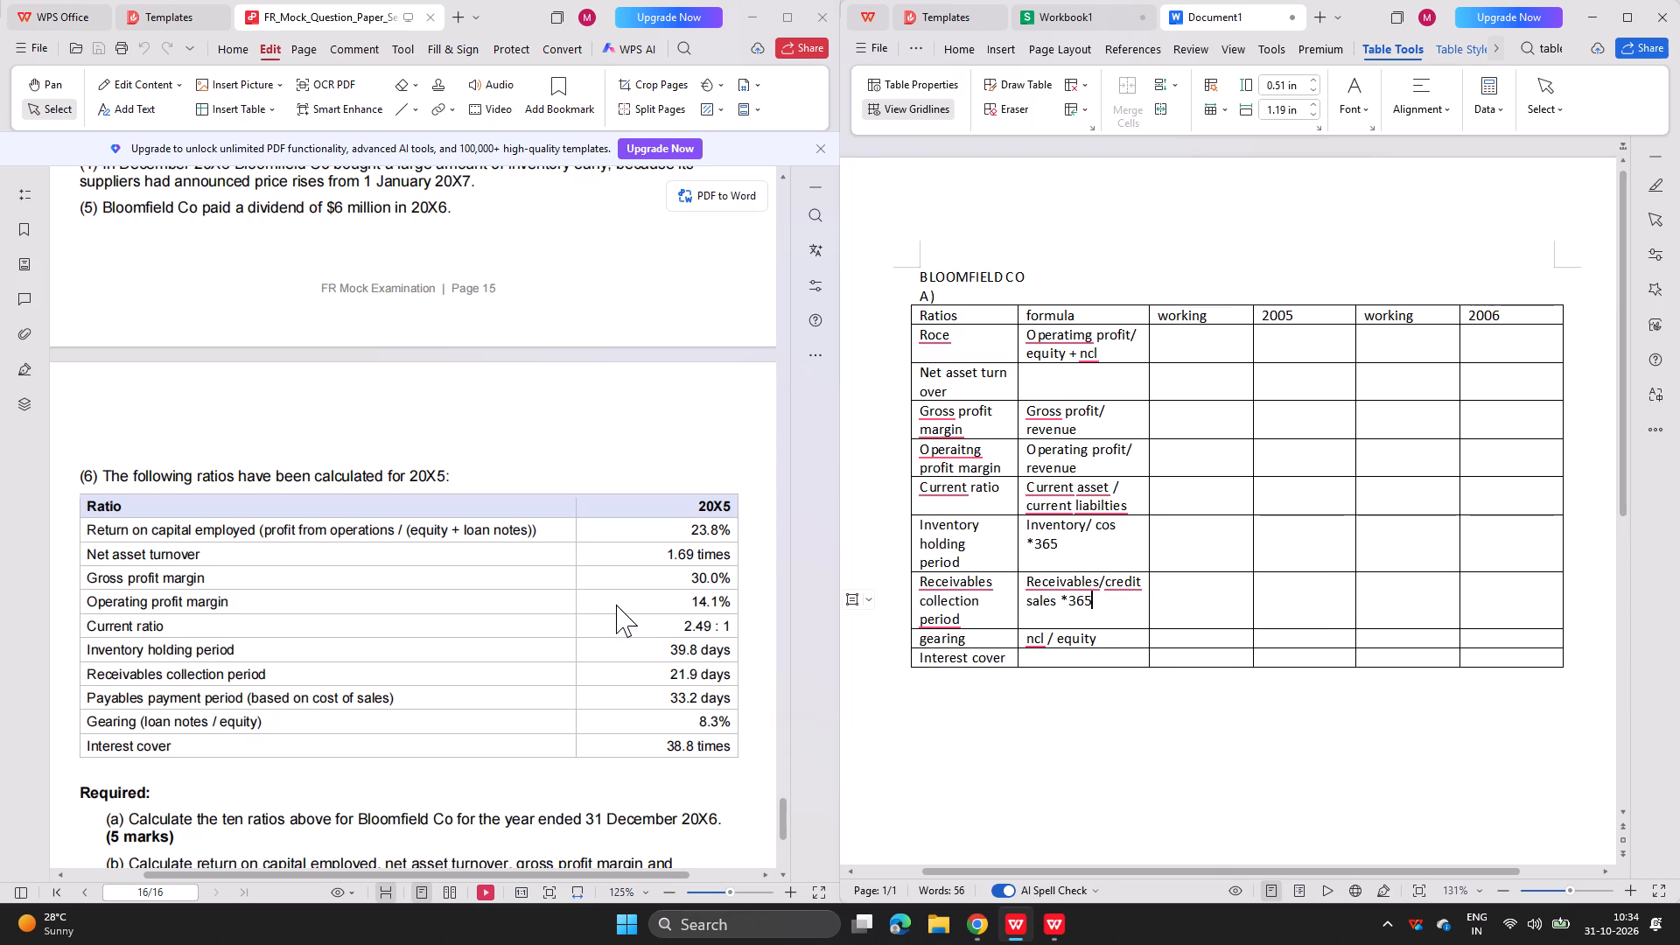
scroll(441, 700, "down", 1)
scroll(140, 472, "up", 1)
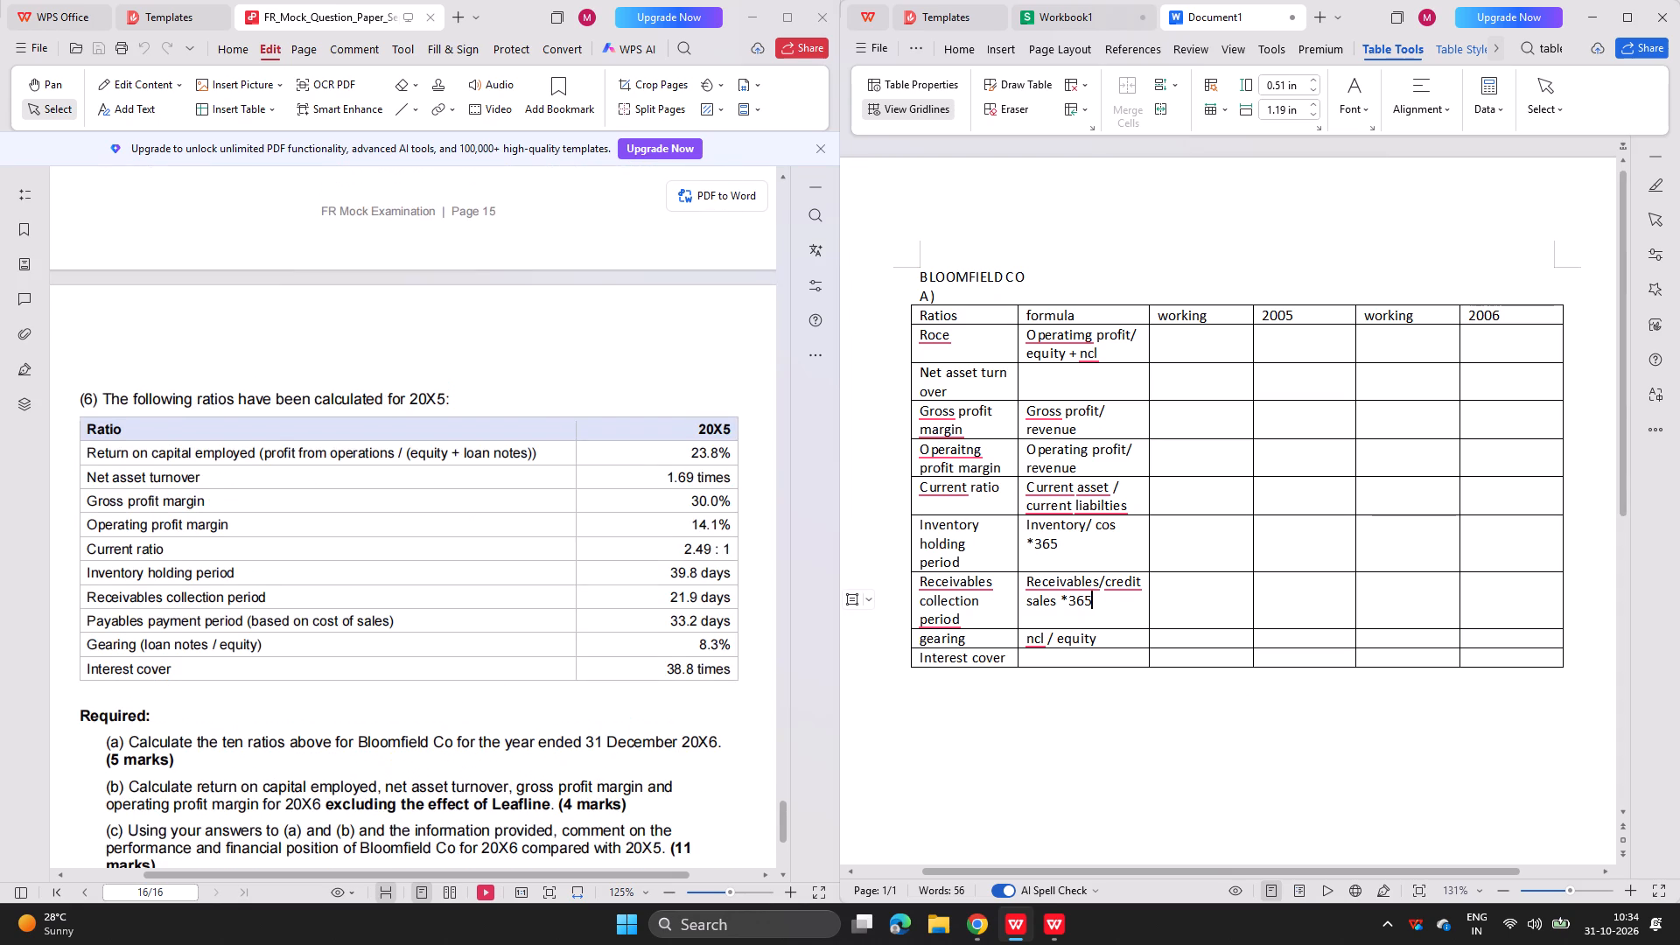
left_click_drag(91, 598, 244, 626)
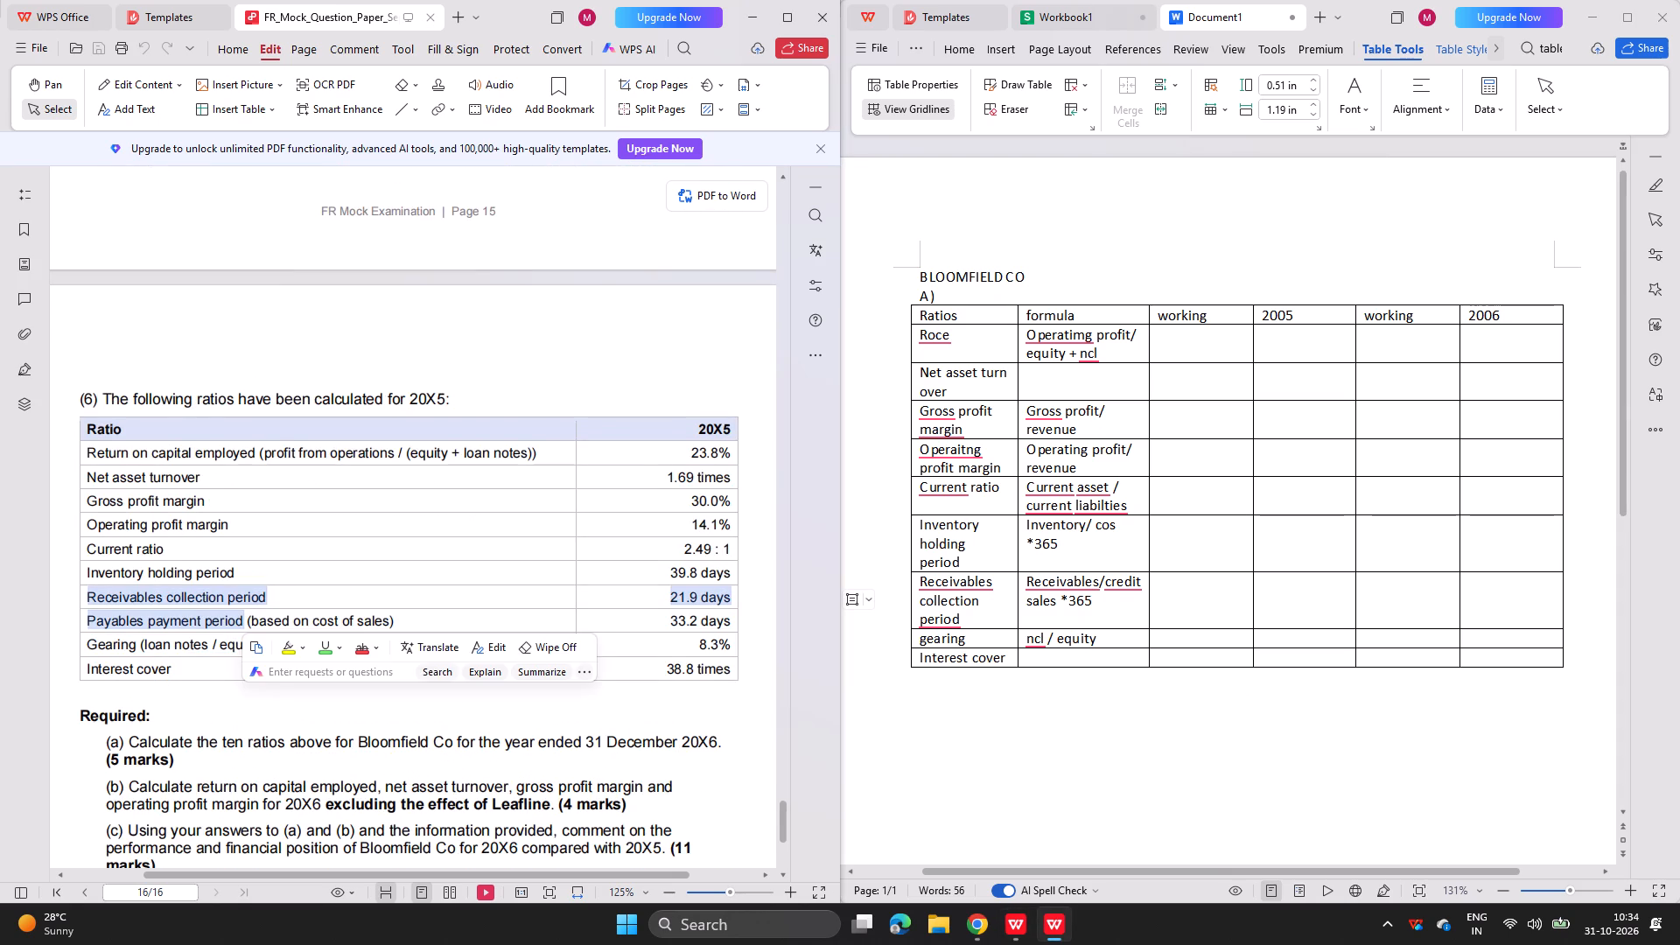
left_click(168, 722)
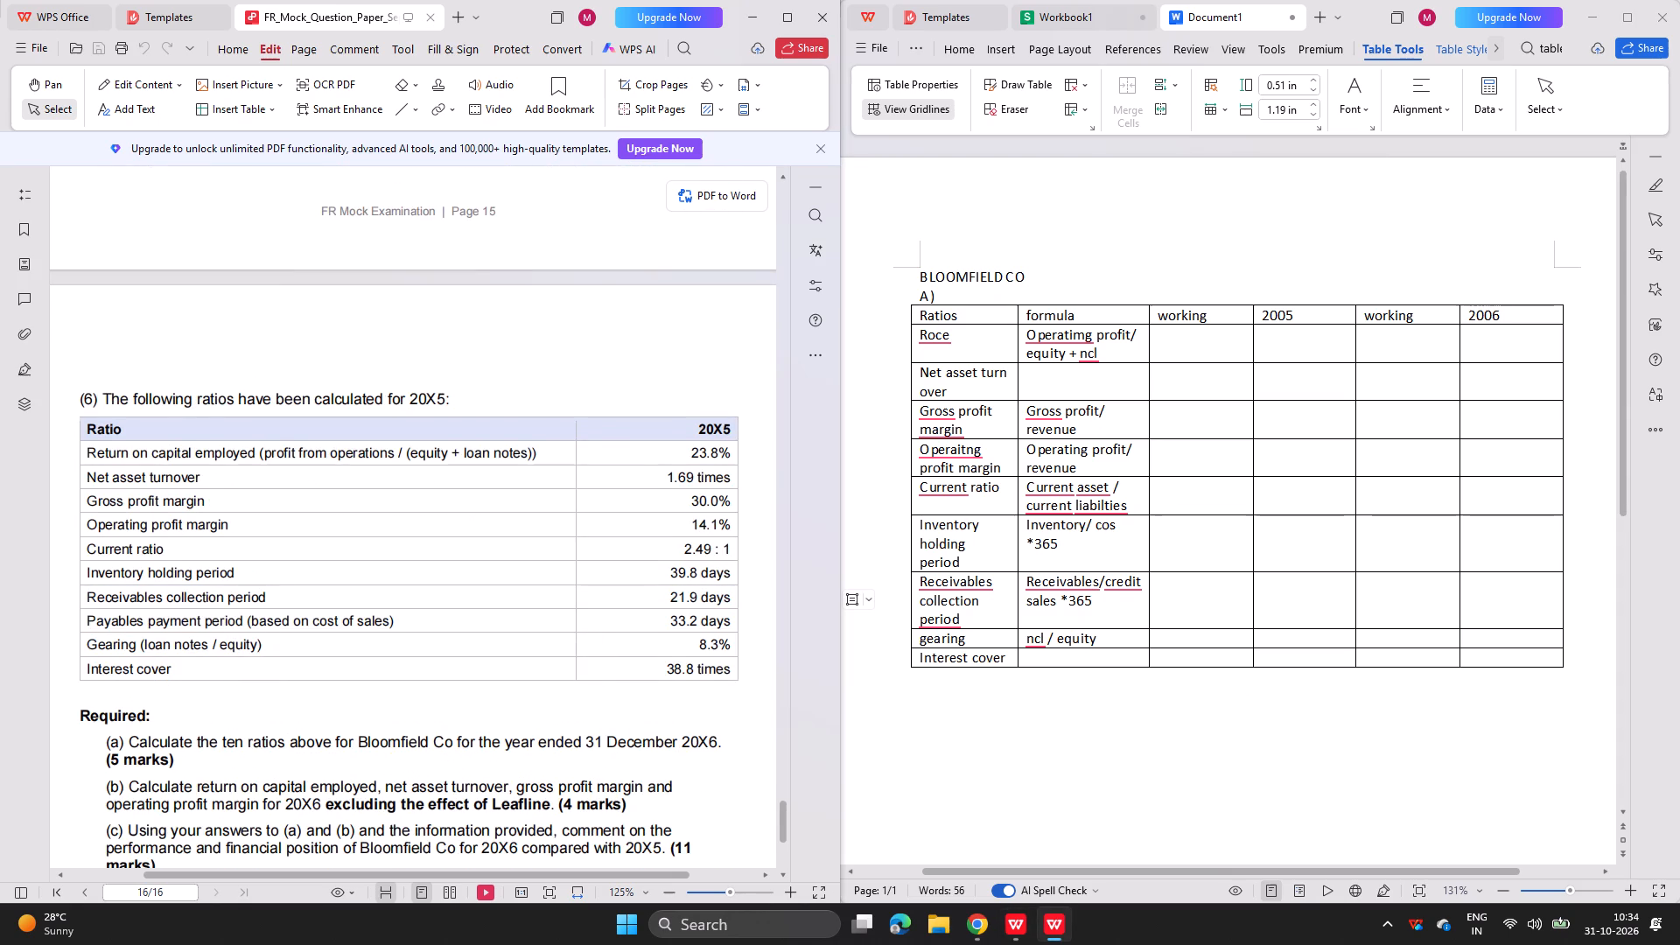
left_click_drag(87, 671, 204, 668)
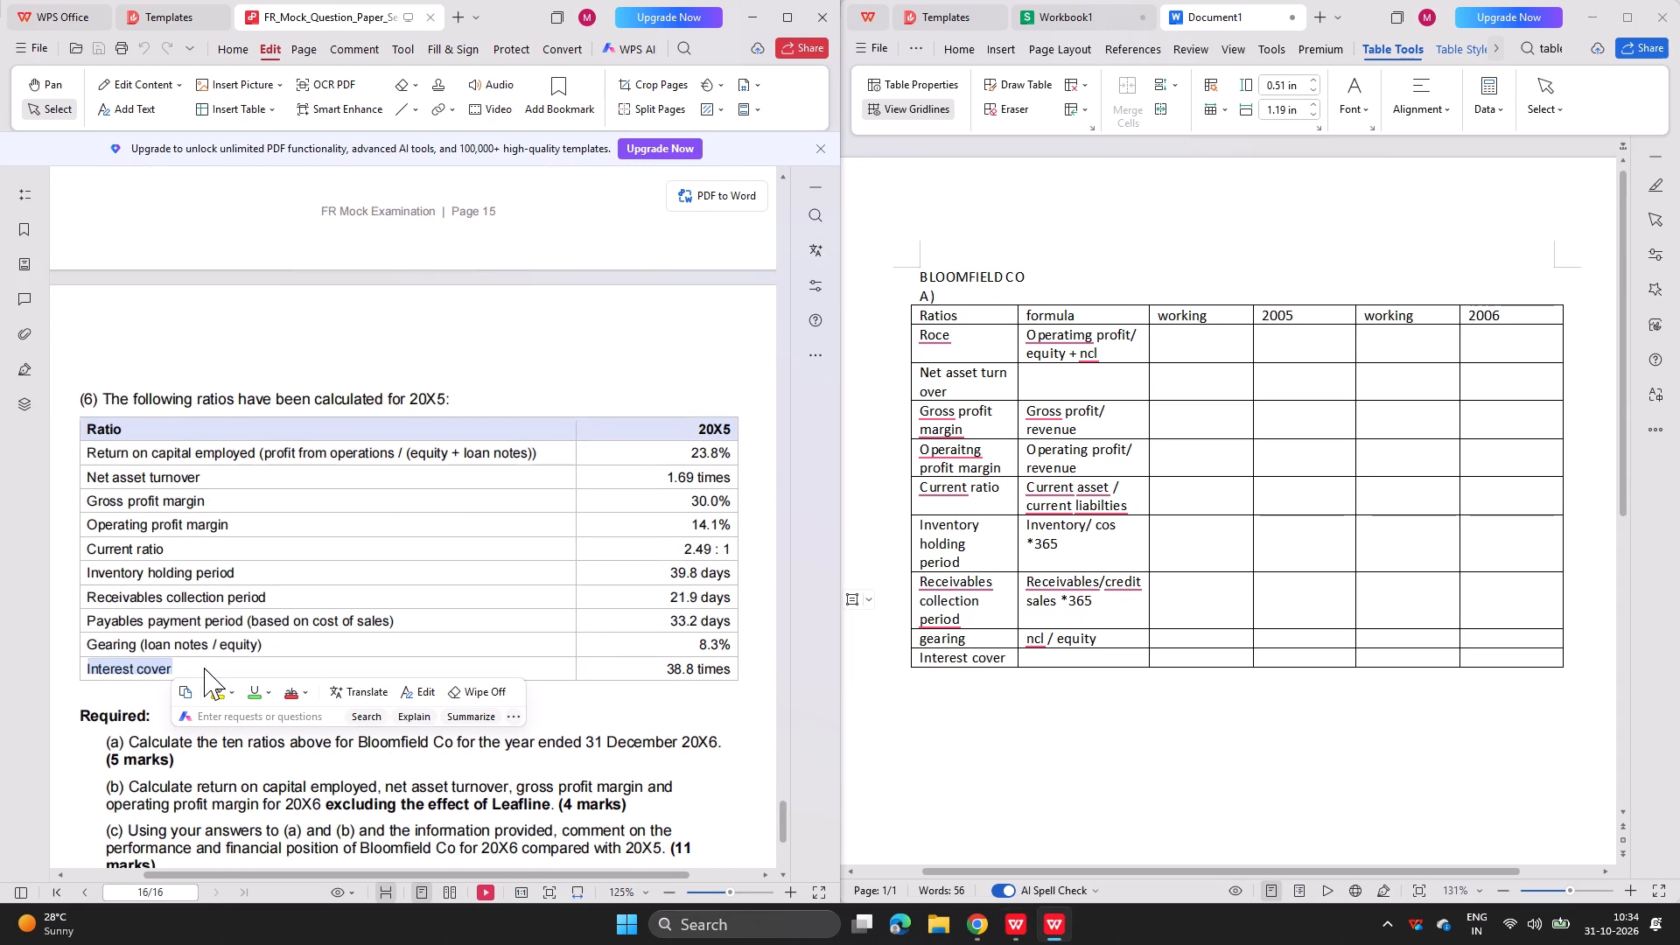
key("ctrl+c")
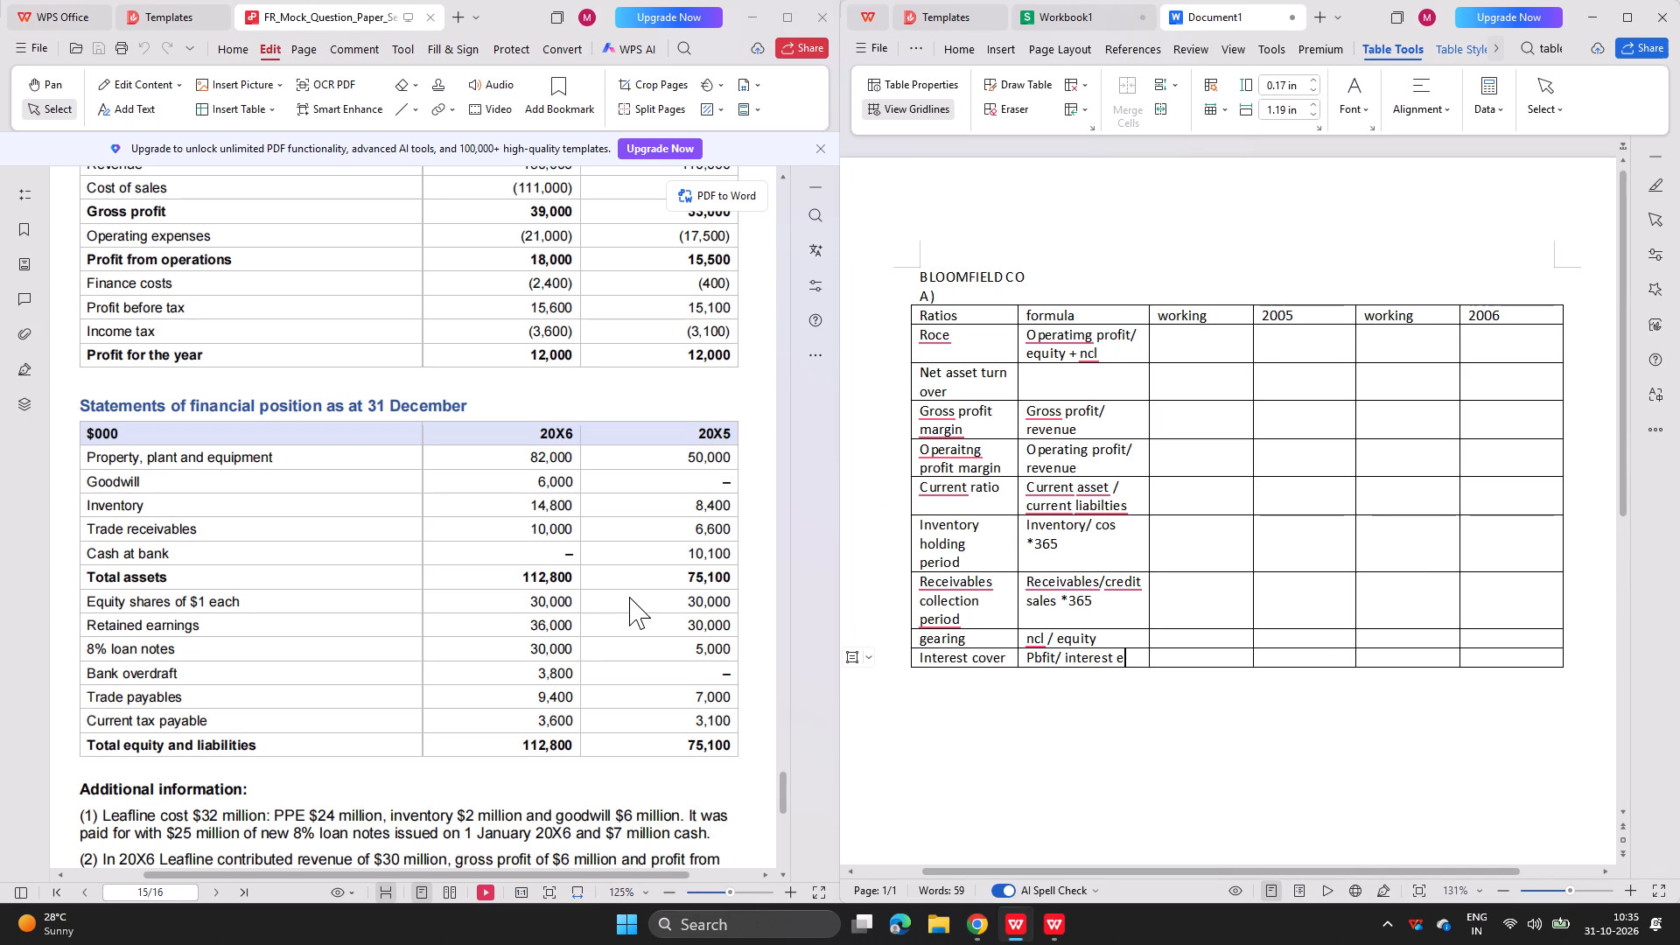
type("expoens")
key("BackSpace")
key("BackSpace")
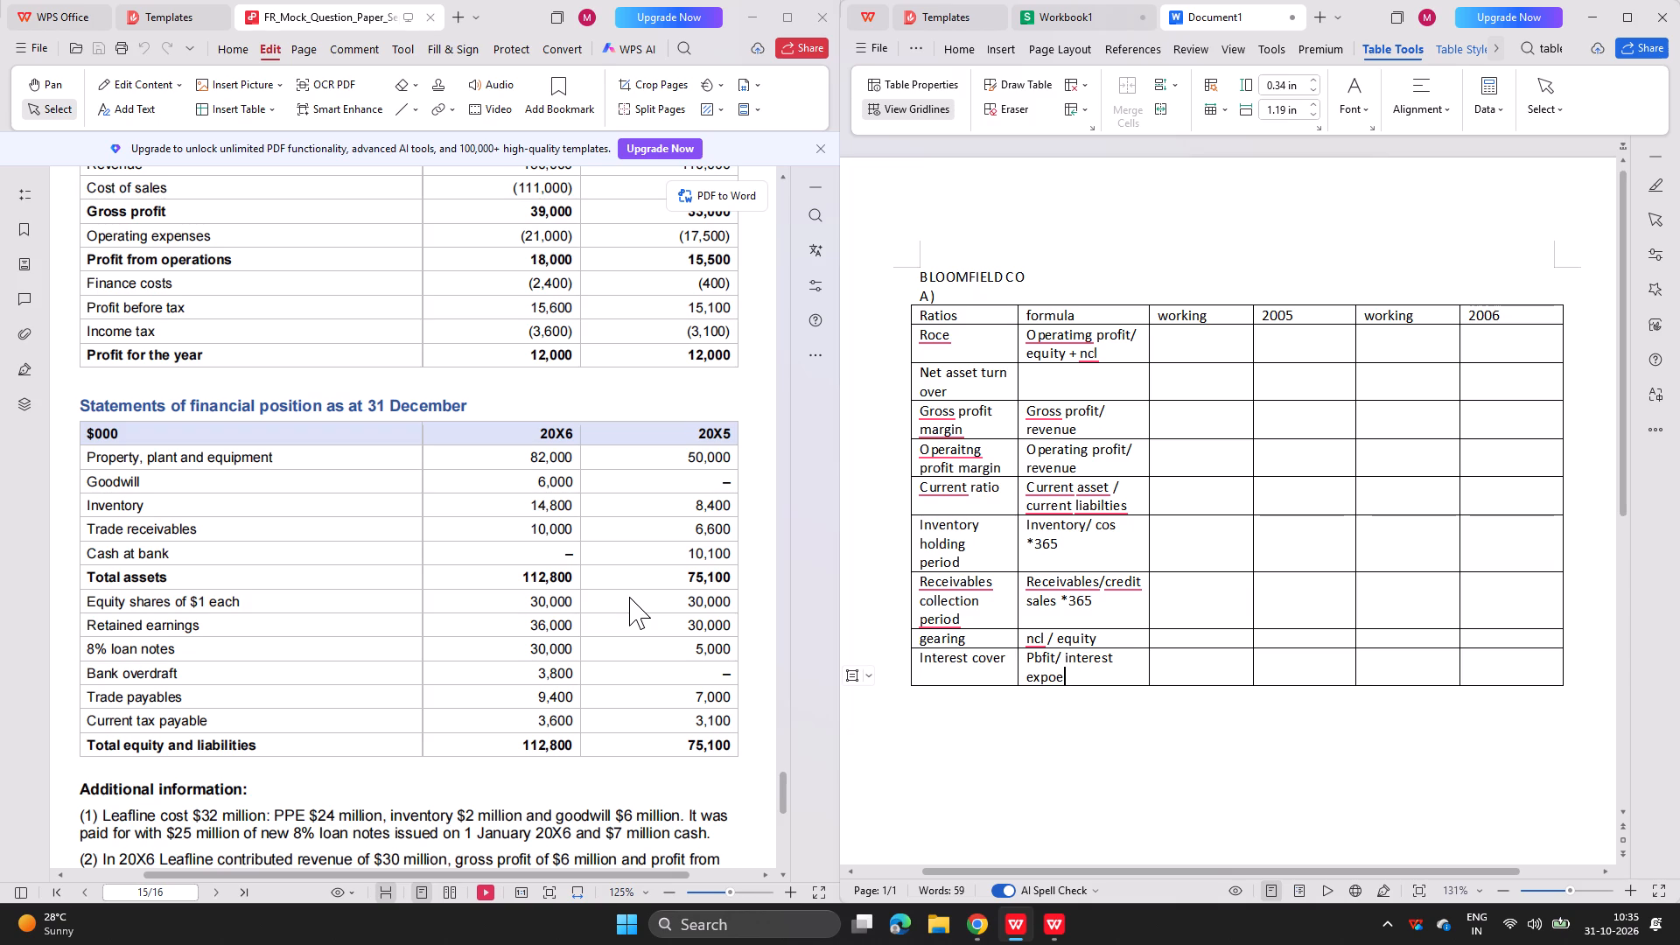
key("BackSpace")
key("BackSpace")
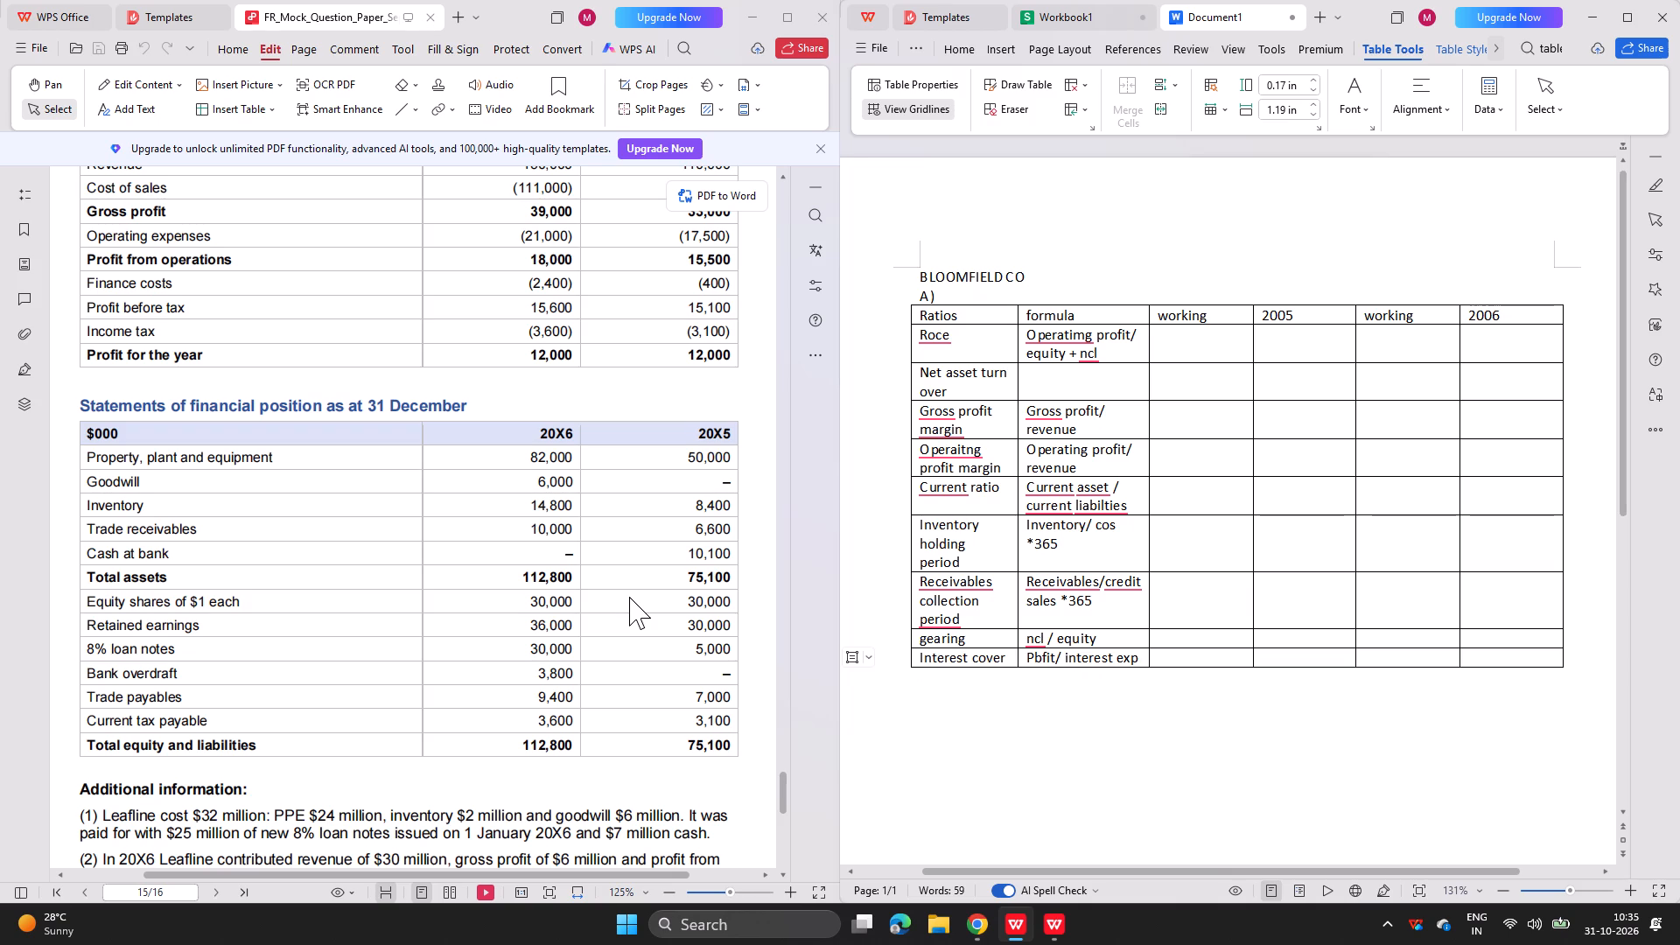
type("ense")
key("BackSpace")
key("BackSpace")
key("BackSpace")
key("BackSpace")
key("BackSpace")
key("p")
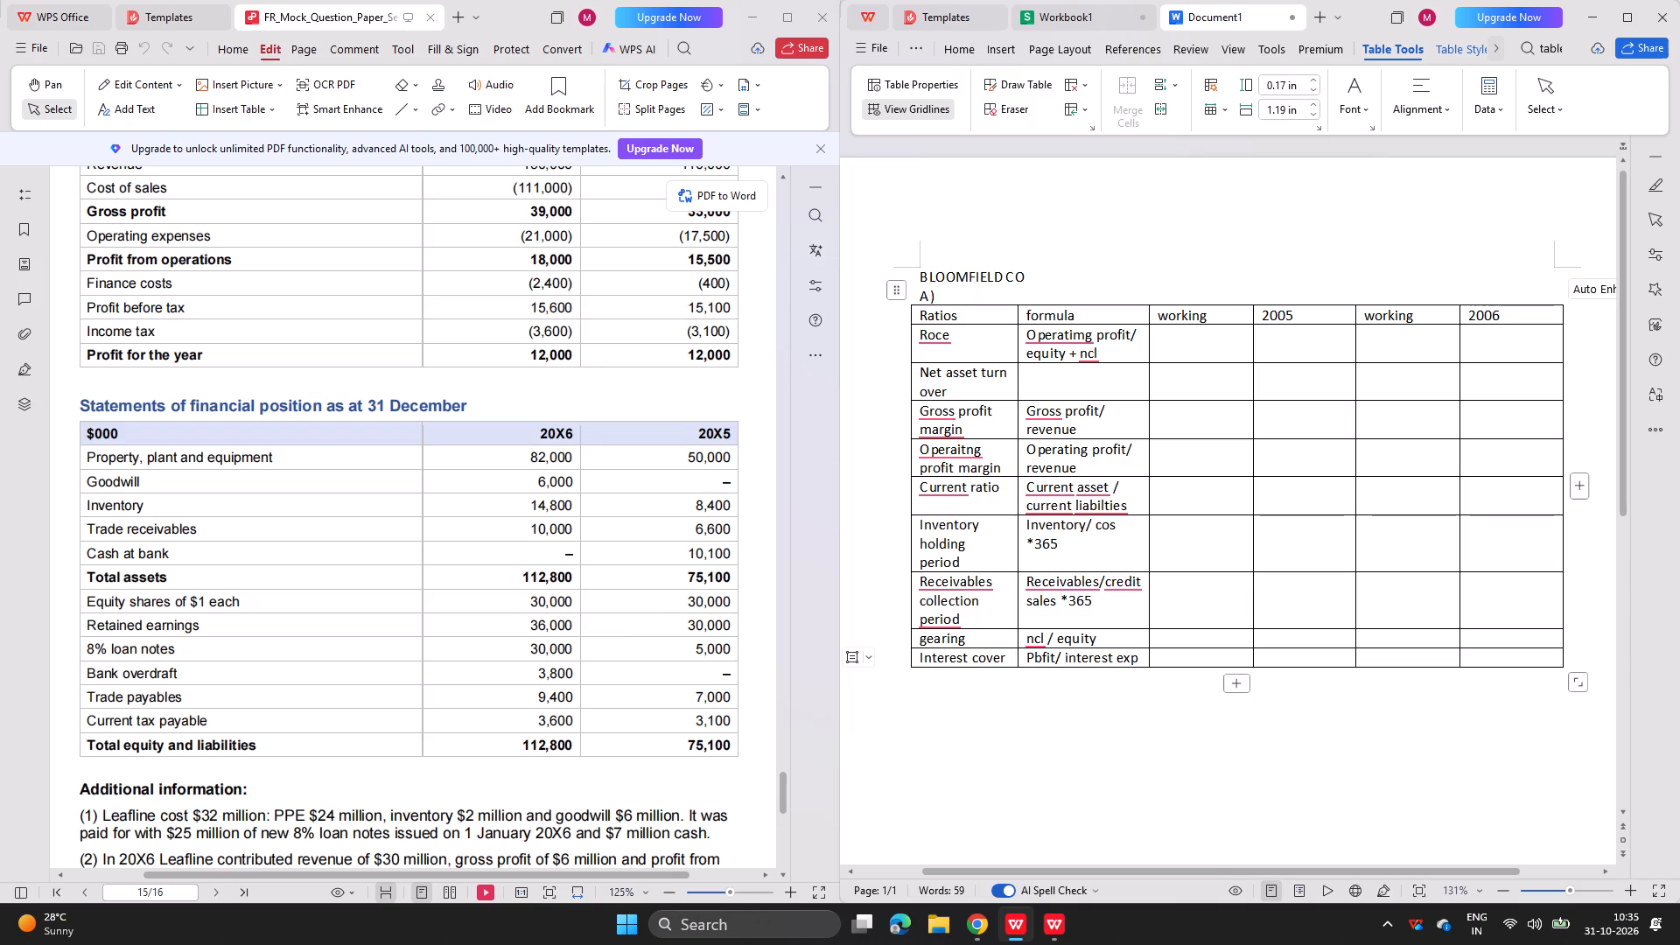
Change the first working column header, beside the formula column of the ratio table, to 2005.
left_click(1200, 346)
scroll(598, 472, "down", 2)
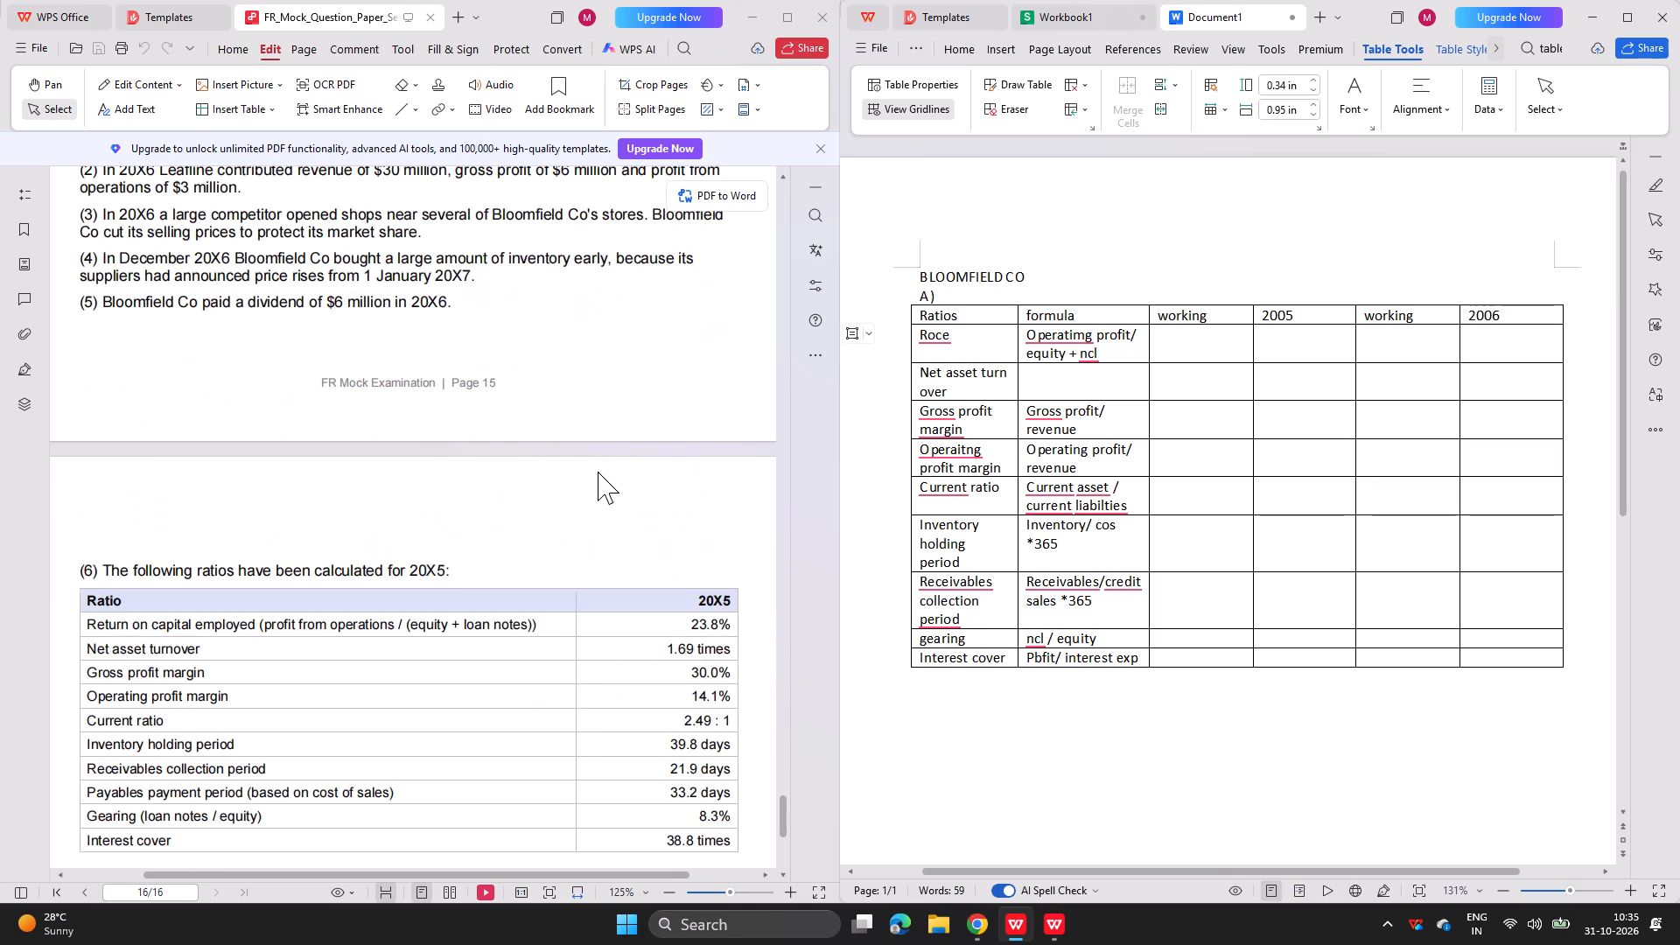
left_click(1214, 318)
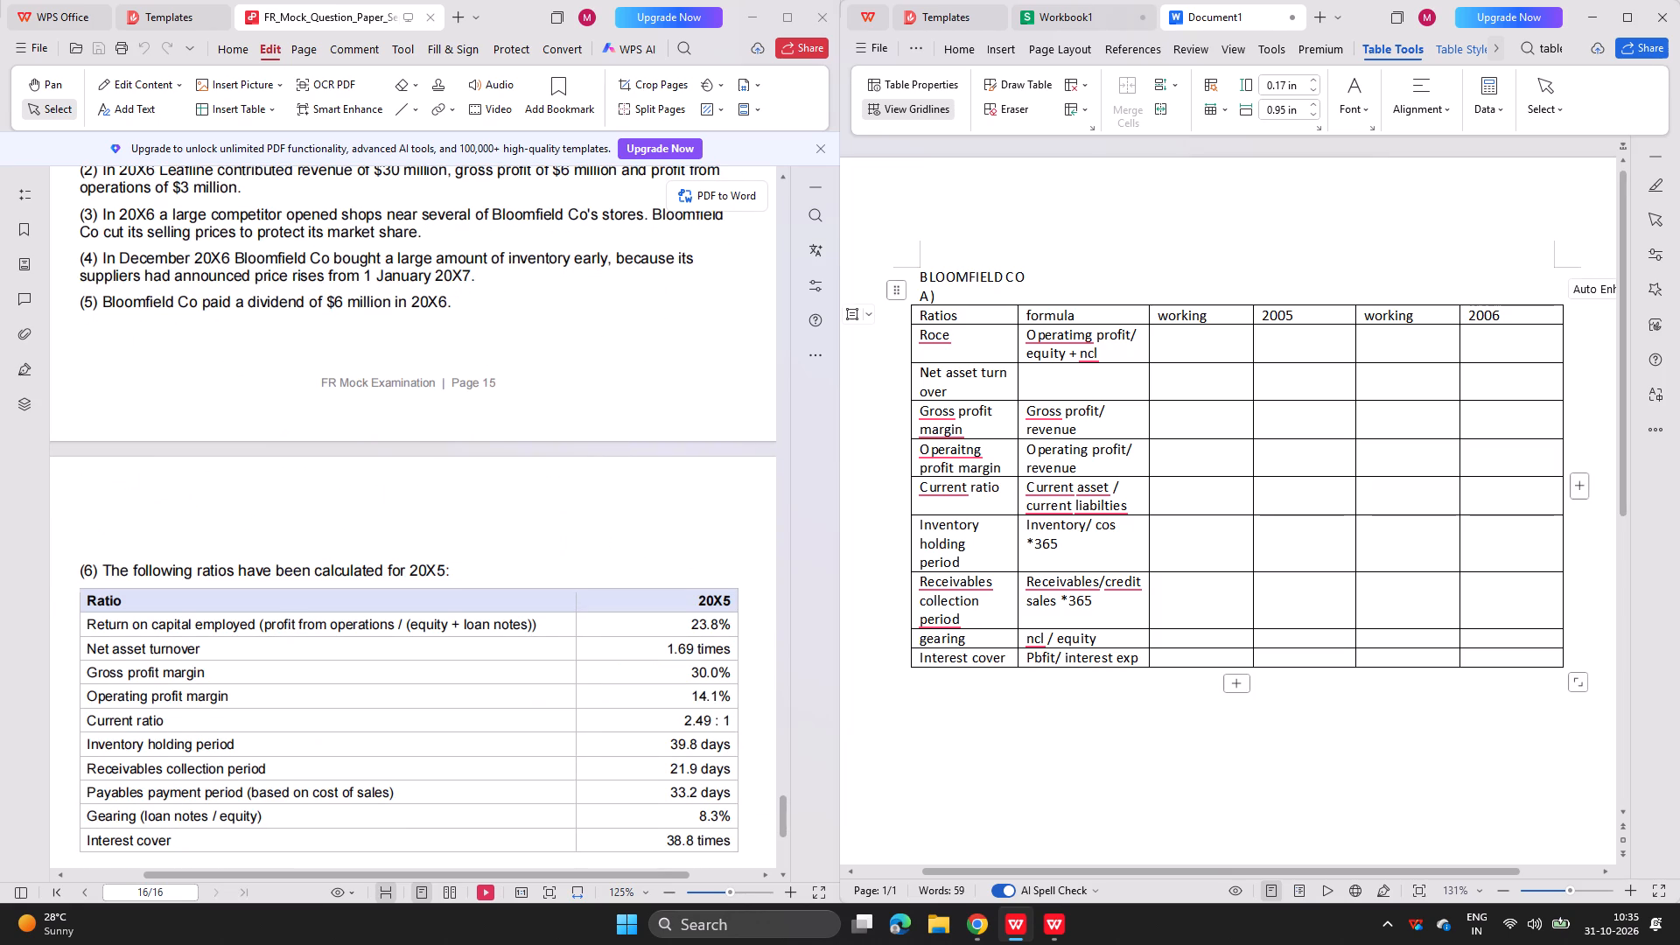
key("BackSpace")
key("BackSpace")
key("BackSpace")
key("BackSpace")
key("BackSpace")
key("BackSpace")
key("BackSpace")
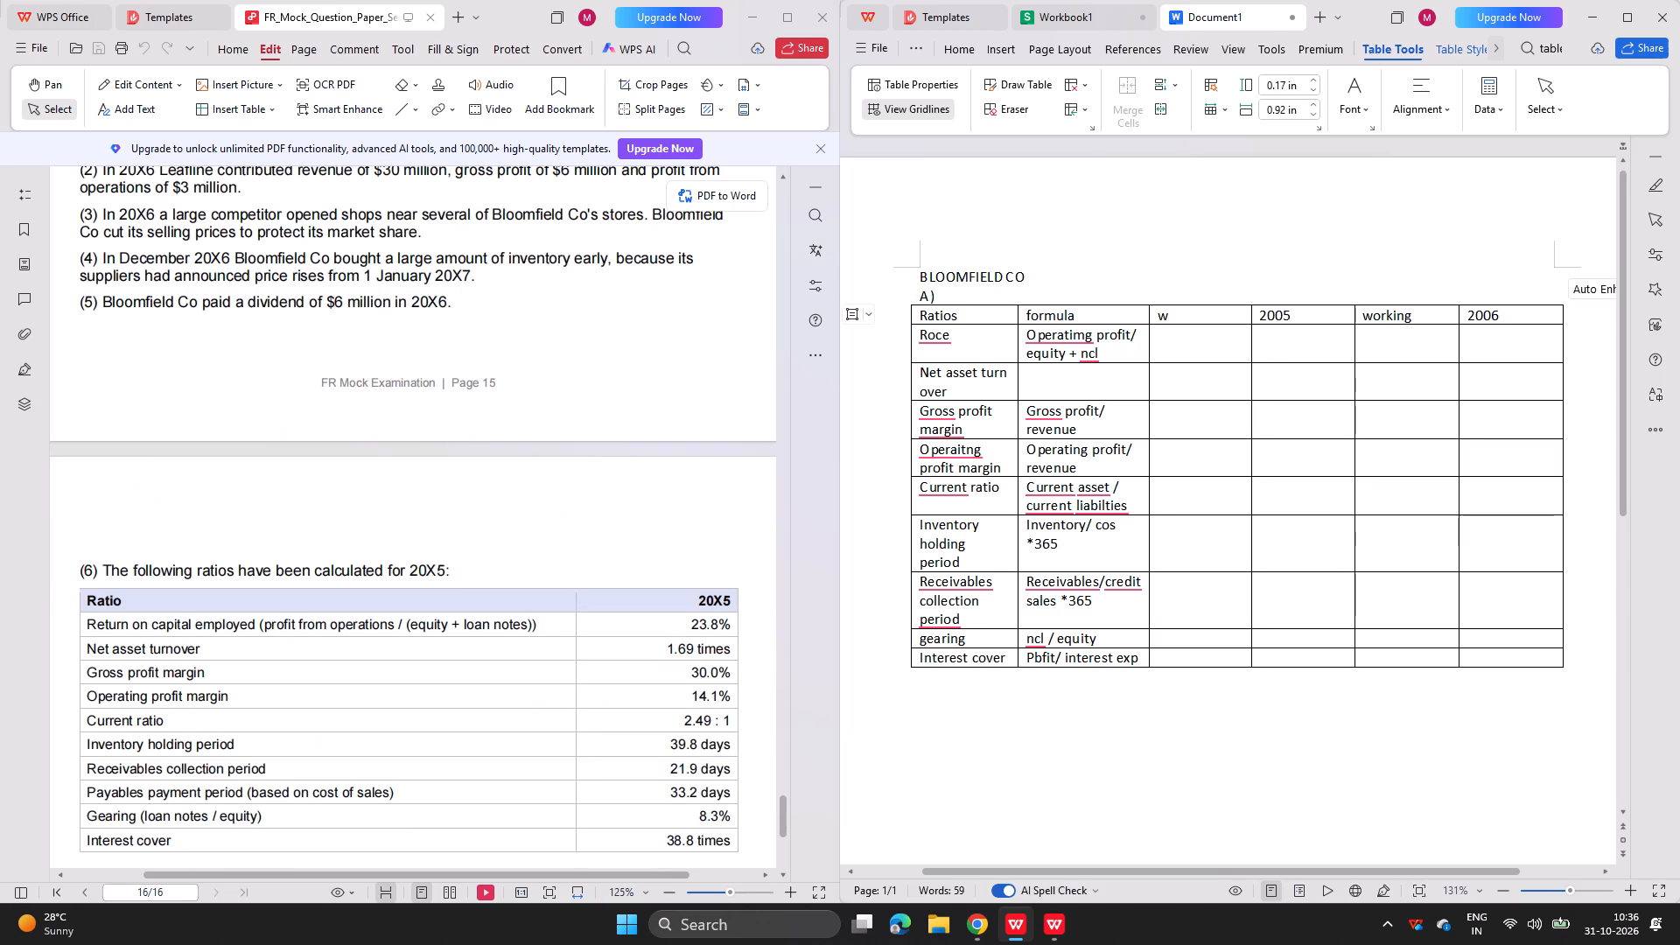
type("2005")
key("Right")
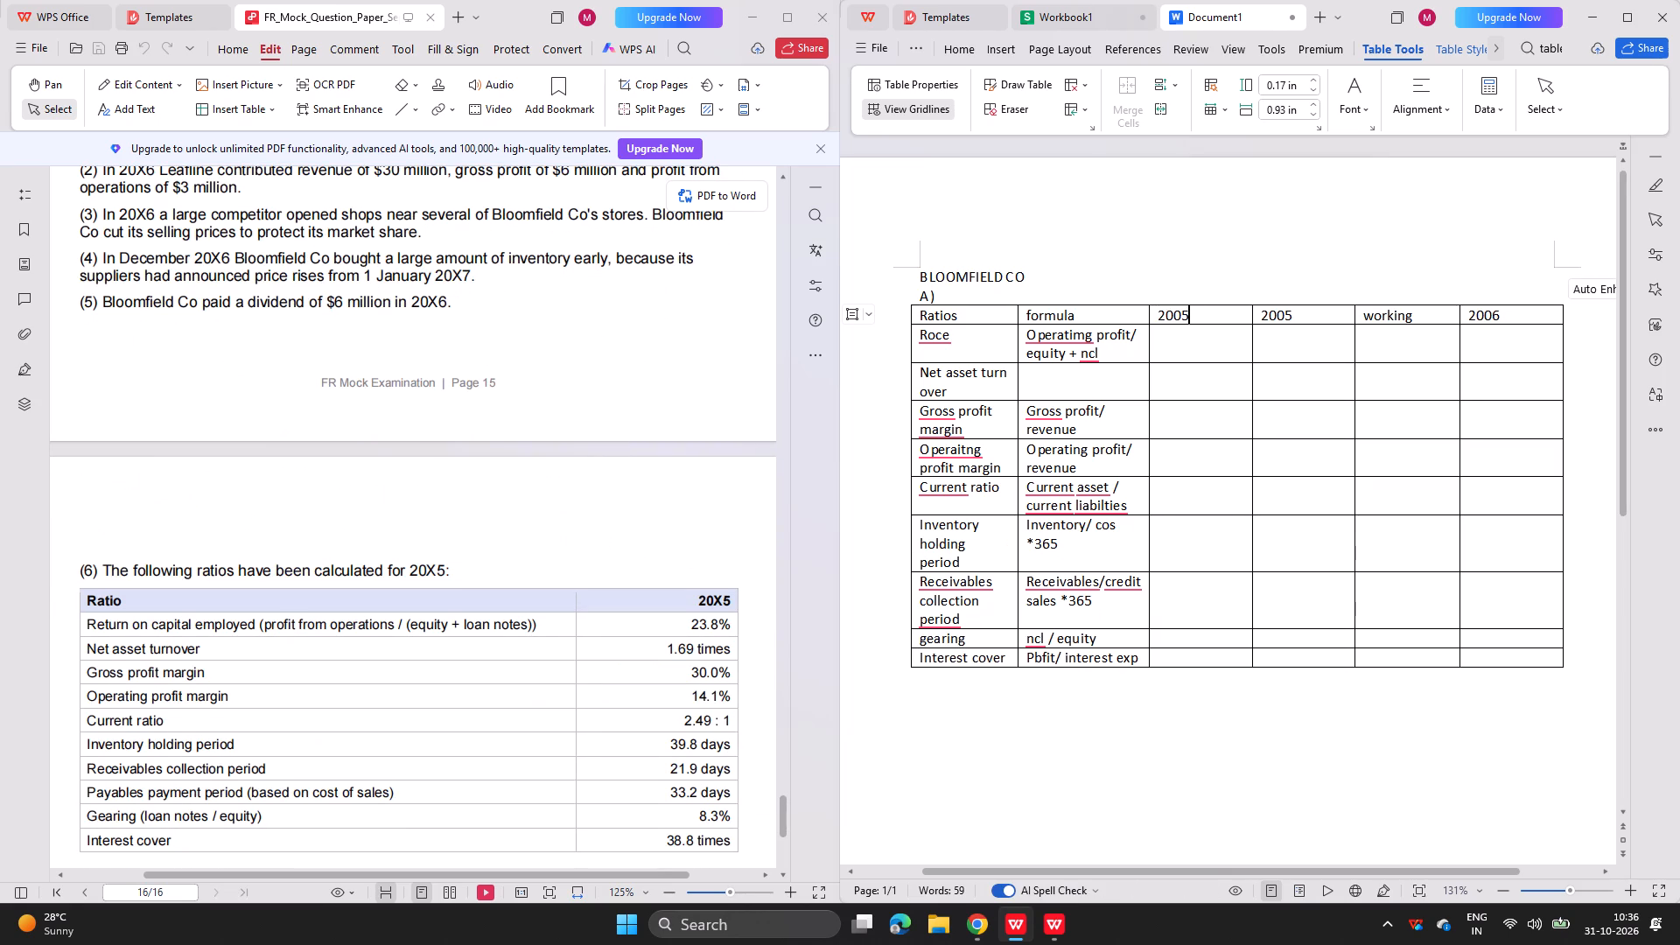
Change the header of the column following the new 2005 column to working.
key("Right")
key("Right")
key("Right")
key("Right")
key("Right")
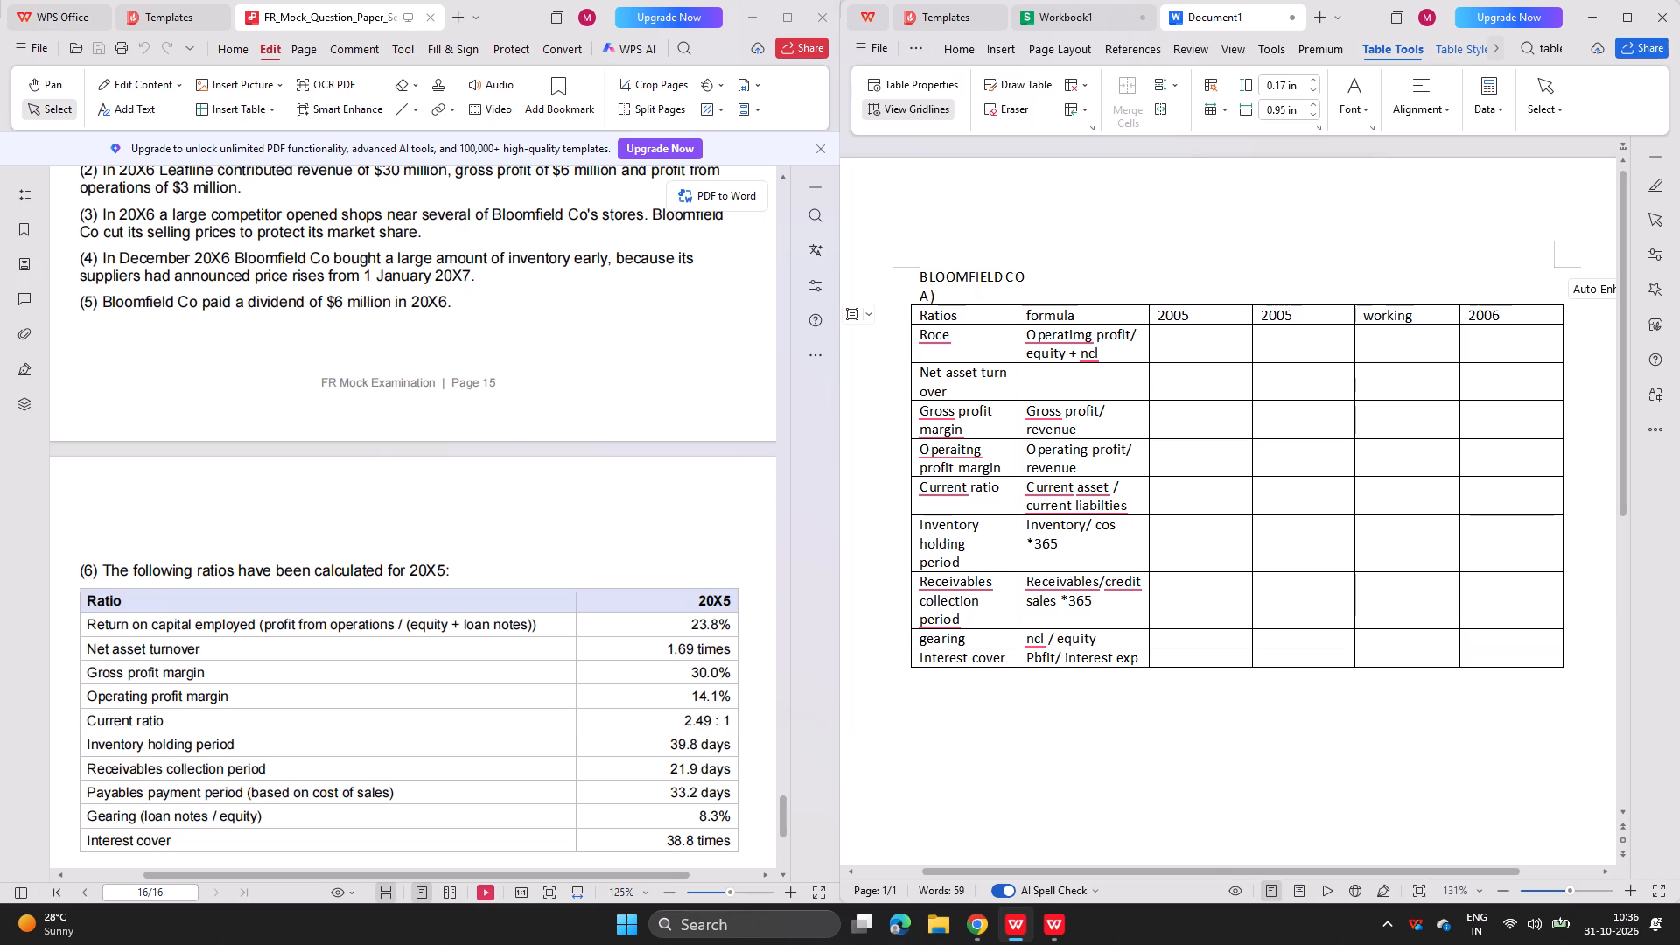
key("Left")
key("BackSpace")
key("BackSpace")
key("BackSpace")
key("BackSpace")
type("working")
key("Right")
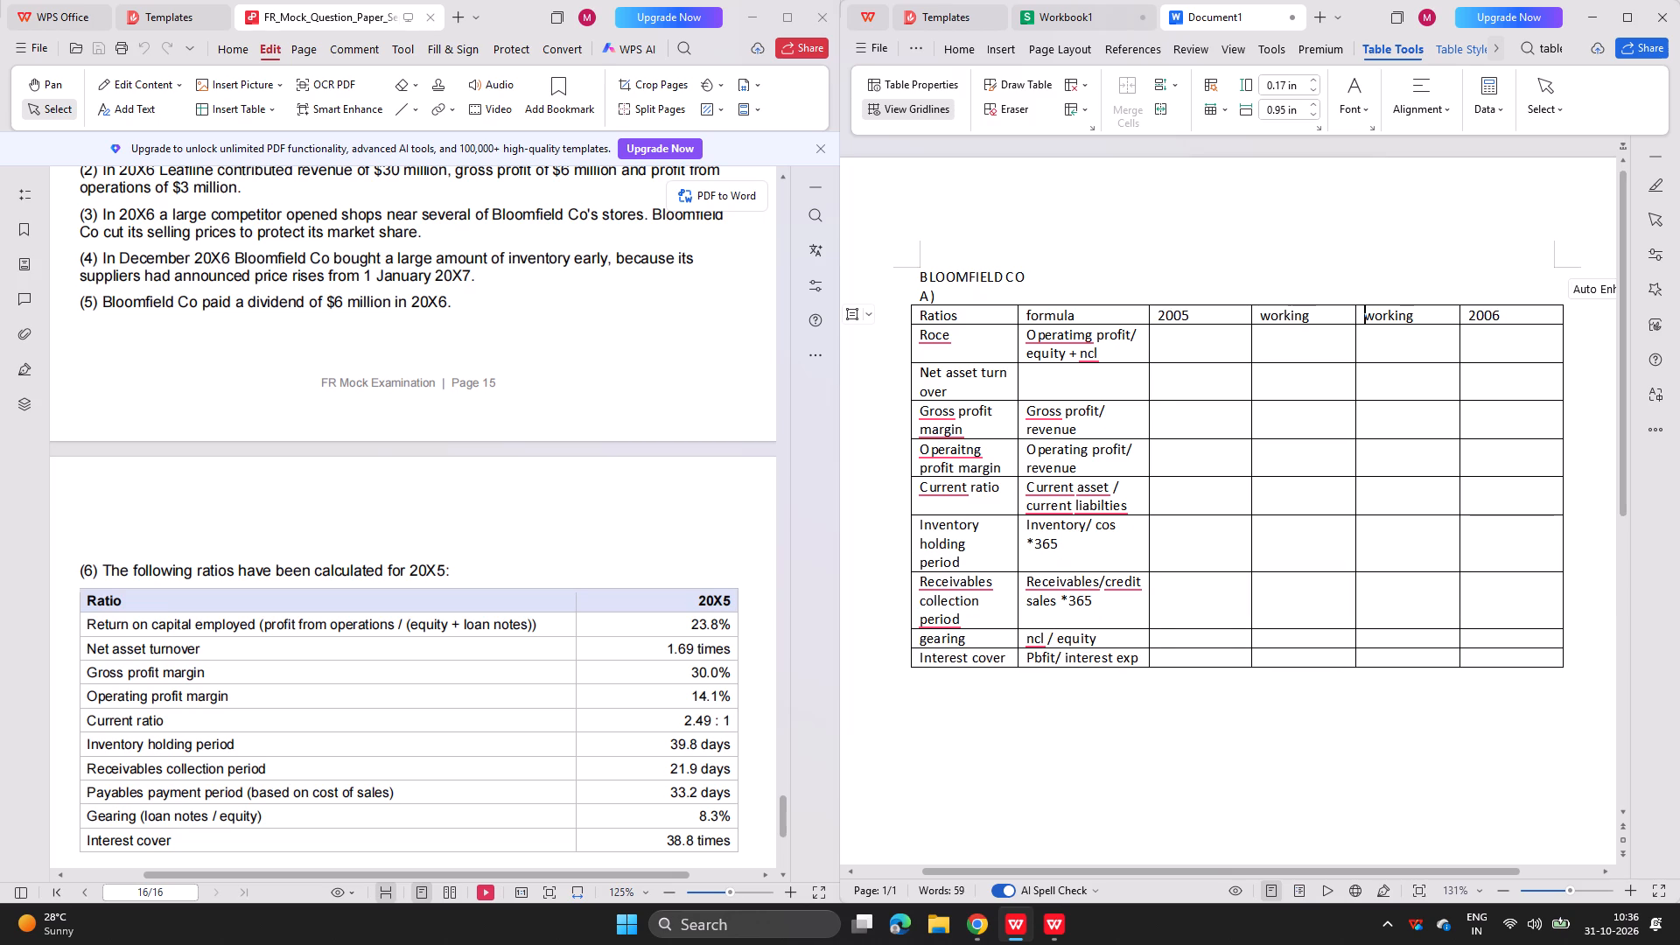
Change the second working header, next to the table's last column, to 2006.
key("Right")
key("Right")
key("Right")
key("Right")
key("Right")
key("Right")
key("Right")
key("Right")
key("Left")
key("BackSpace")
key("BackSpace")
key("BackSpace")
key("BackSpace")
key("BackSpace")
key("BackSpace")
key("BackSpace")
type("2006")
key("Right")
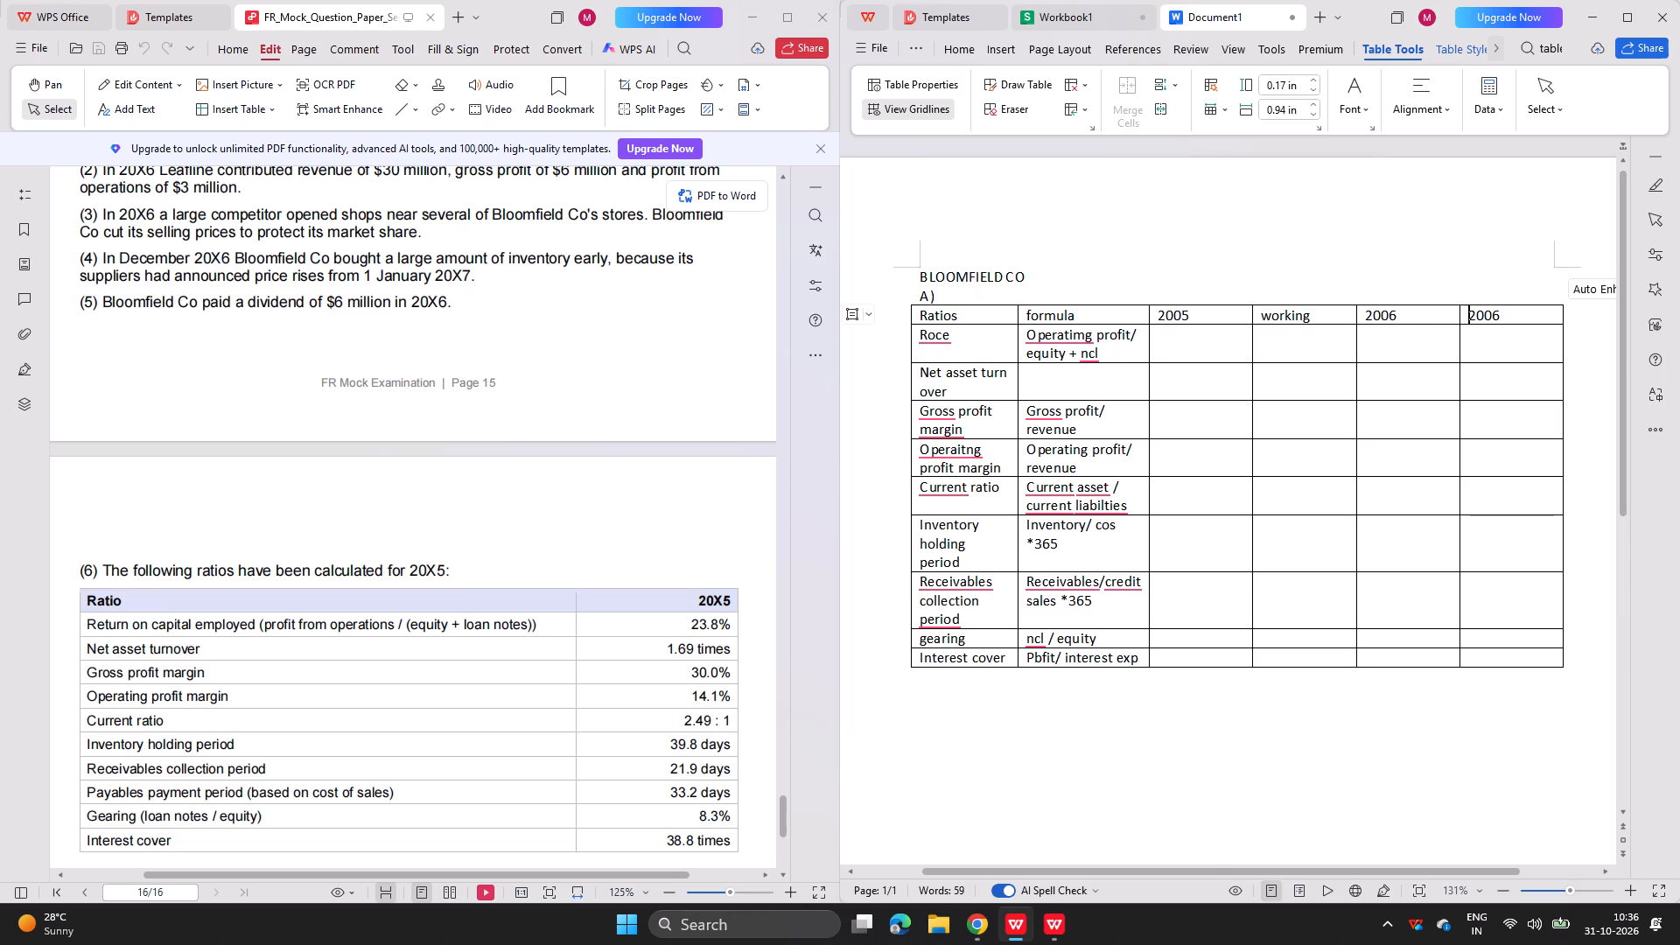
Delete all cells of the redundant last 2006 column from the ratio table, shifting cells left.
left_click_drag(1465, 311, 1474, 614)
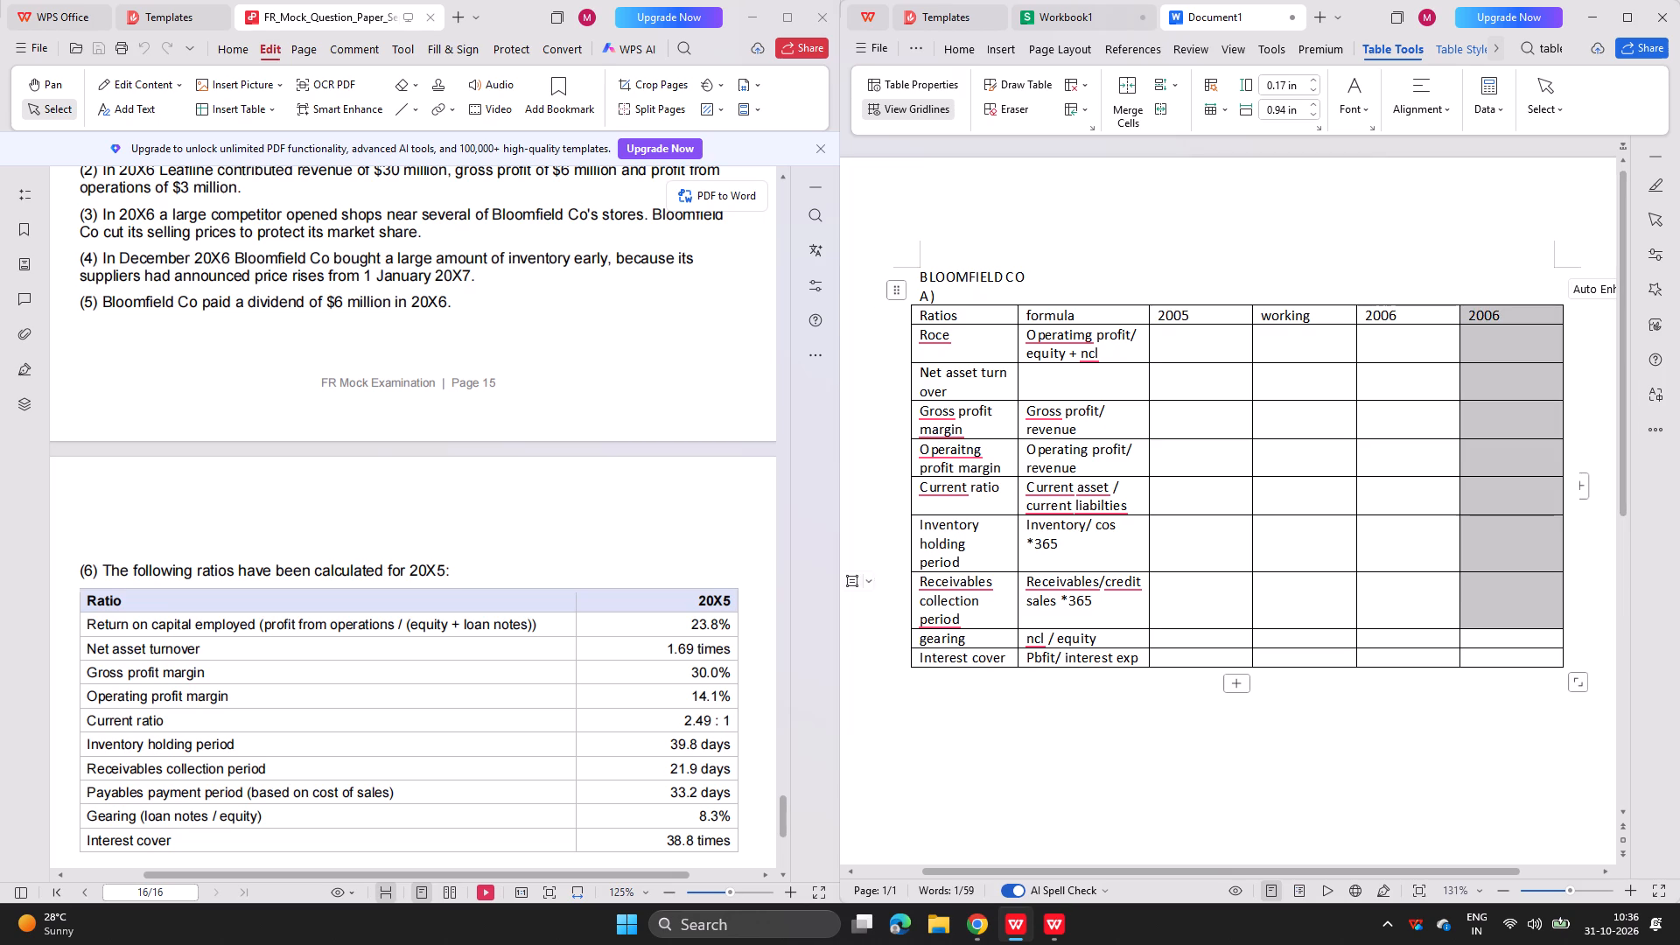
left_click_drag(1474, 614, 1469, 666)
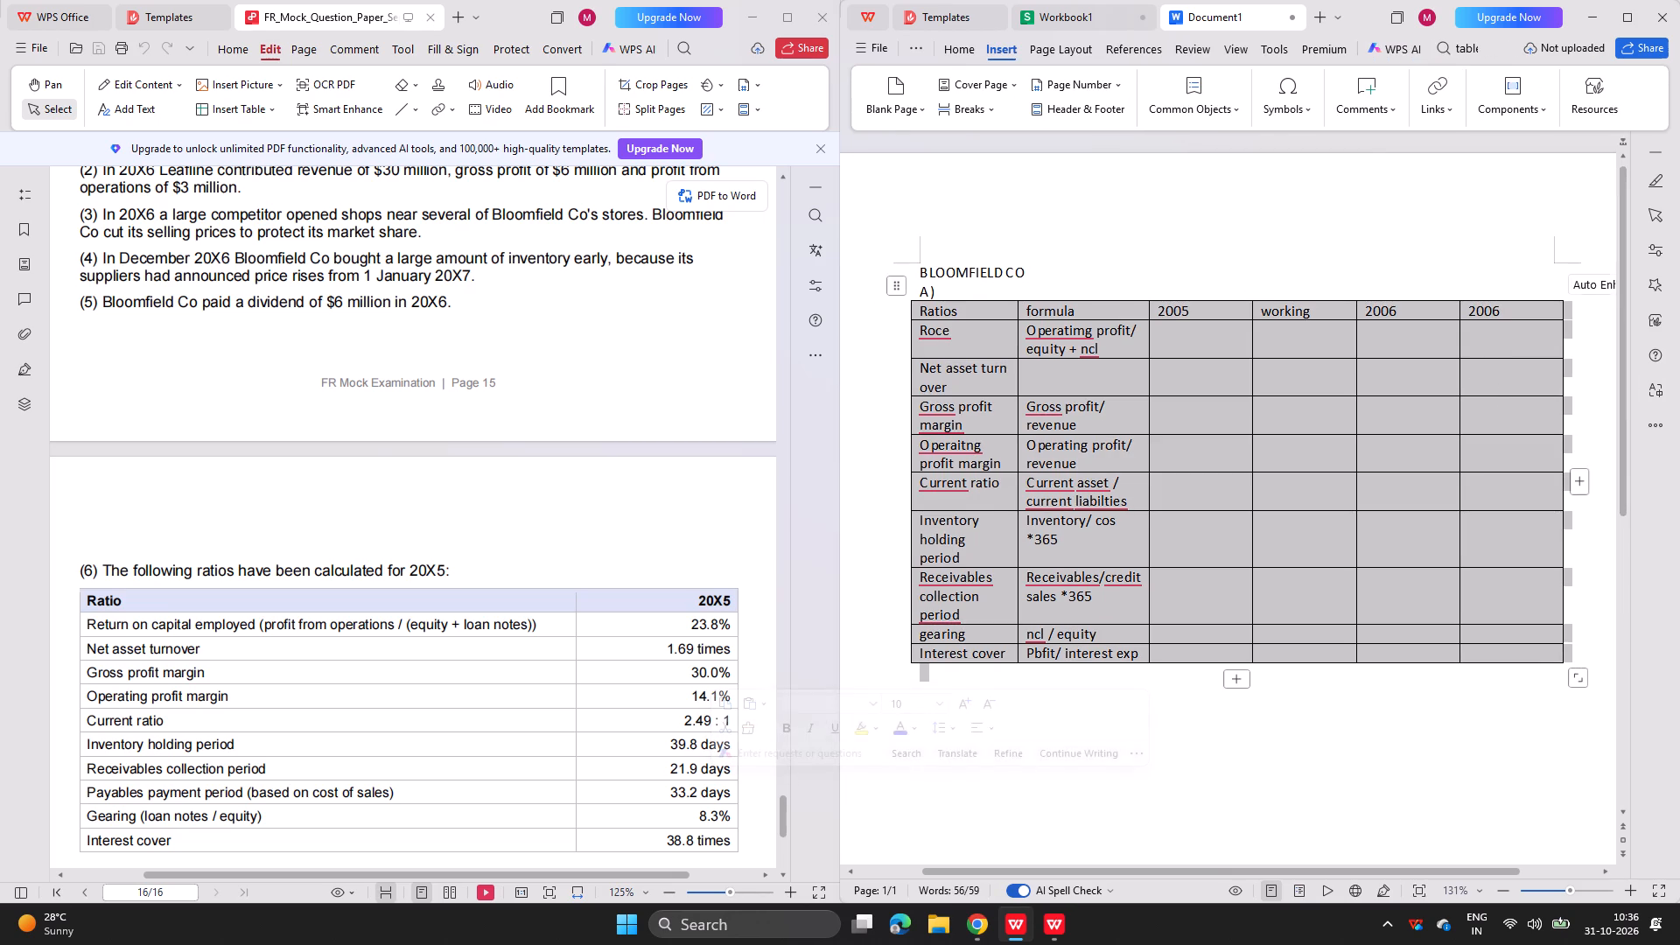
left_click(1482, 293)
left_click_drag(1481, 297, 1516, 567)
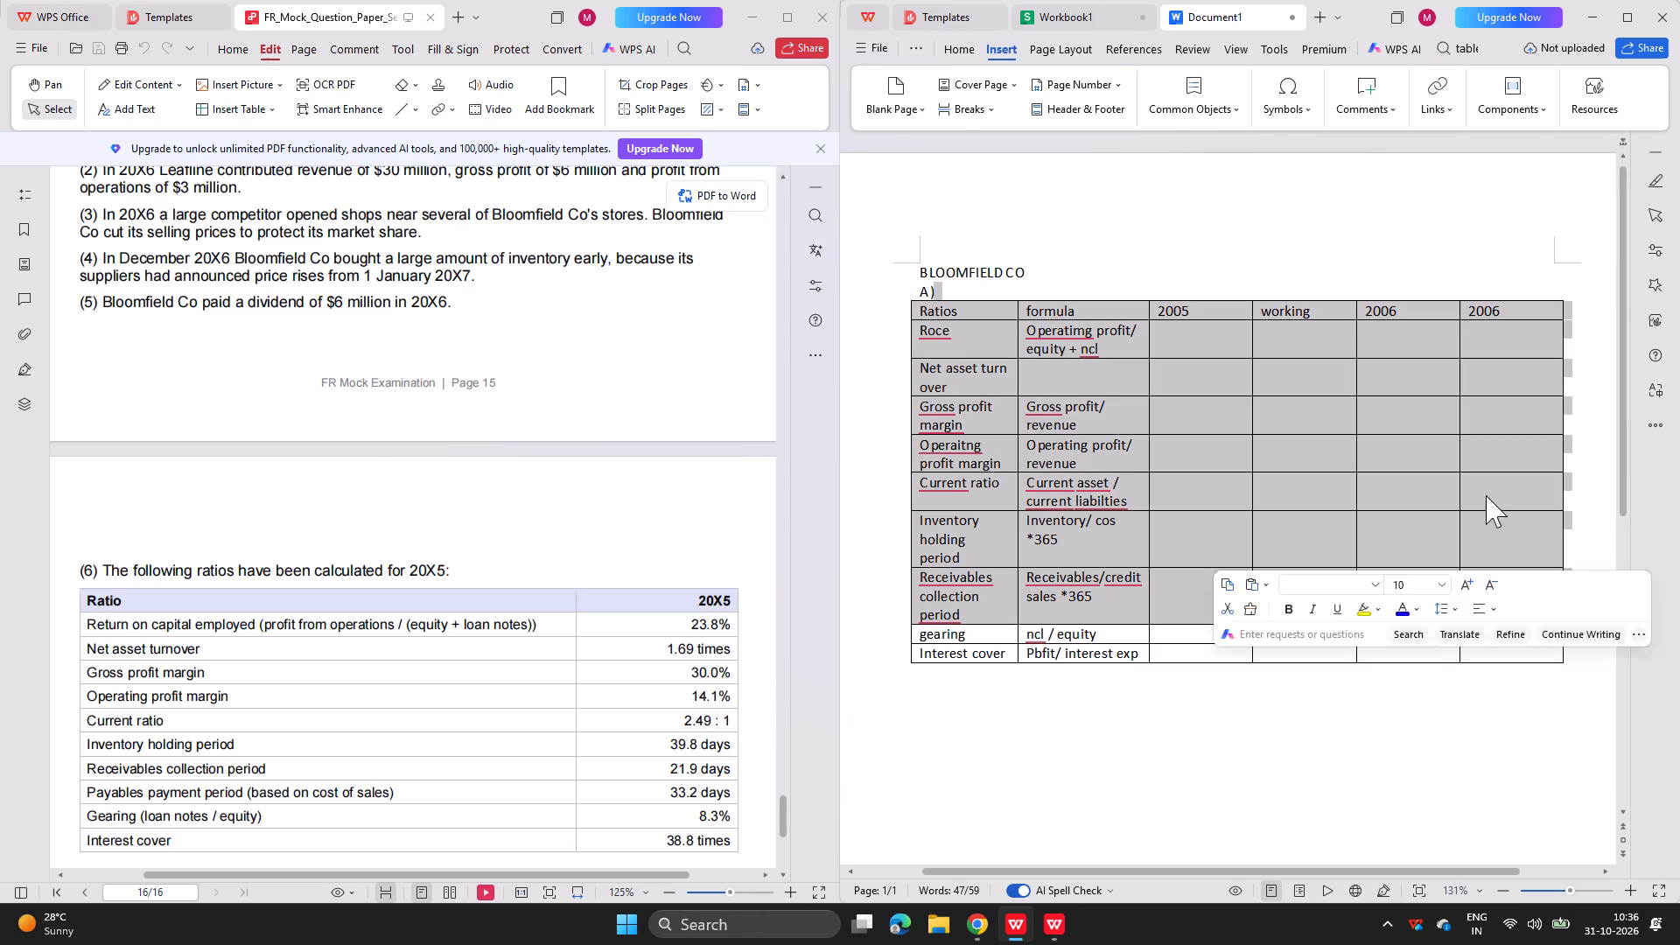
left_click_drag(1460, 300, 1519, 333)
left_click(1519, 333)
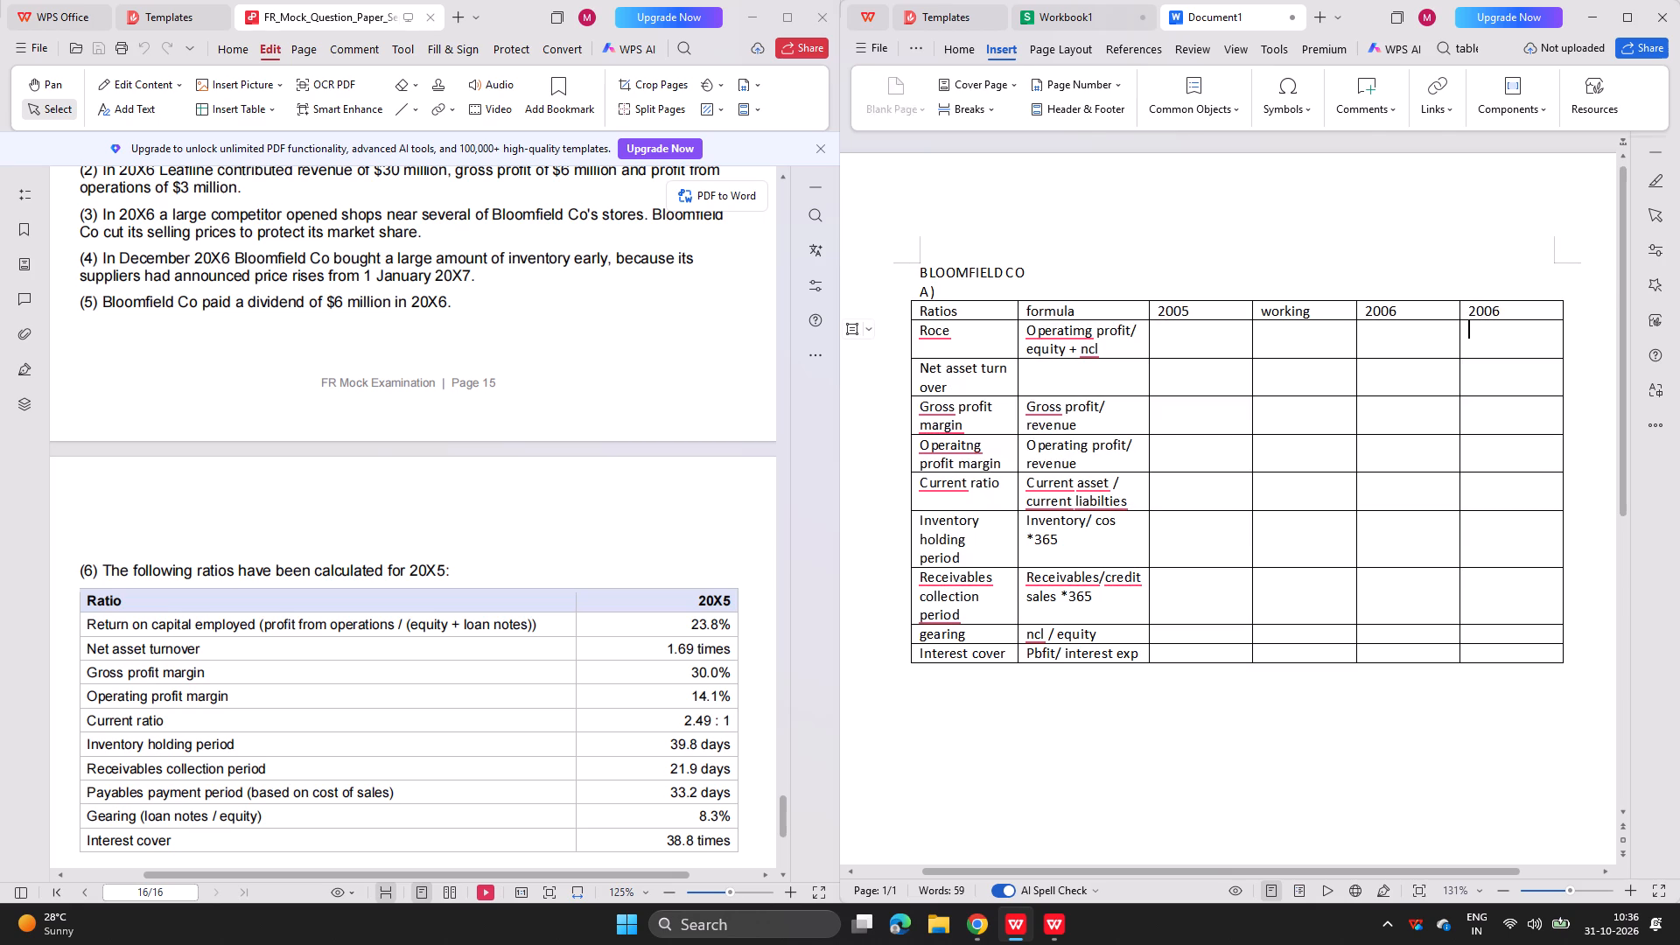
left_click(1521, 323)
left_click(1524, 312)
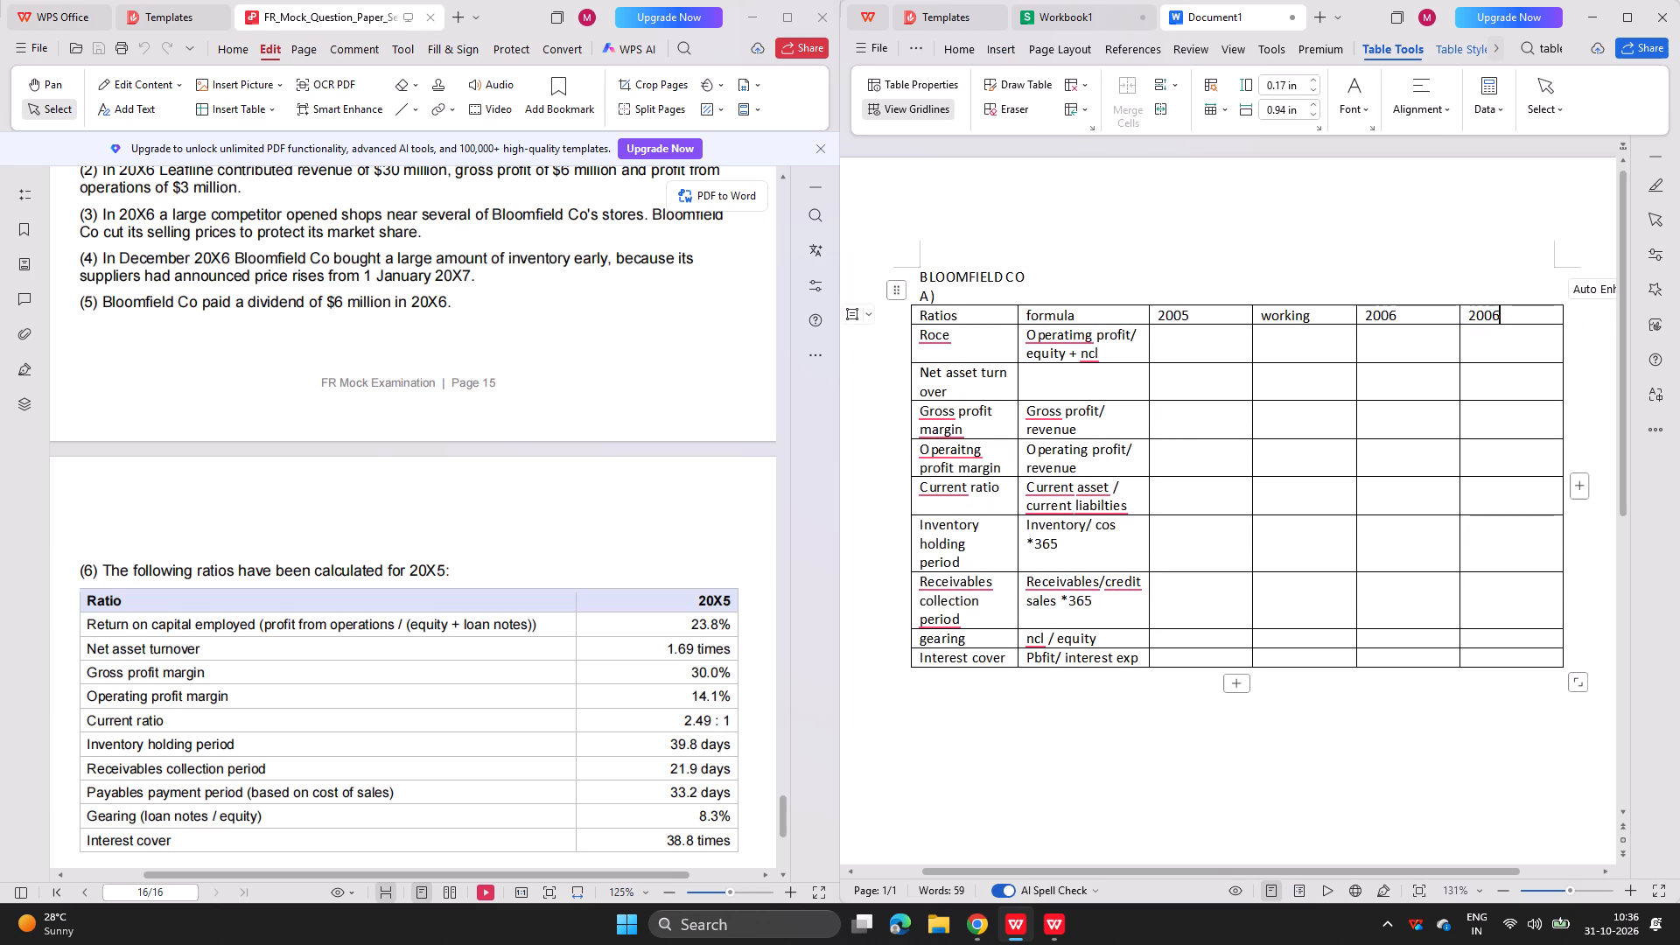
left_click(1524, 312)
left_click_drag(1524, 312, 1549, 562)
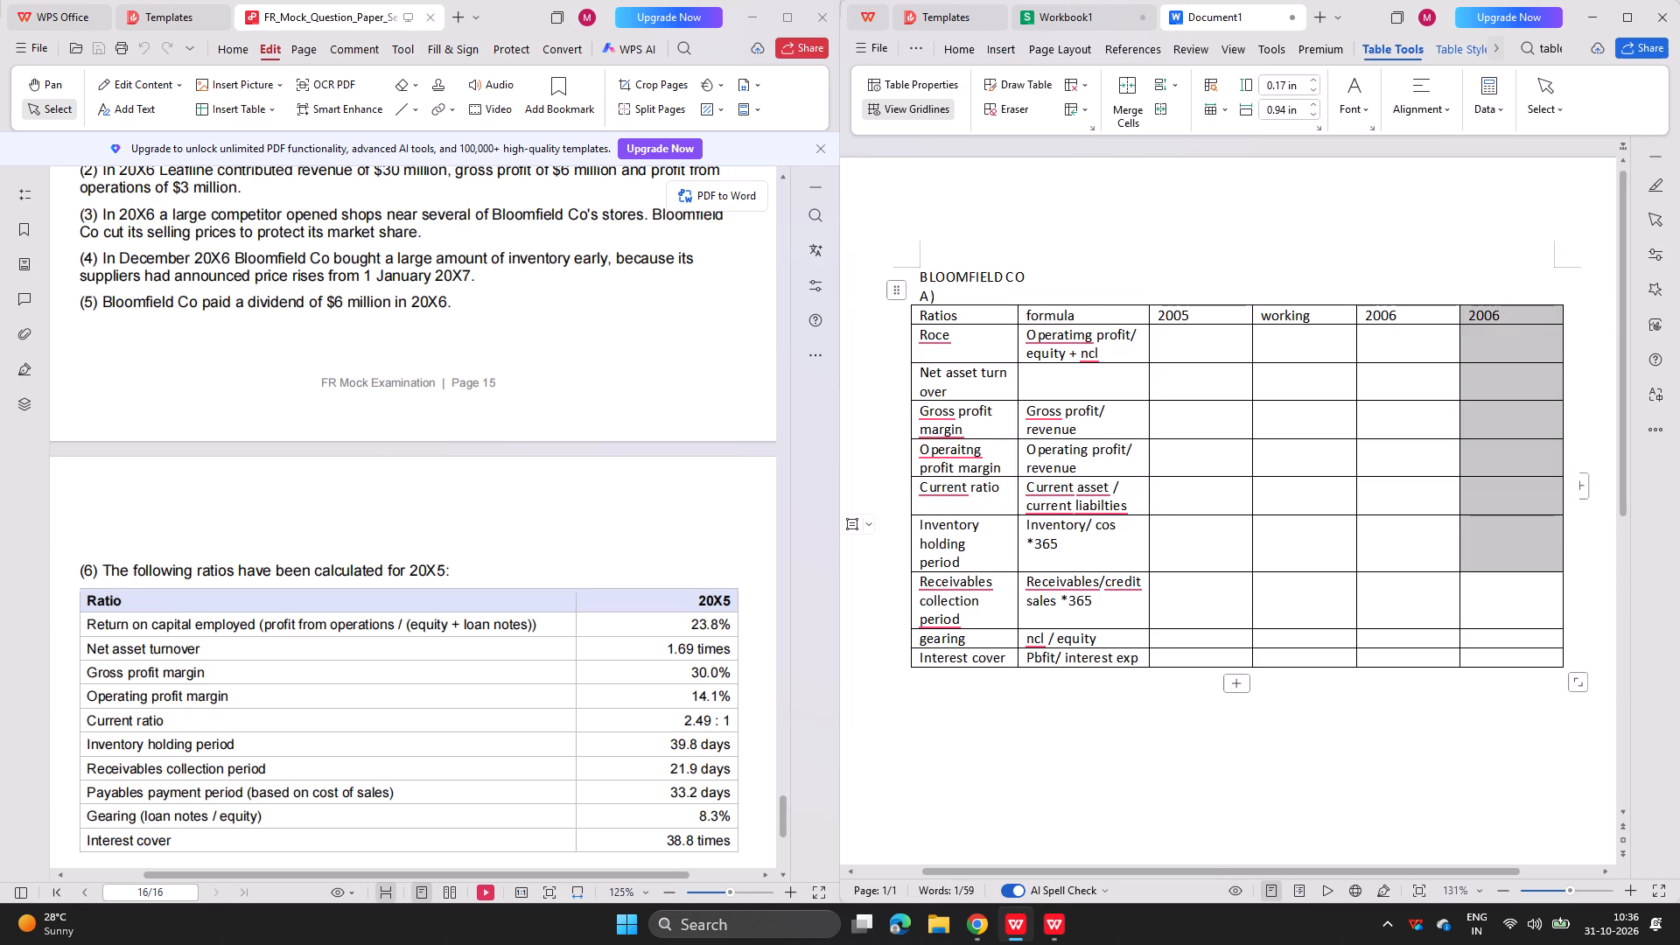
left_click_drag(1549, 562, 1540, 655)
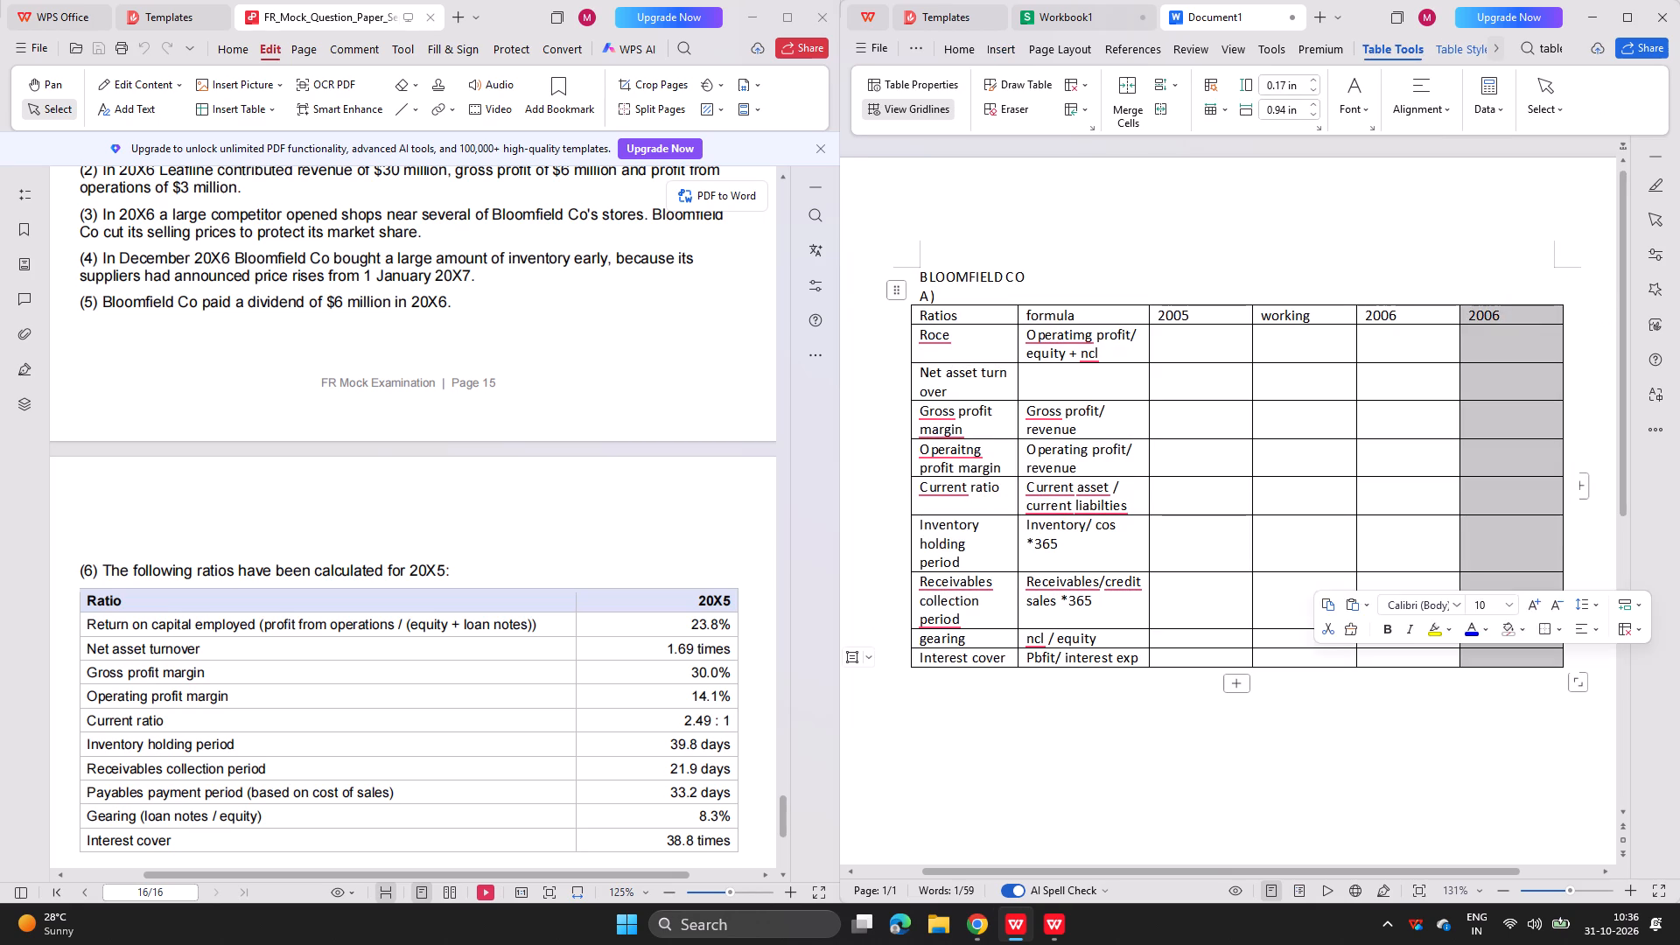
left_click(1074, 81)
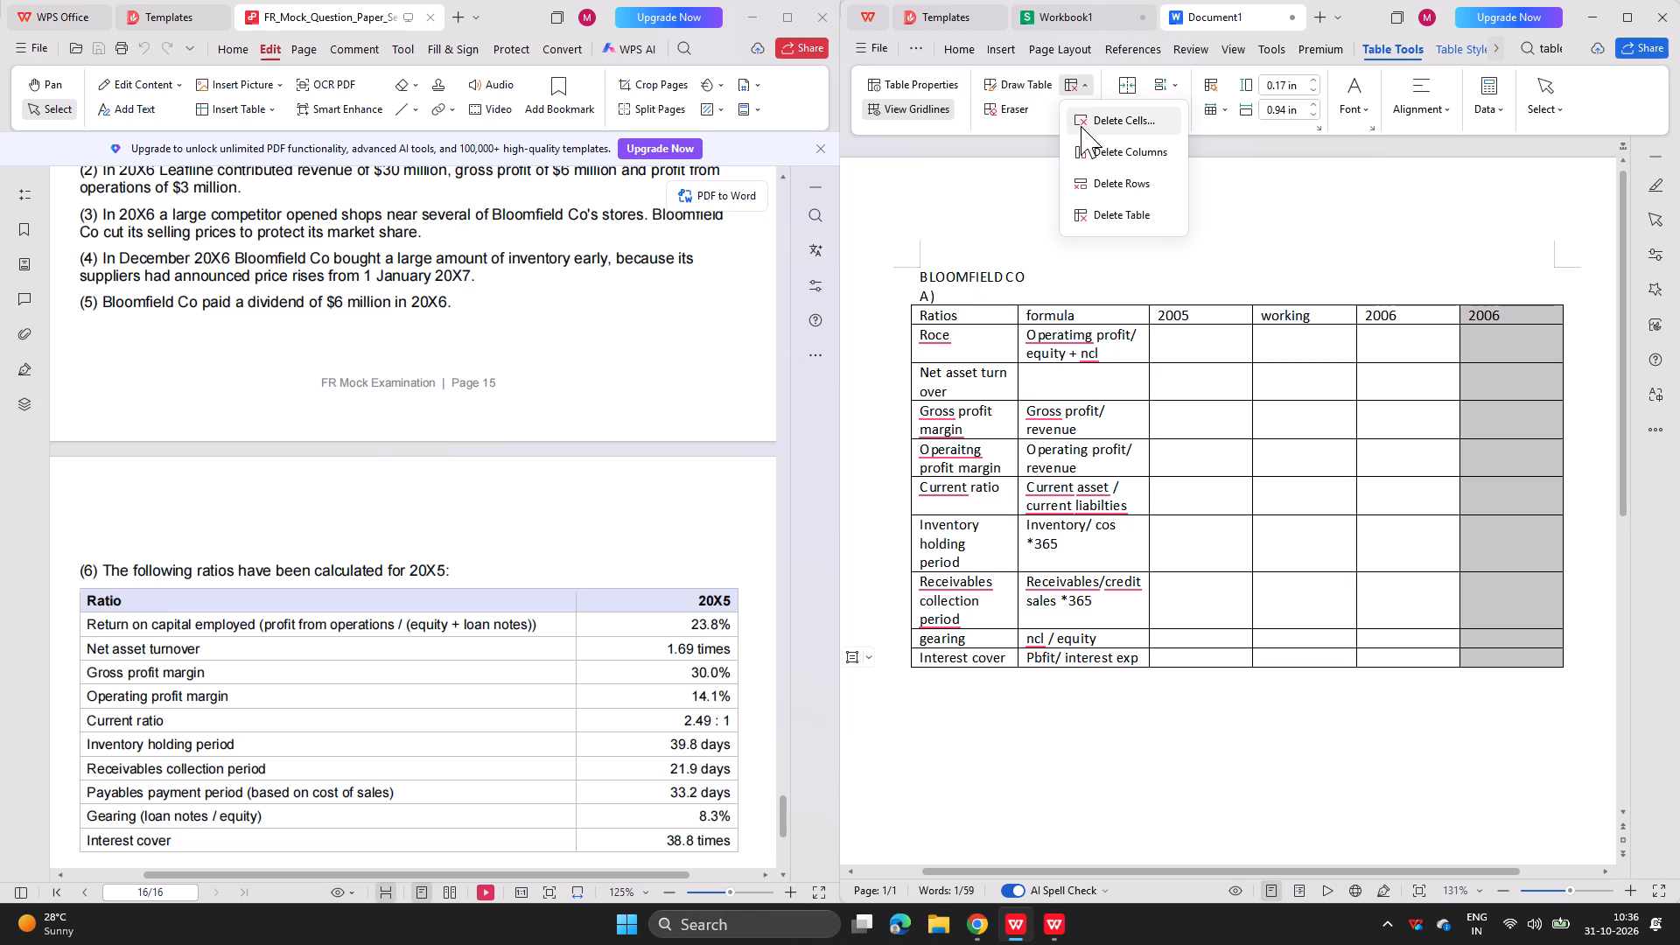
left_click(1081, 126)
left_click(1298, 515)
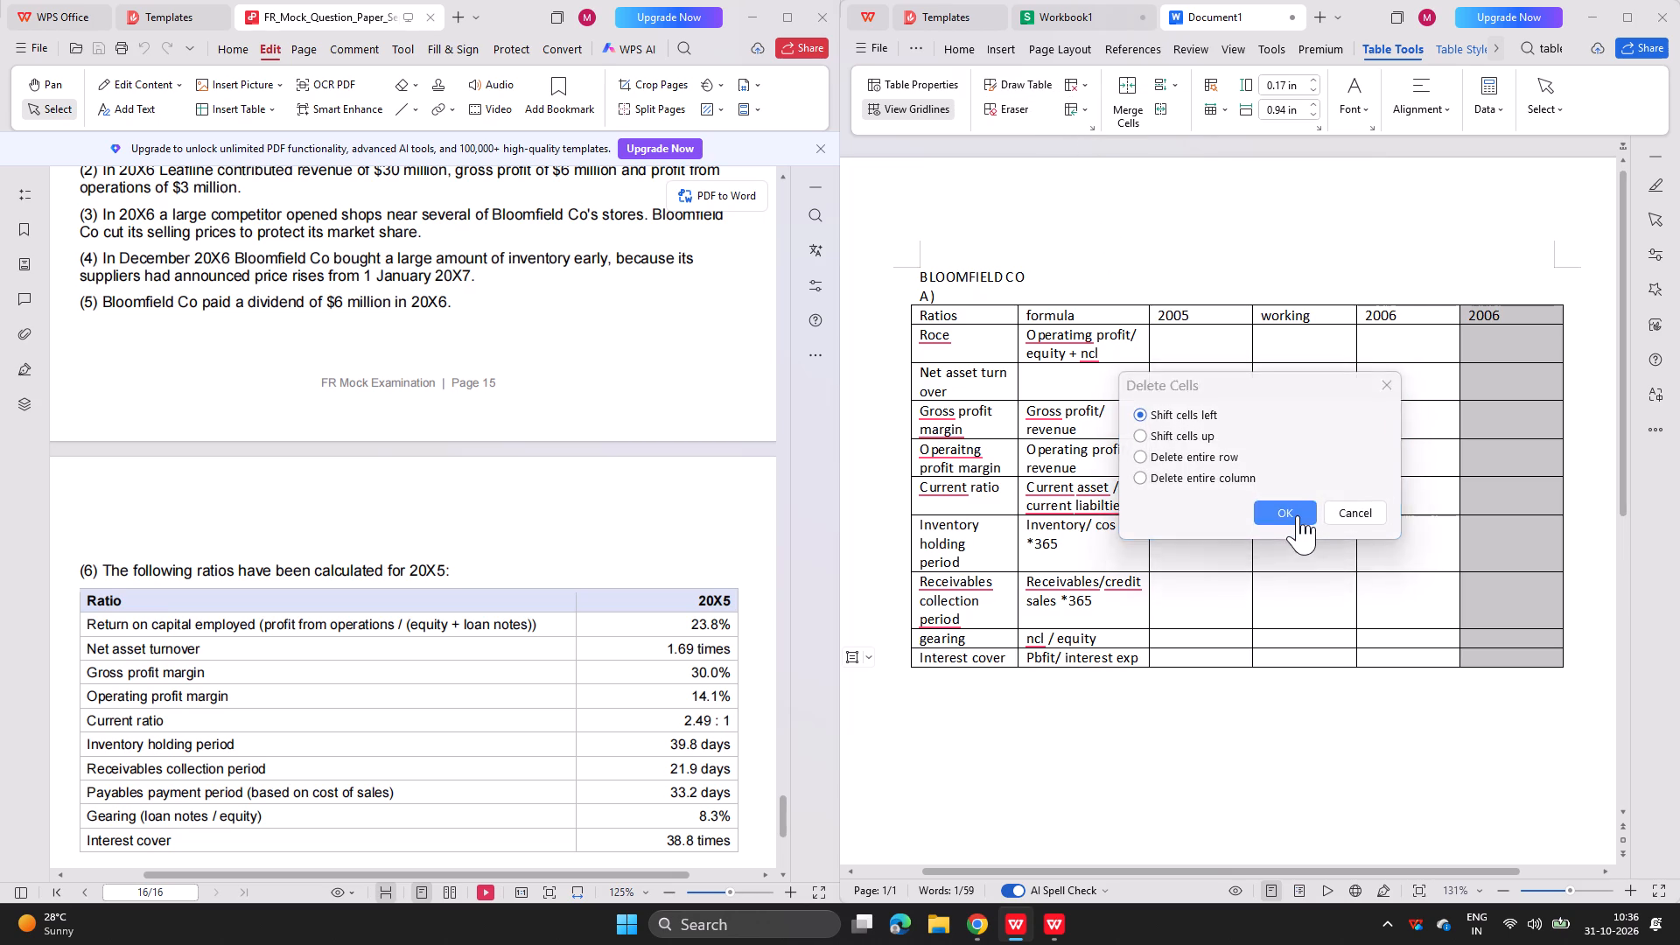
Enter the 2005 values from the question paper: 23.8% for Roce and 1.69 times for Net asset turn over.
left_click(1193, 347)
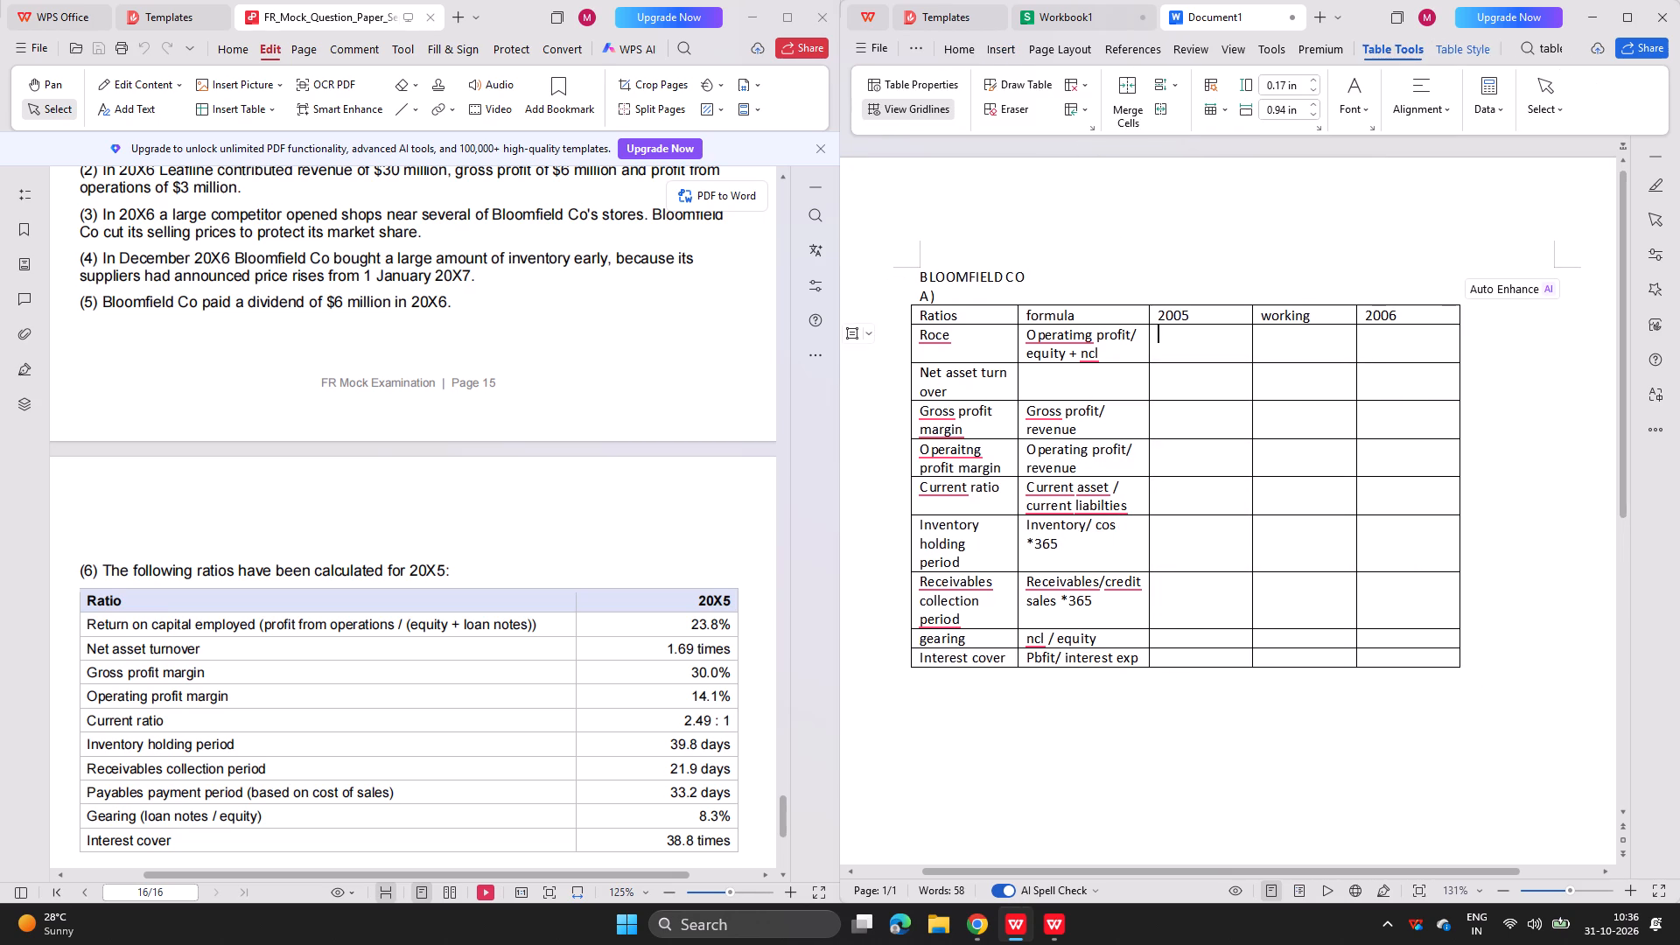
type("23.8")
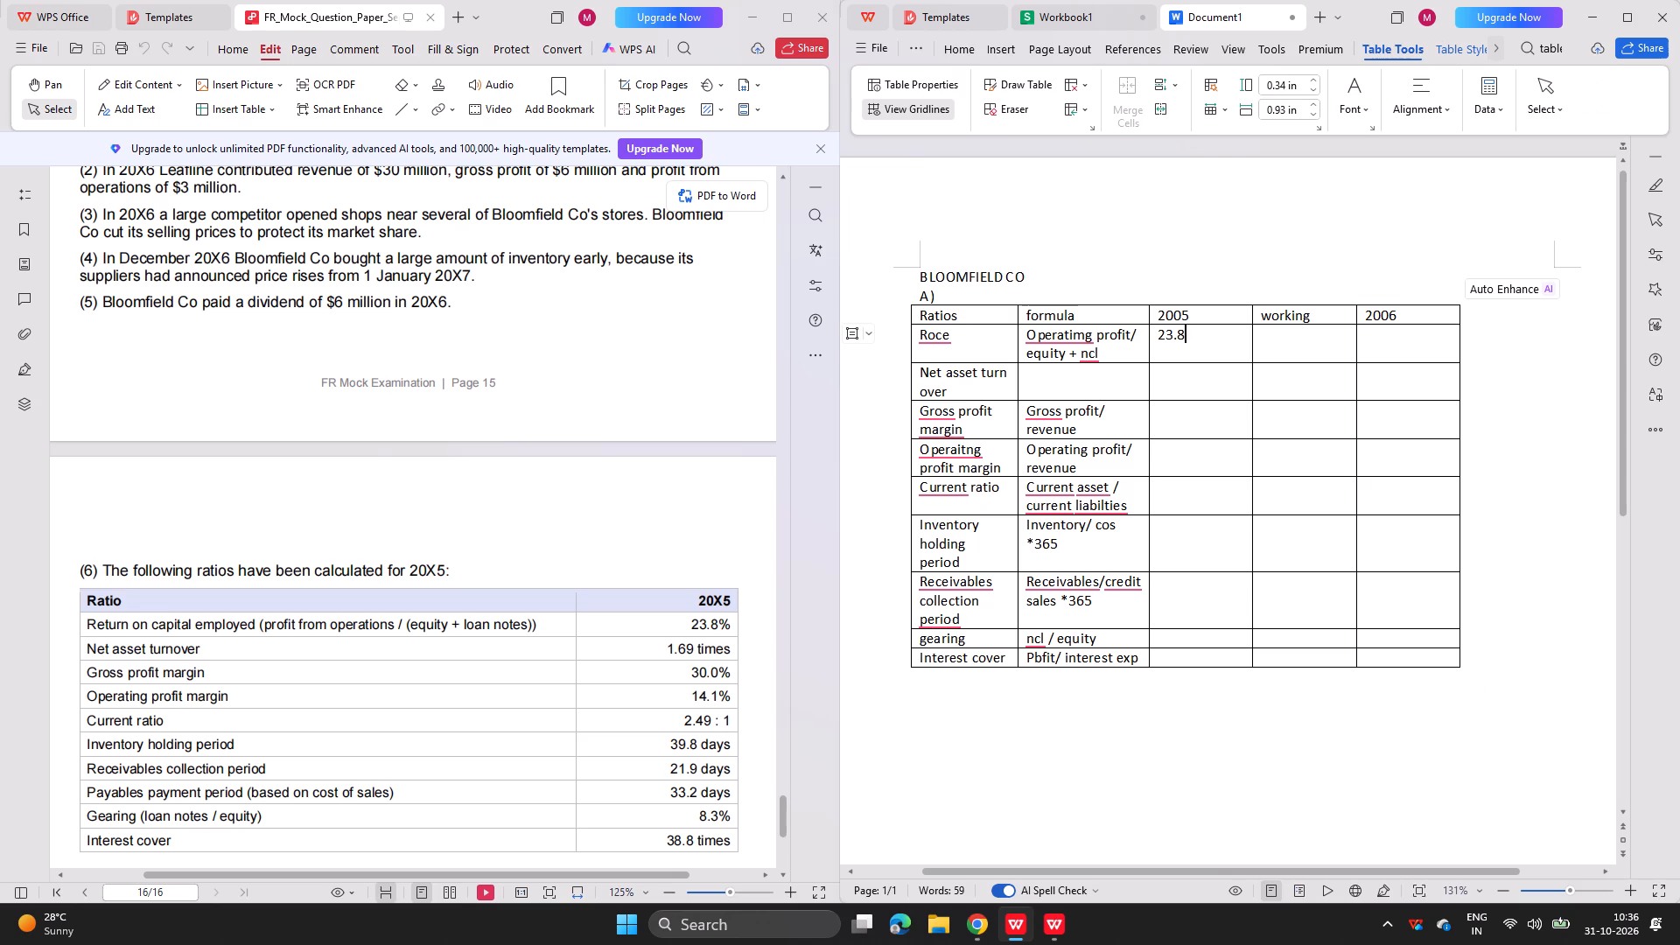
key("shift+percent")
key("Right")
key("Down")
key("Left")
type("1.69 timrd")
key("BackSpace")
key("BackSpace")
type("es")
key("Return")
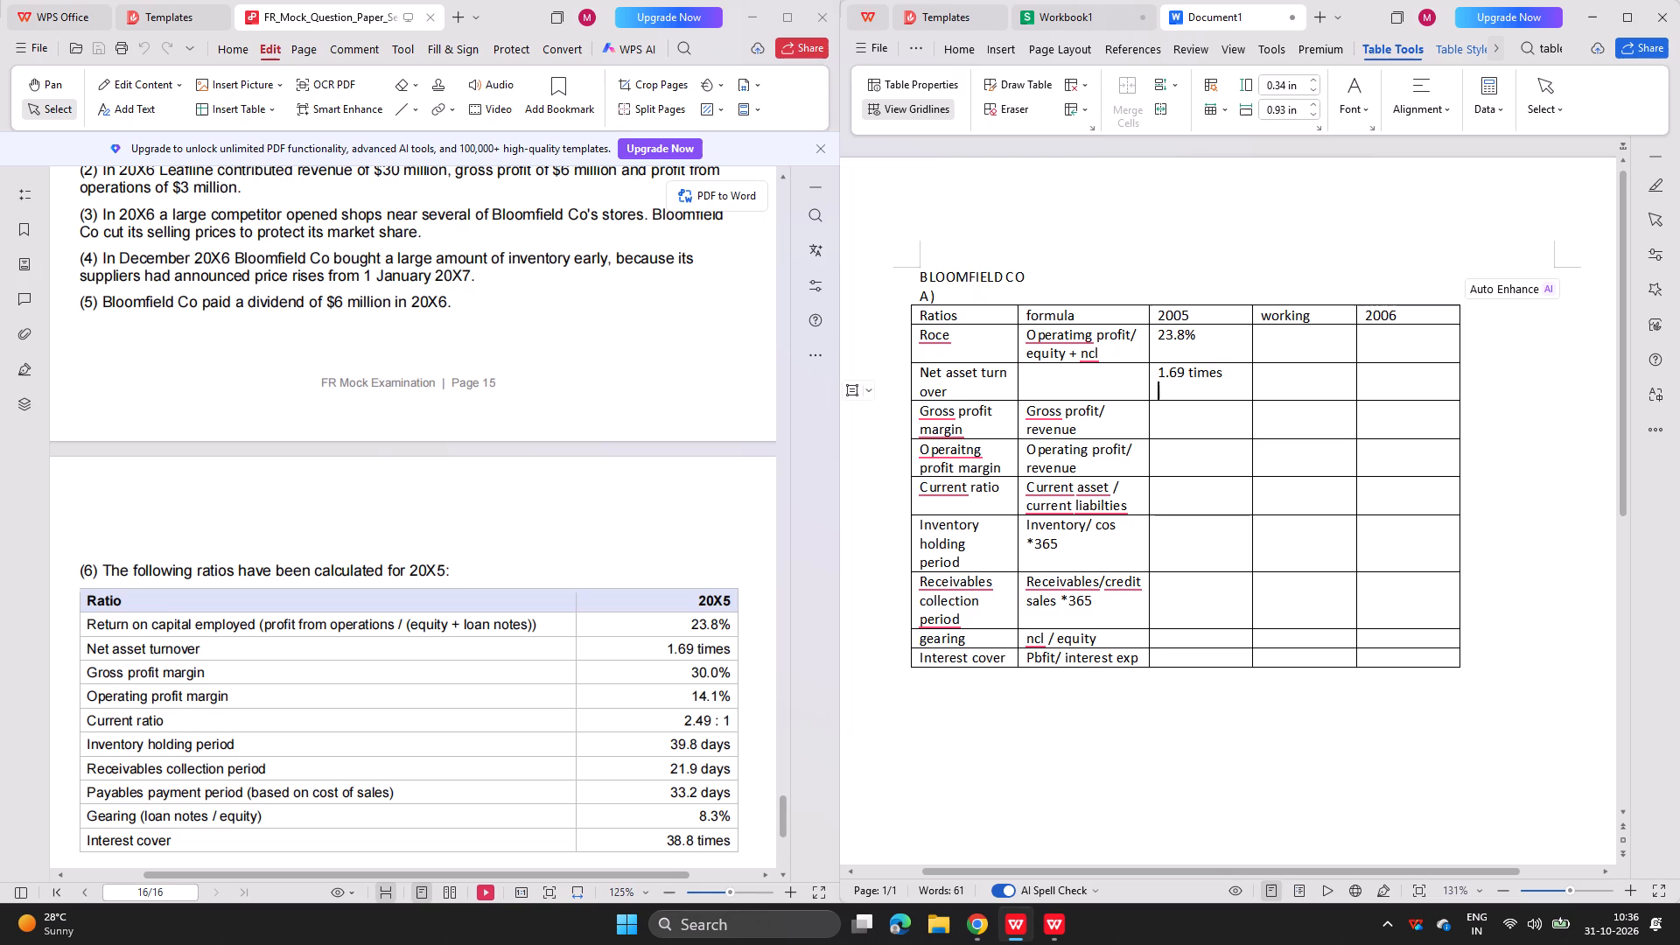
key("Down")
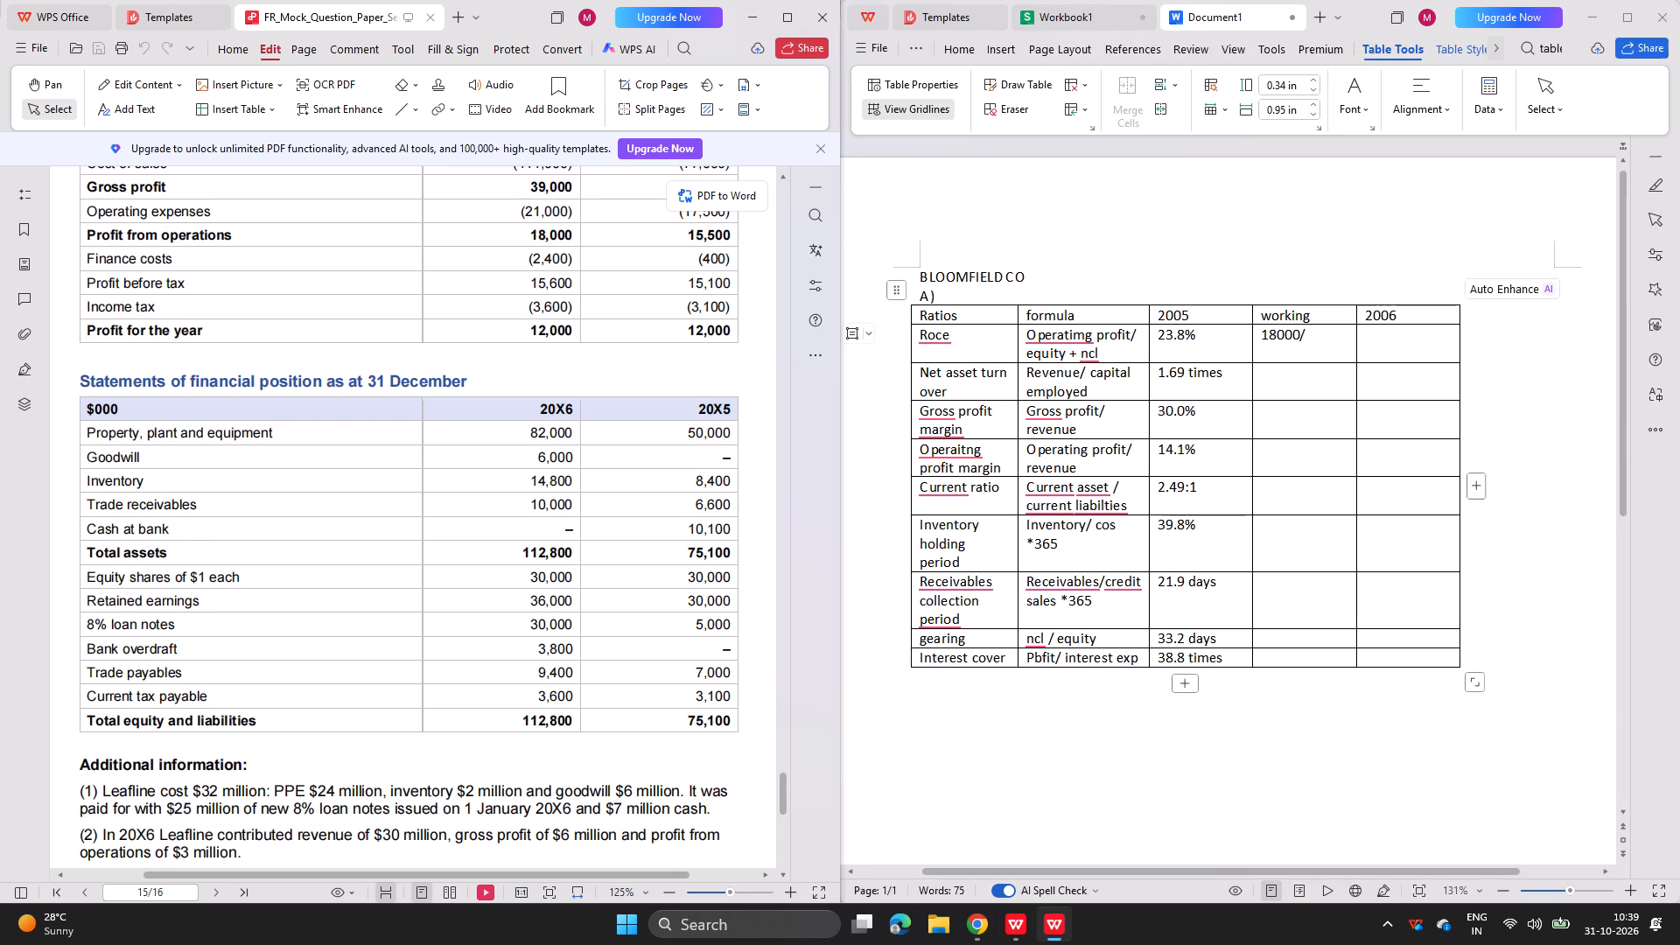
left_click(1323, 334)
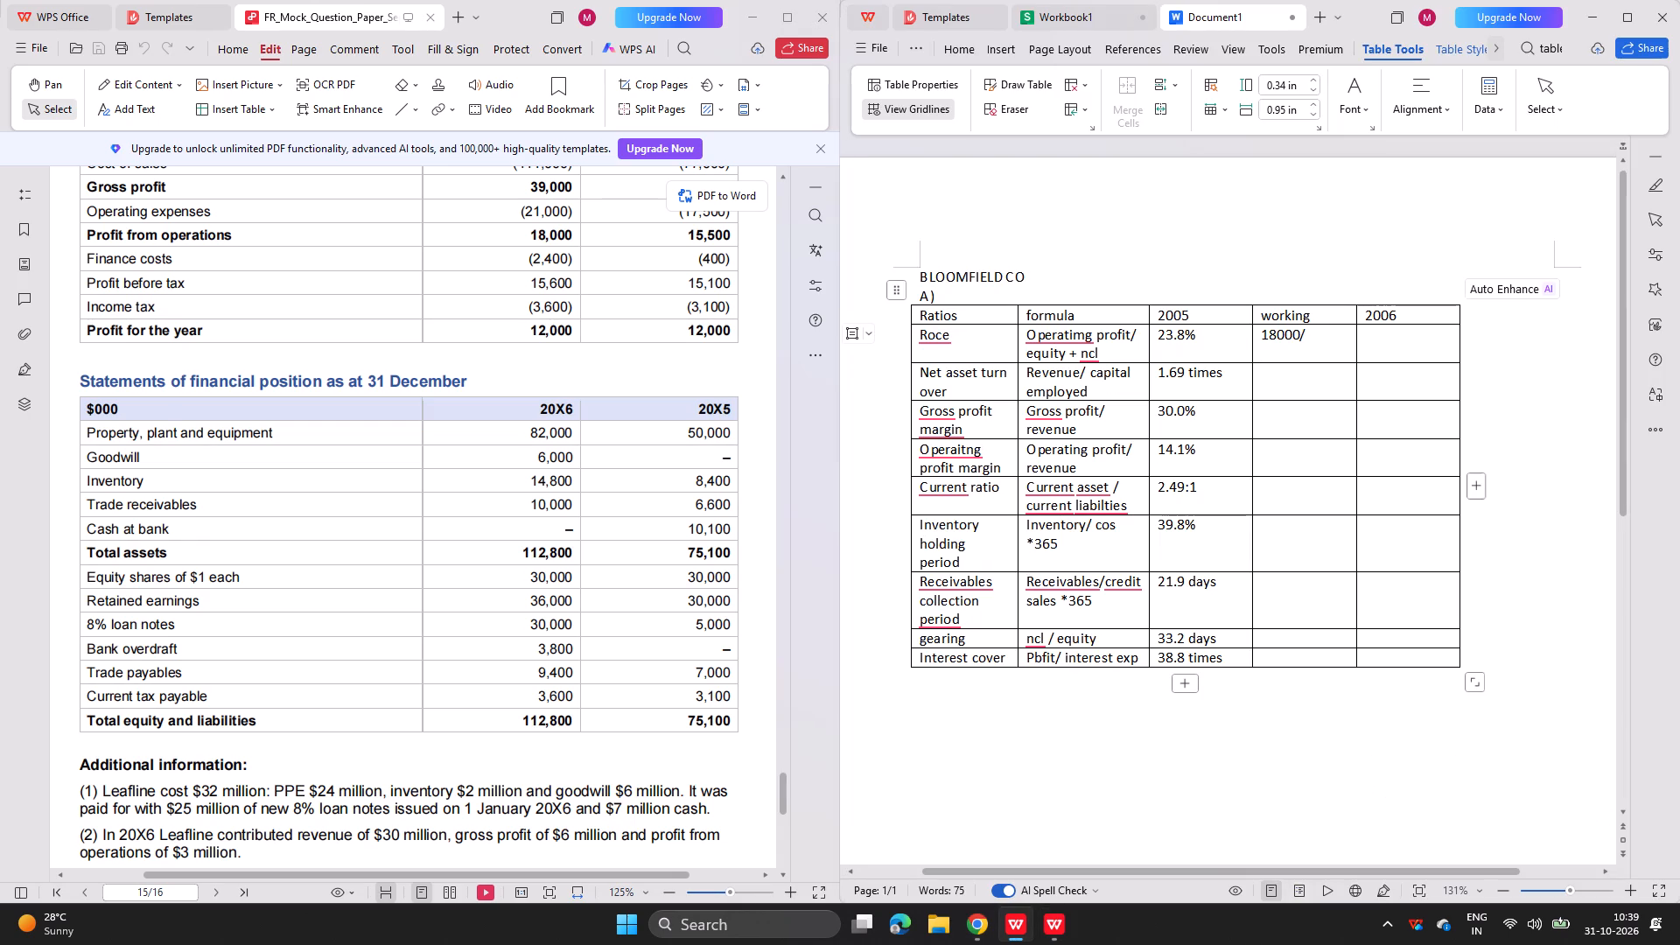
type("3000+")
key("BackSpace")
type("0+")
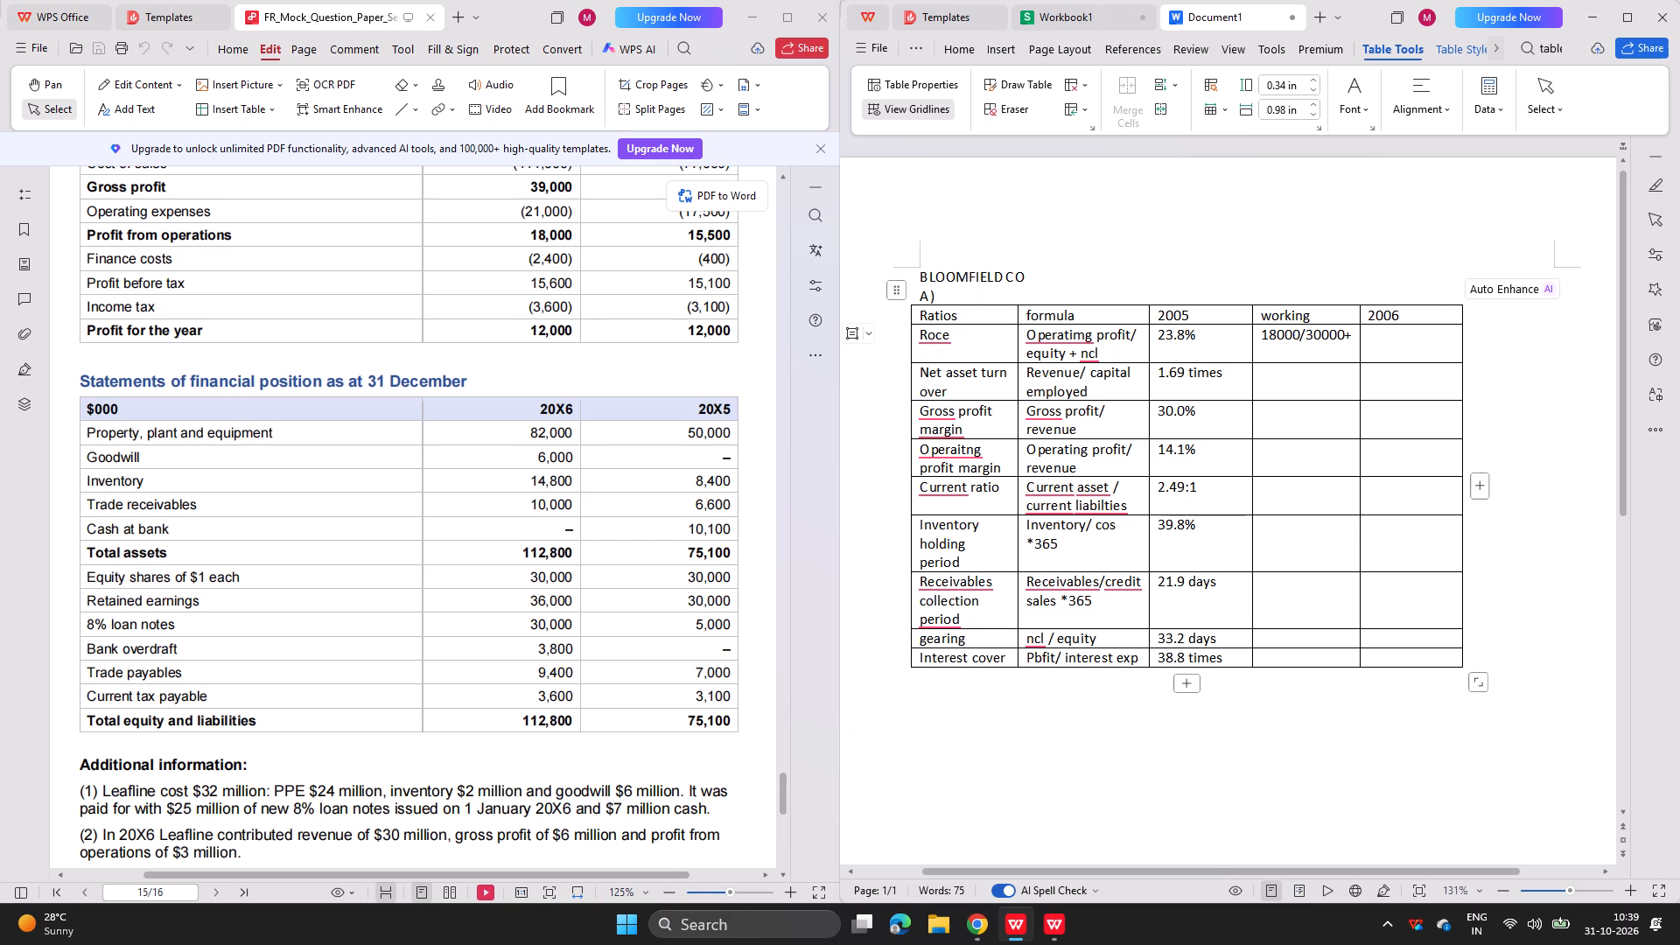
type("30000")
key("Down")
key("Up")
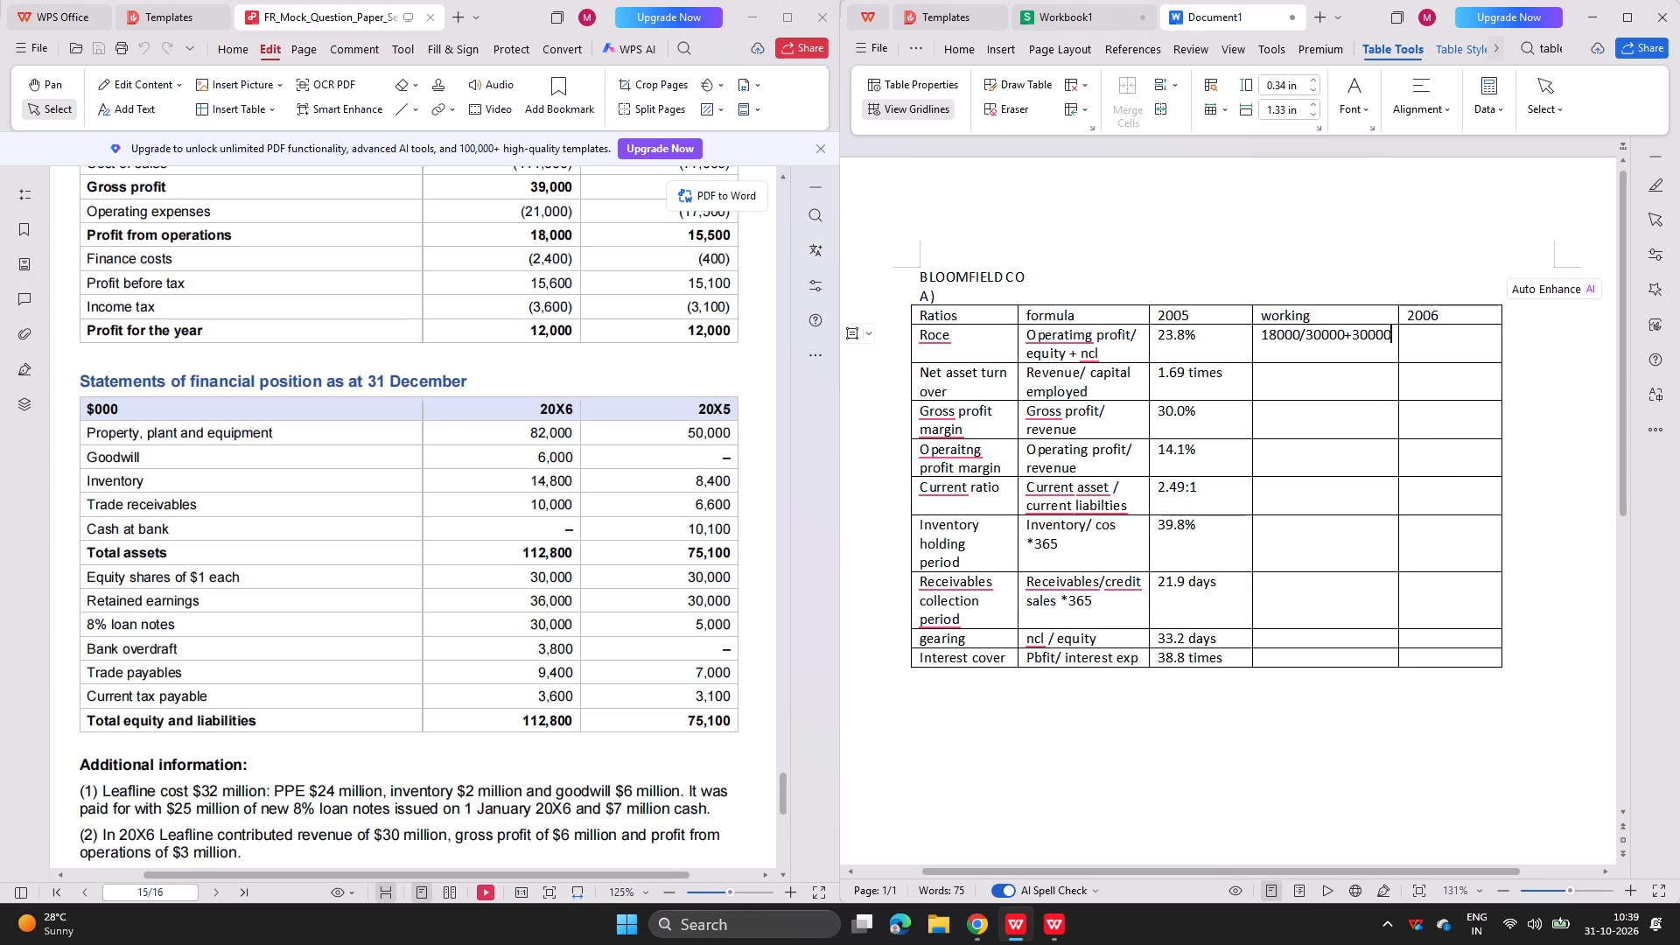
Enter the Net asset turn over working as "150000/30000+30000", using the 20X6 revenue and the same capital employed.
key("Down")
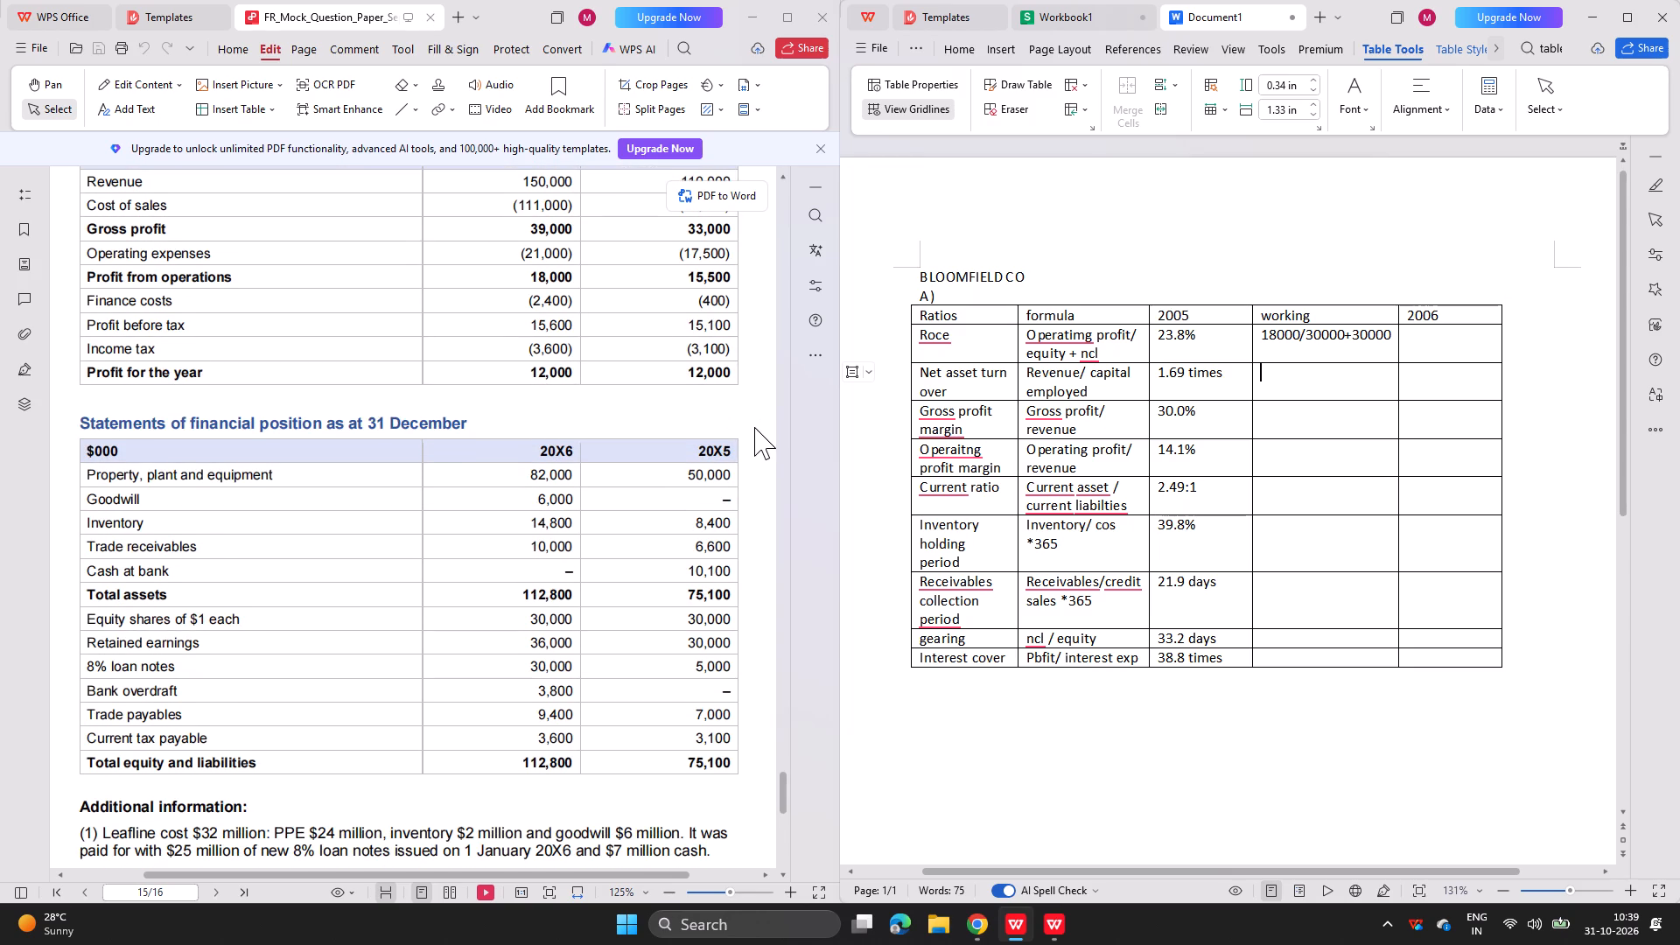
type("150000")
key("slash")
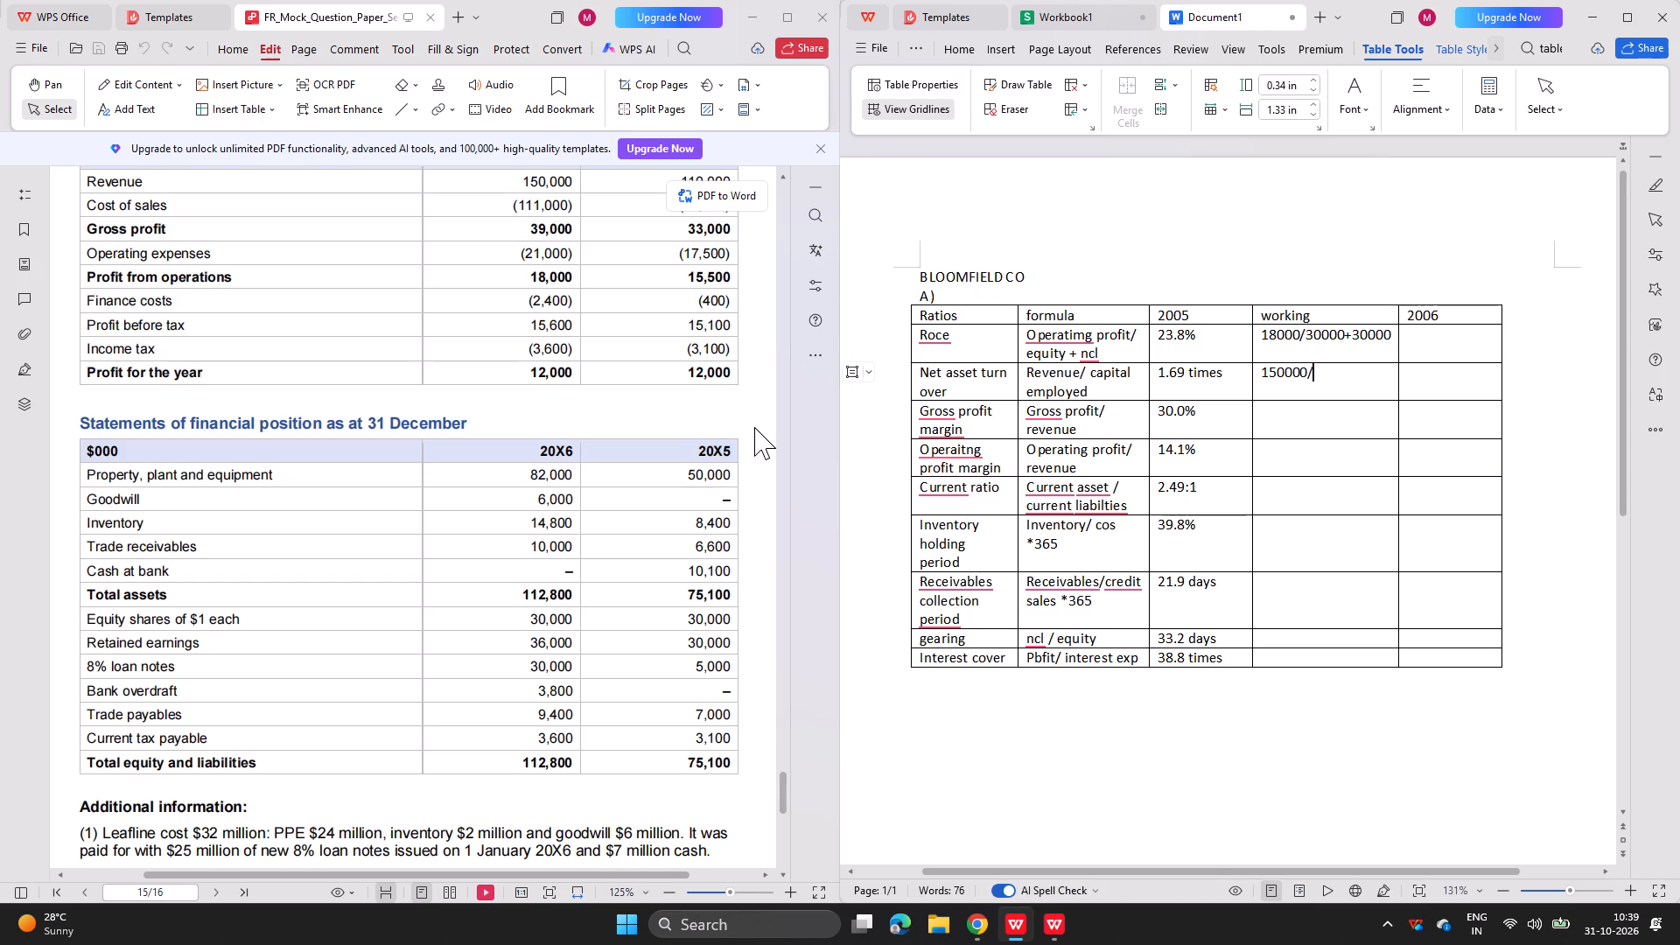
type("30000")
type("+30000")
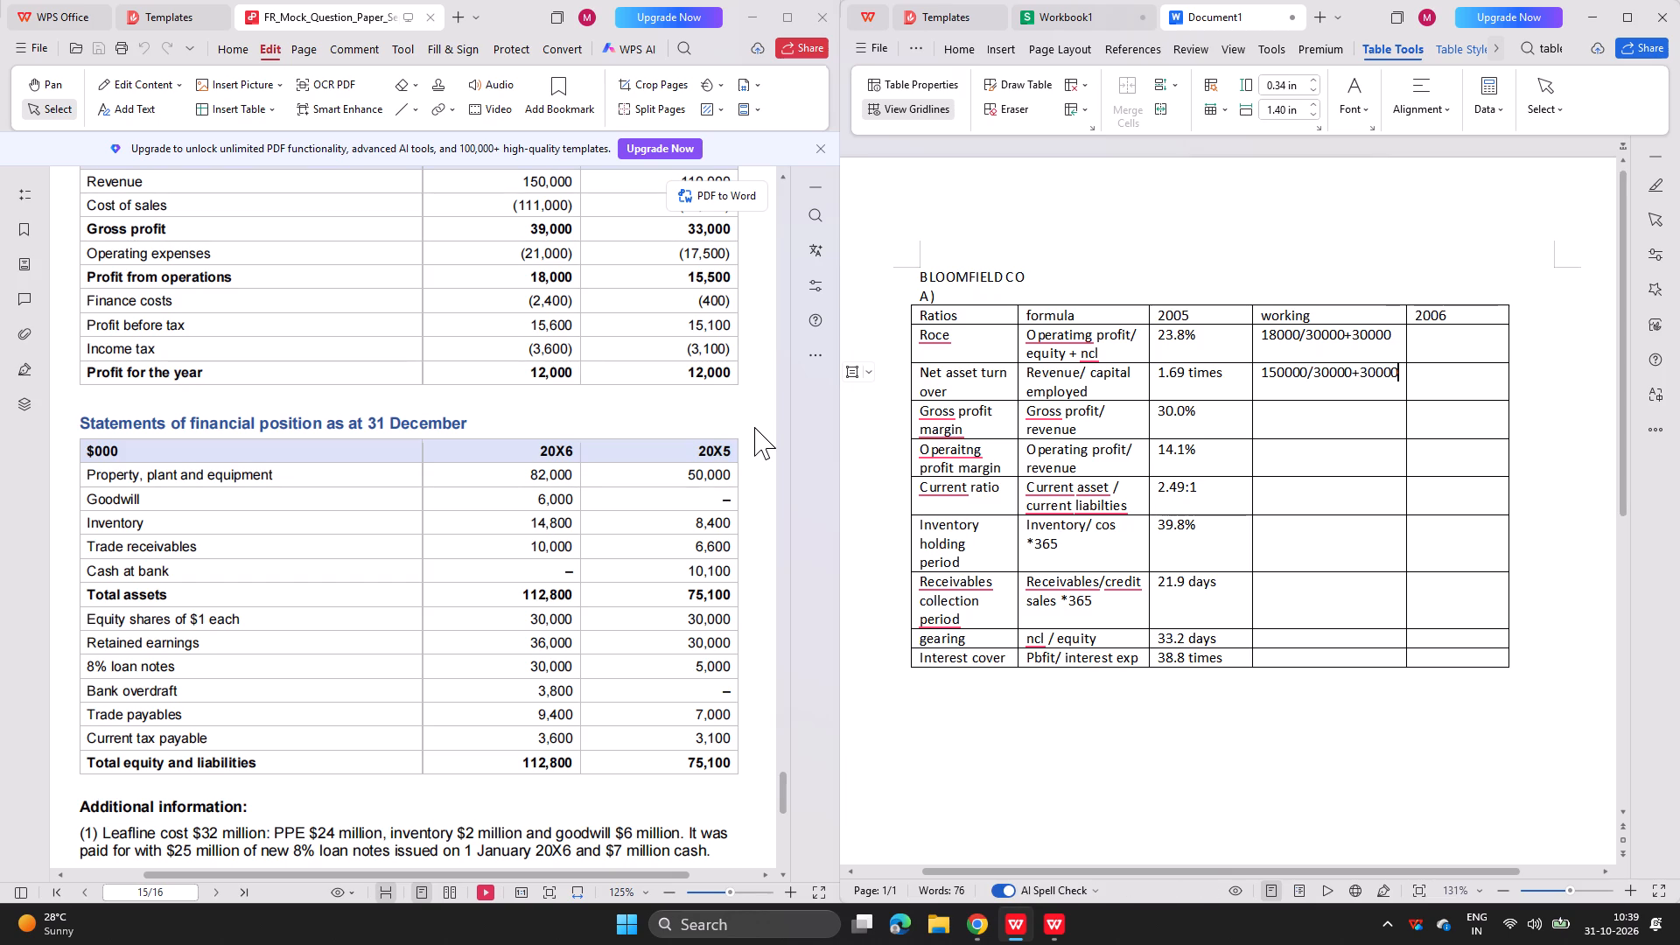
Enter the profit margin workings from the 20X6 figures: "39000/150000" for gross profit and "18000/150000" for operating profit.
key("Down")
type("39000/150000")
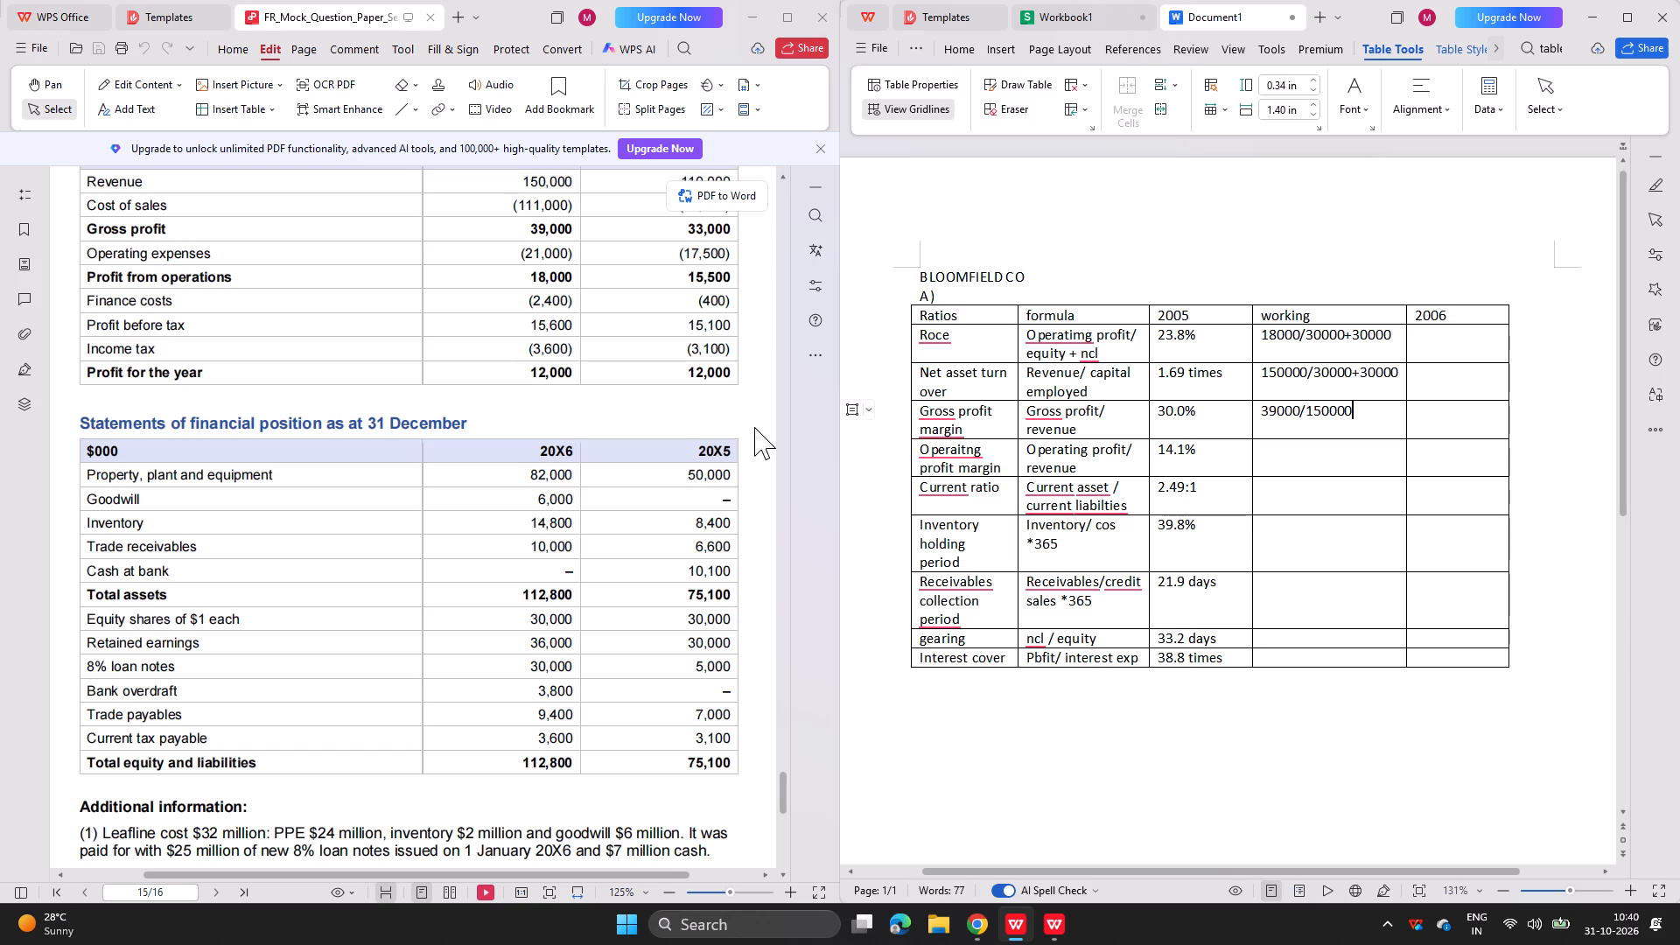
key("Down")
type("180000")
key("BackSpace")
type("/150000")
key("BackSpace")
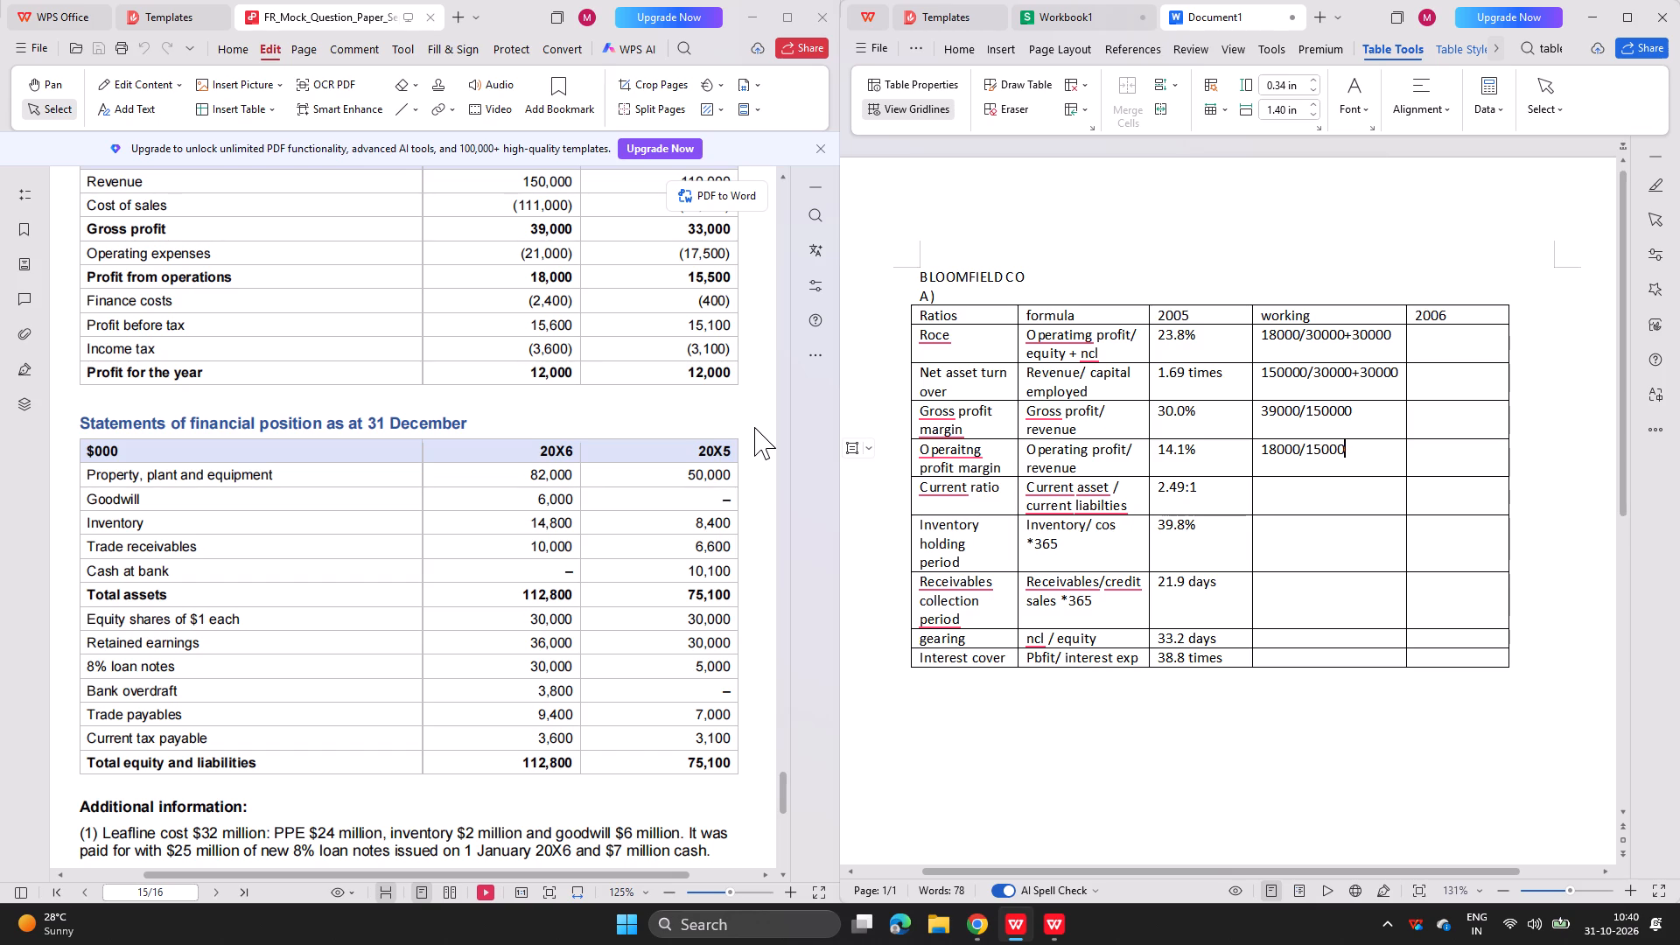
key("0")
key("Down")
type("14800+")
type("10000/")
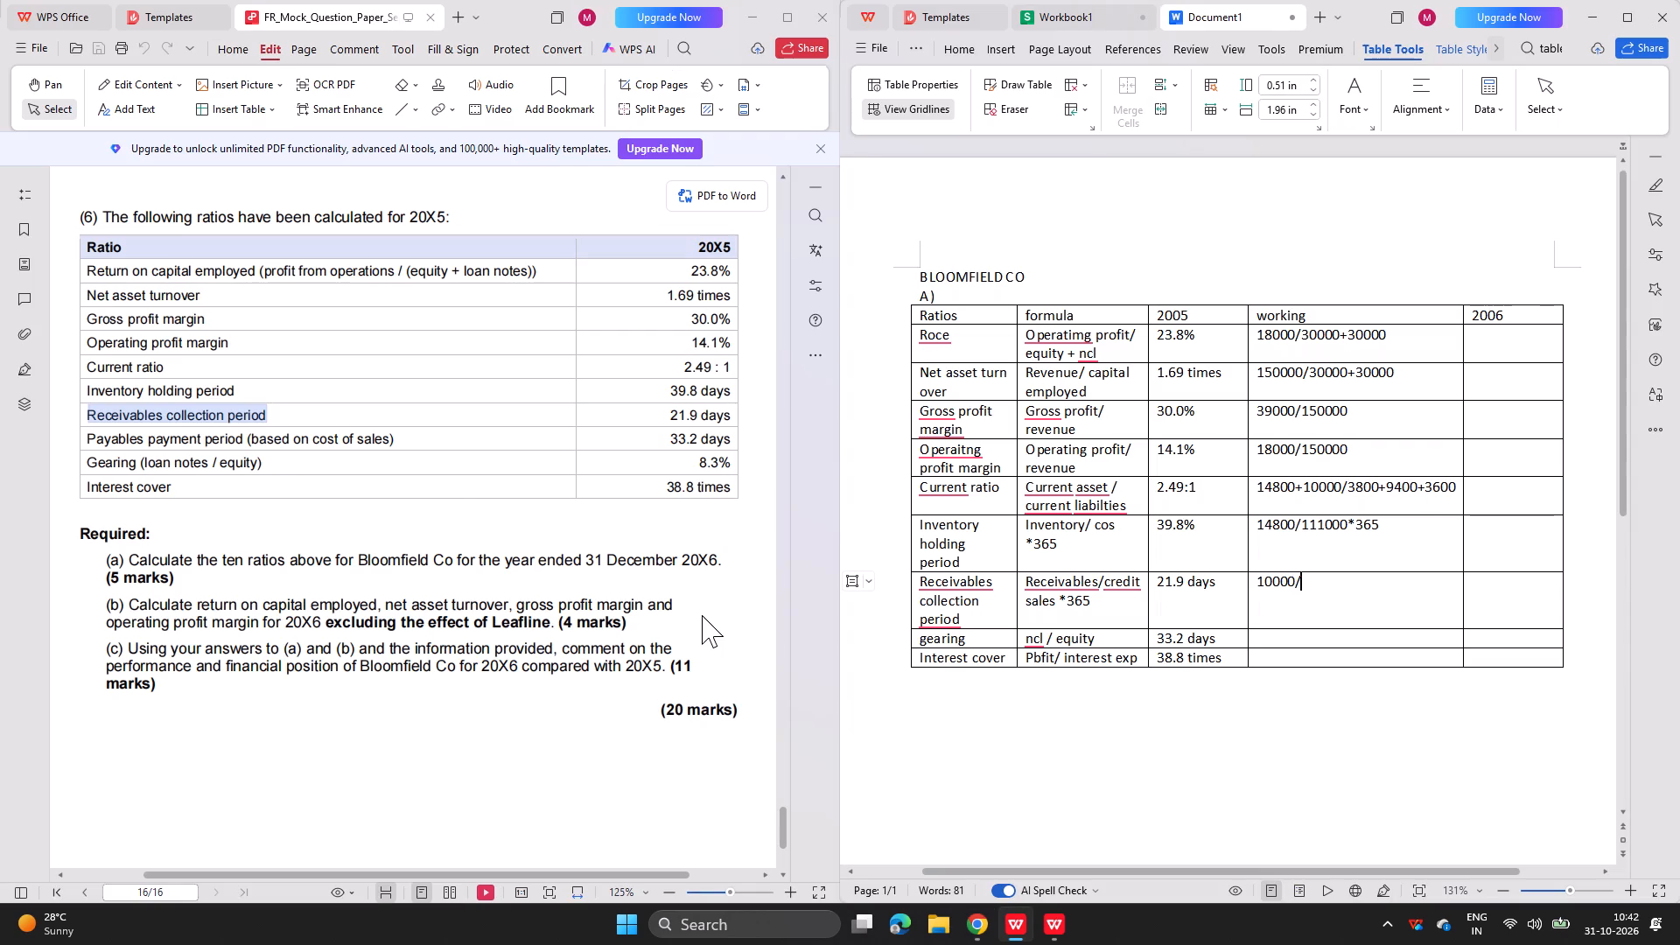
left_click(437, 475)
scroll(437, 475, "up", 3)
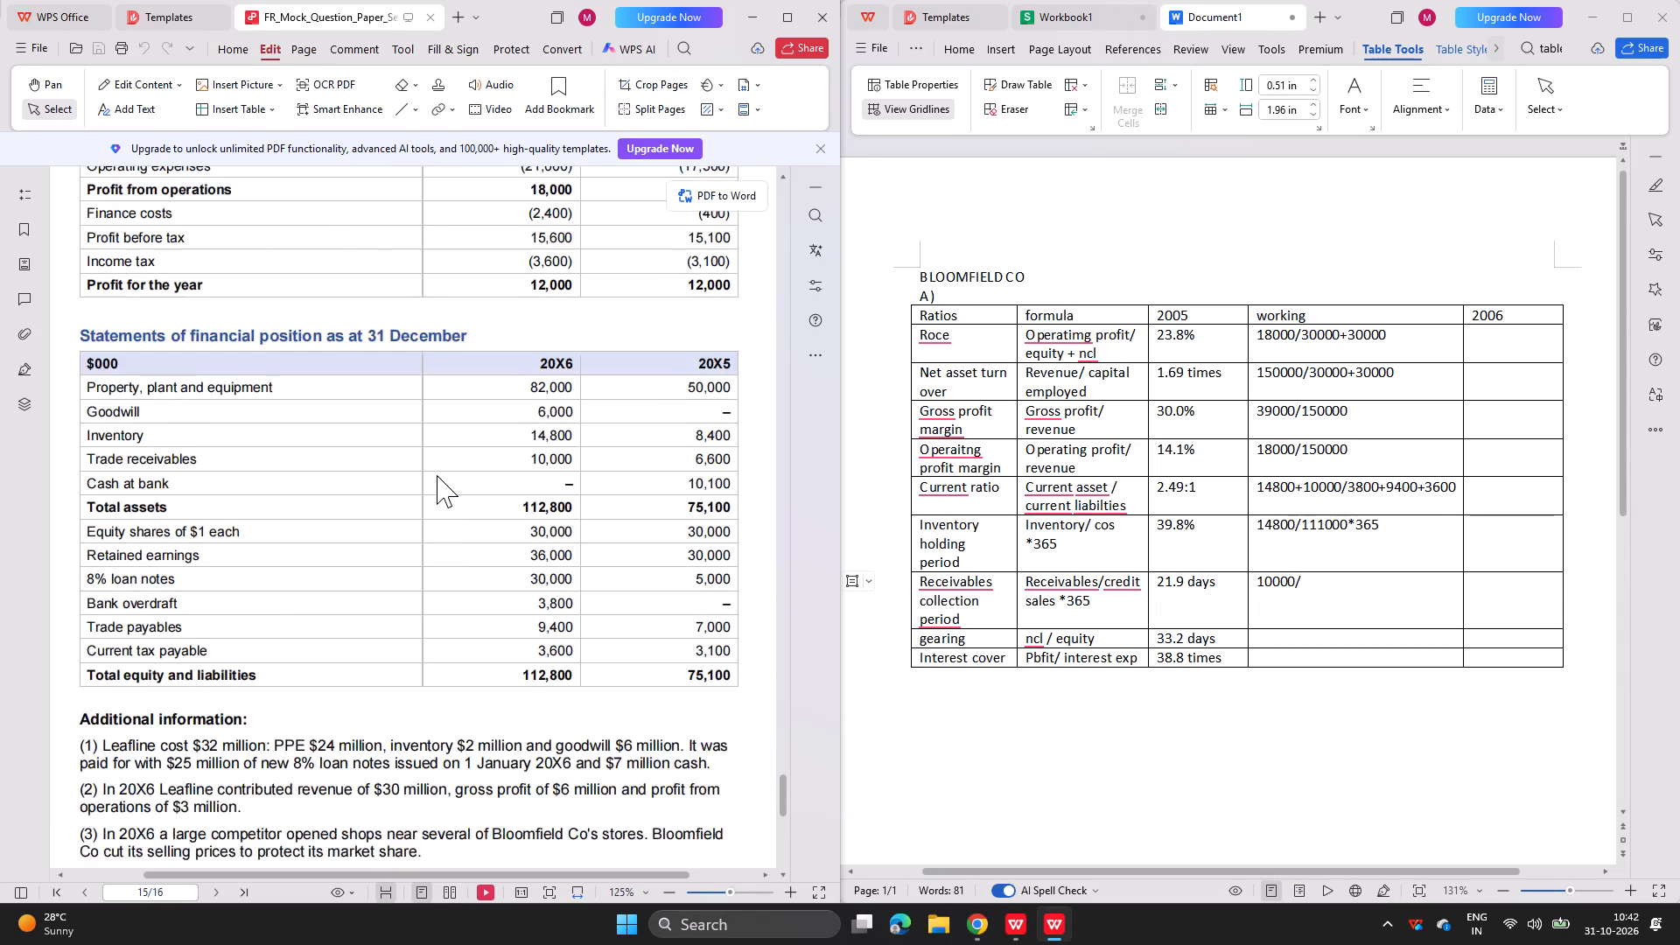
scroll(437, 475, "up", 2)
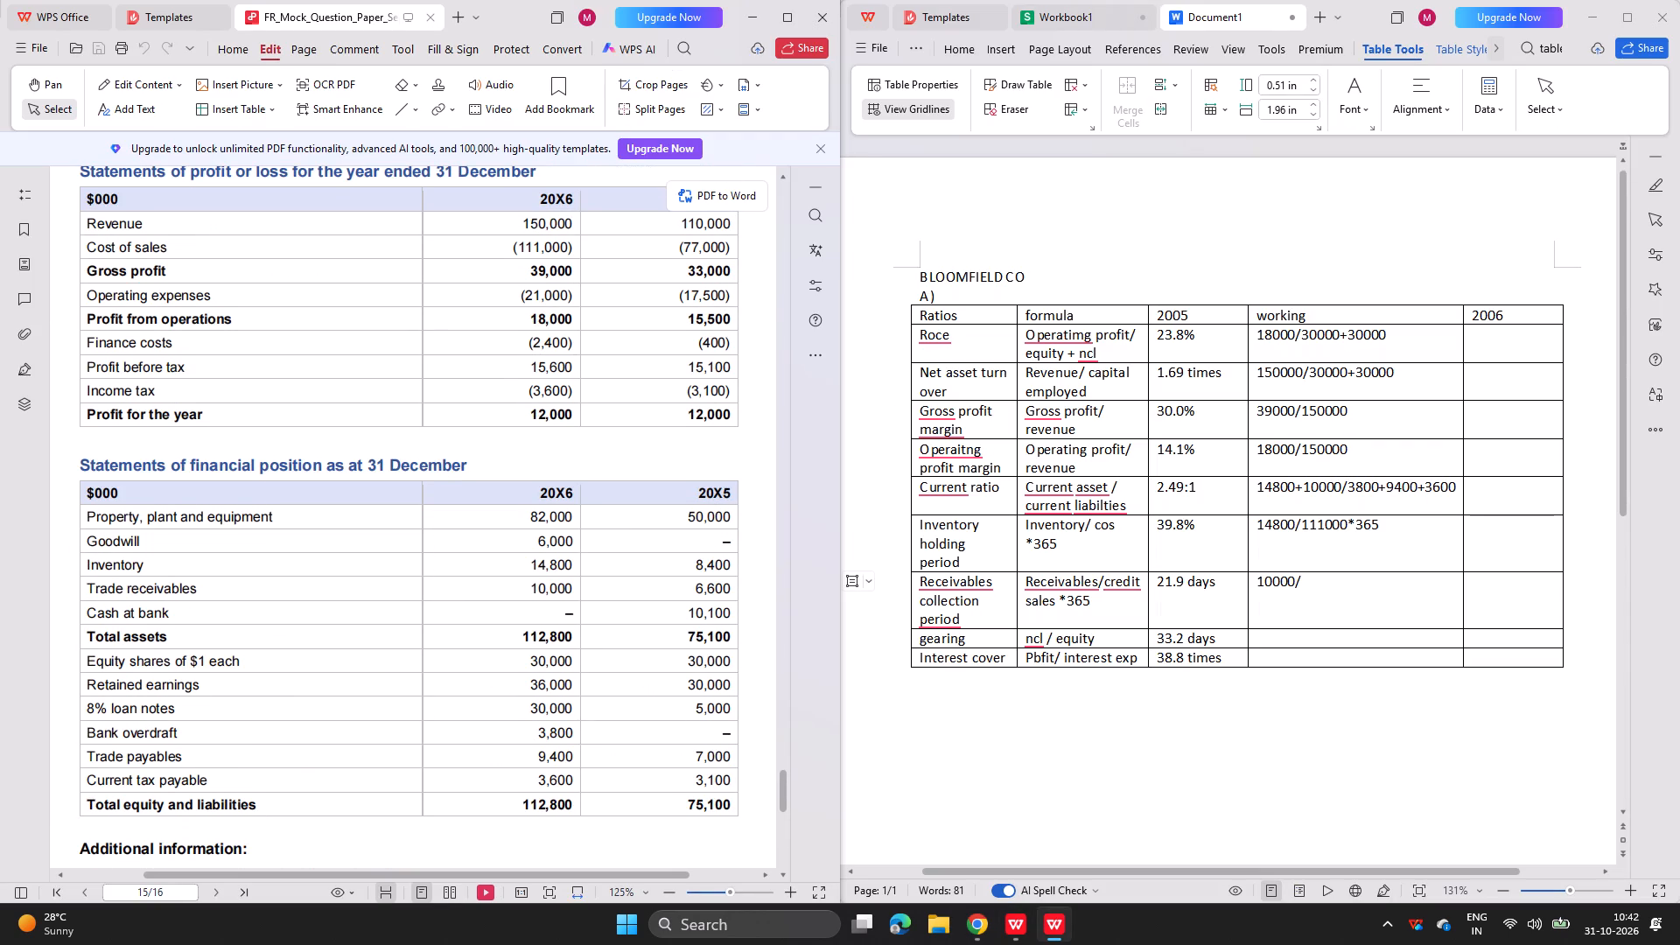
type("15000")
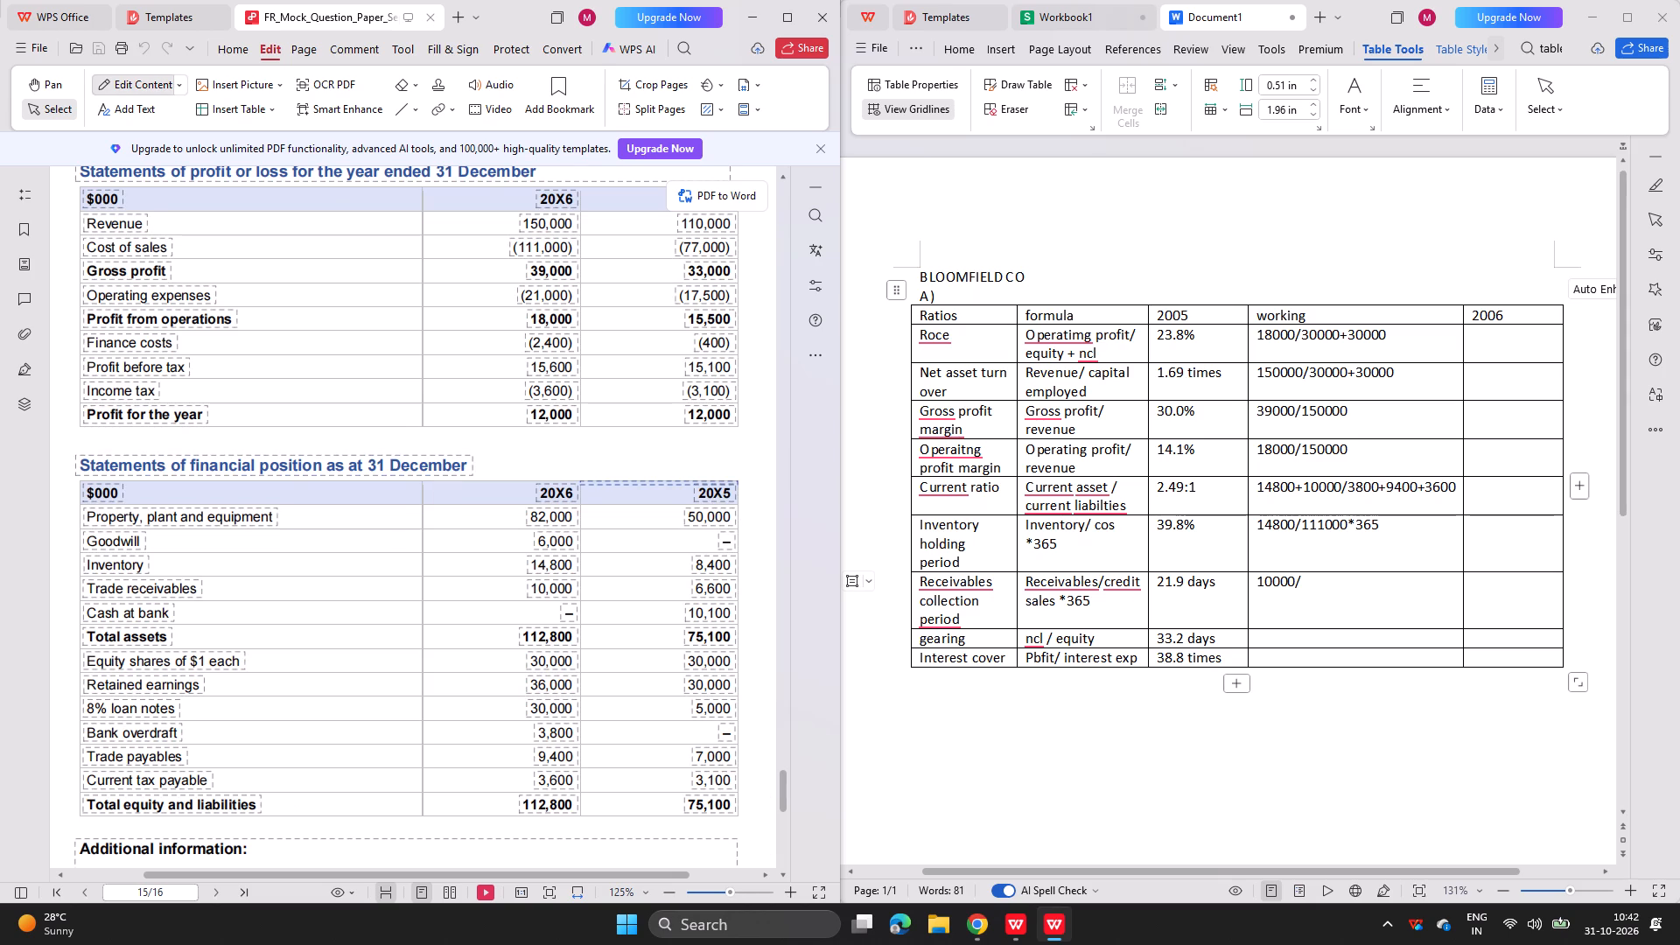
left_click(562, 437)
key("Escape")
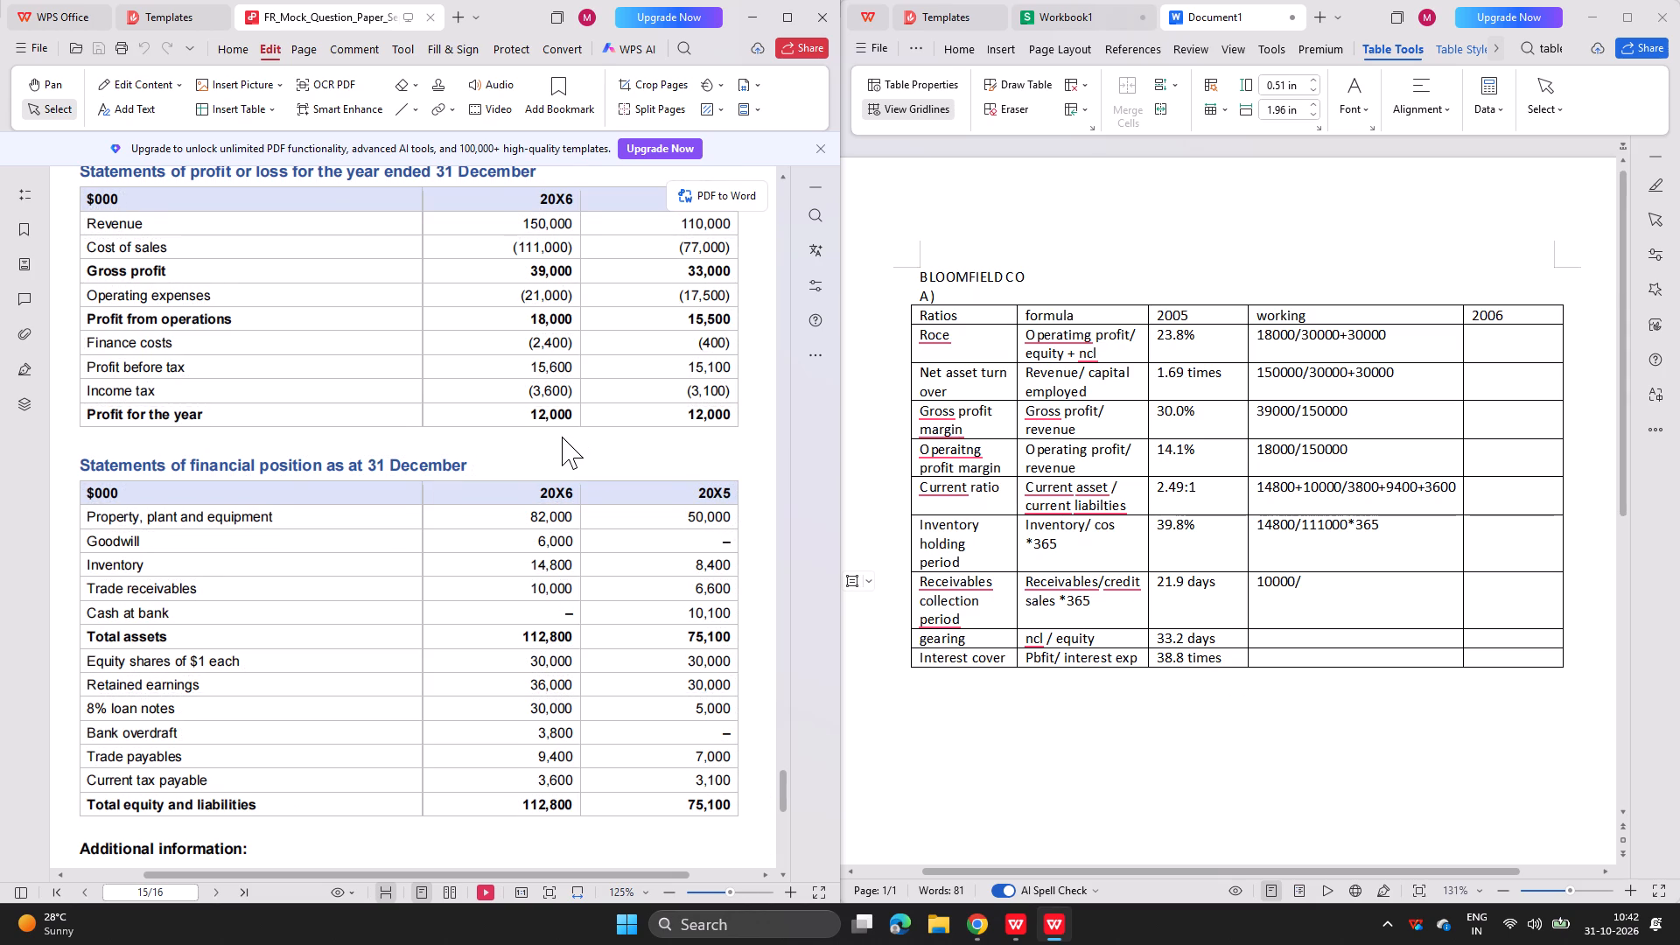
left_click(1327, 577)
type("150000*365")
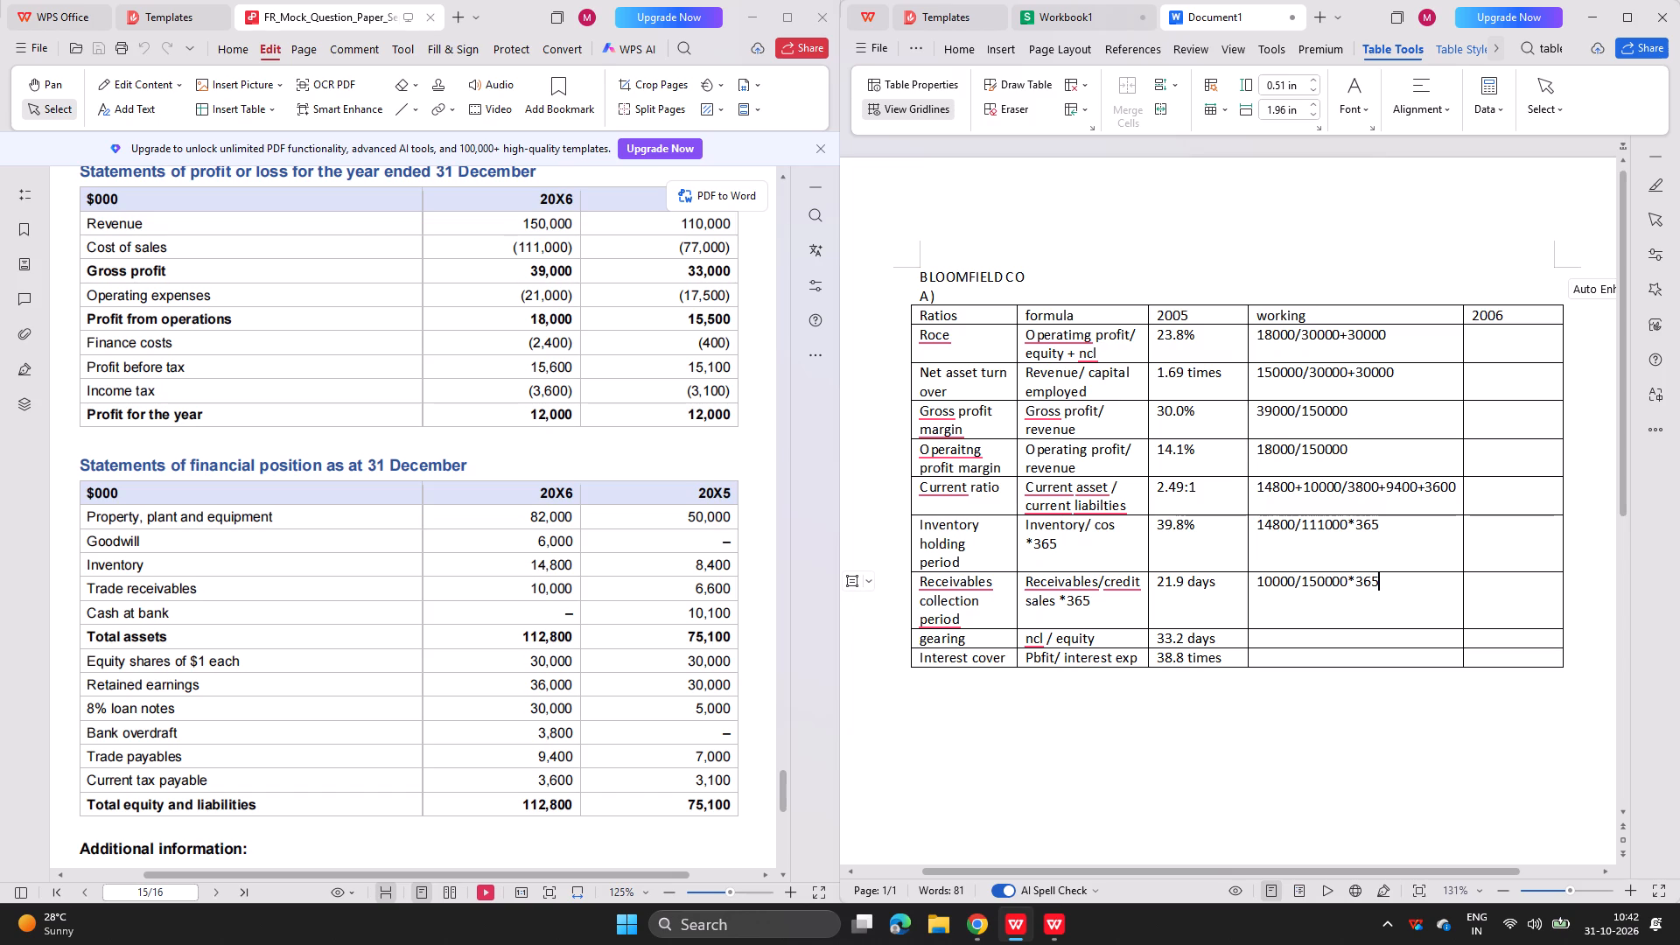
Enter the gearing working as "30000/30000" and the Interest cover working as "18000/2400".
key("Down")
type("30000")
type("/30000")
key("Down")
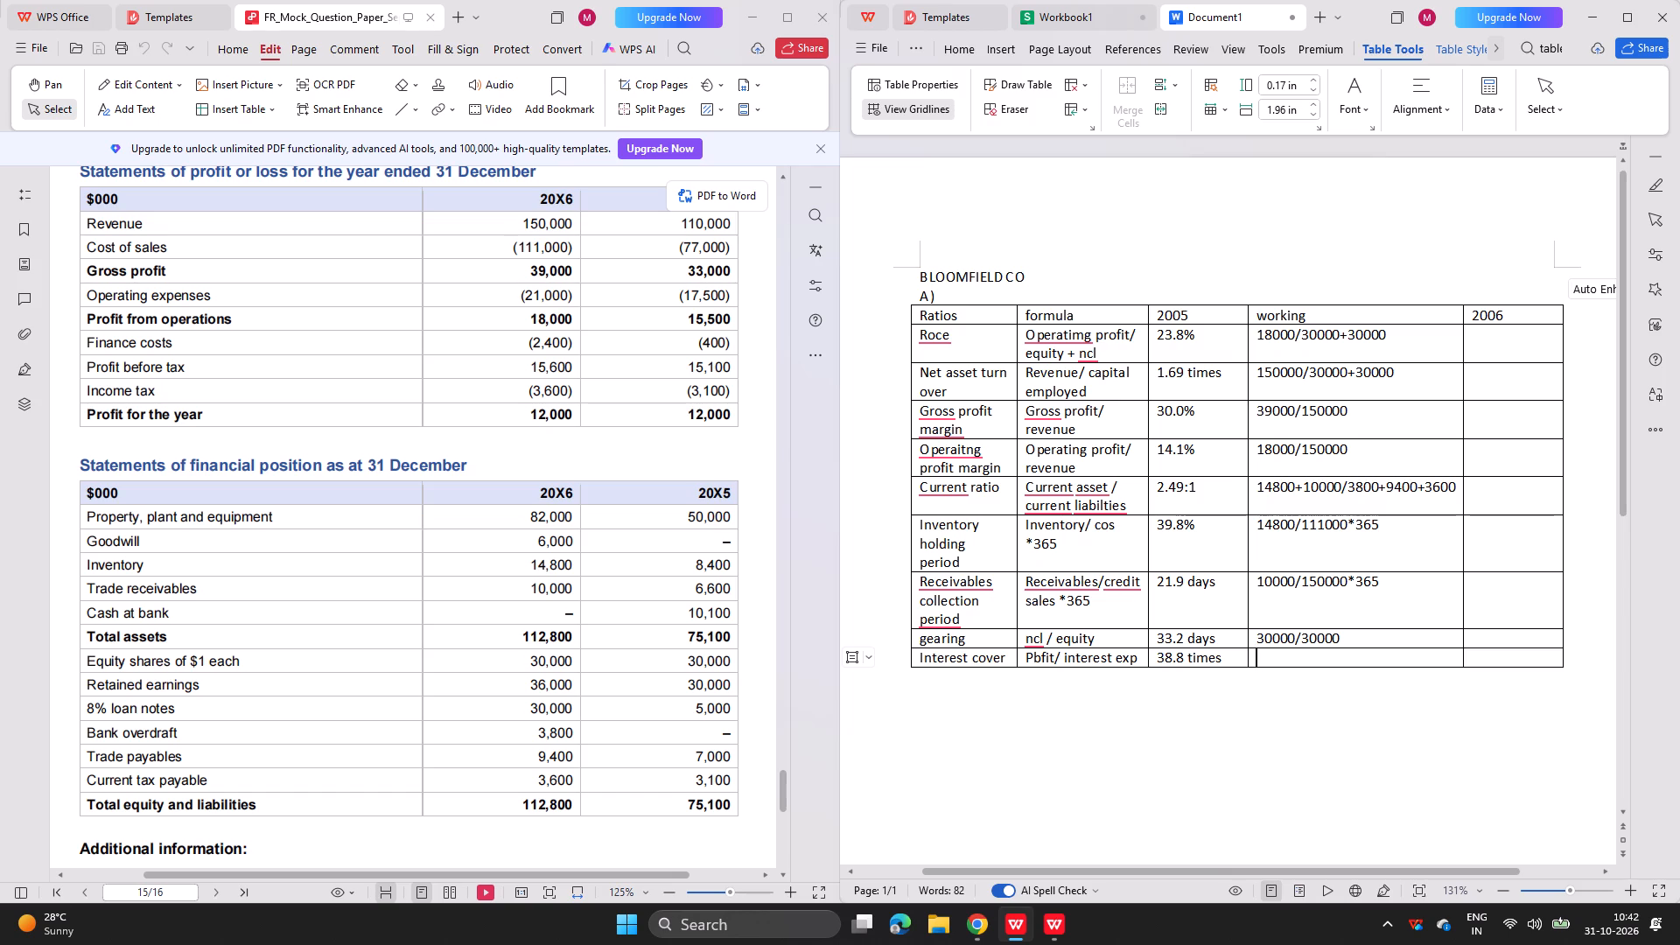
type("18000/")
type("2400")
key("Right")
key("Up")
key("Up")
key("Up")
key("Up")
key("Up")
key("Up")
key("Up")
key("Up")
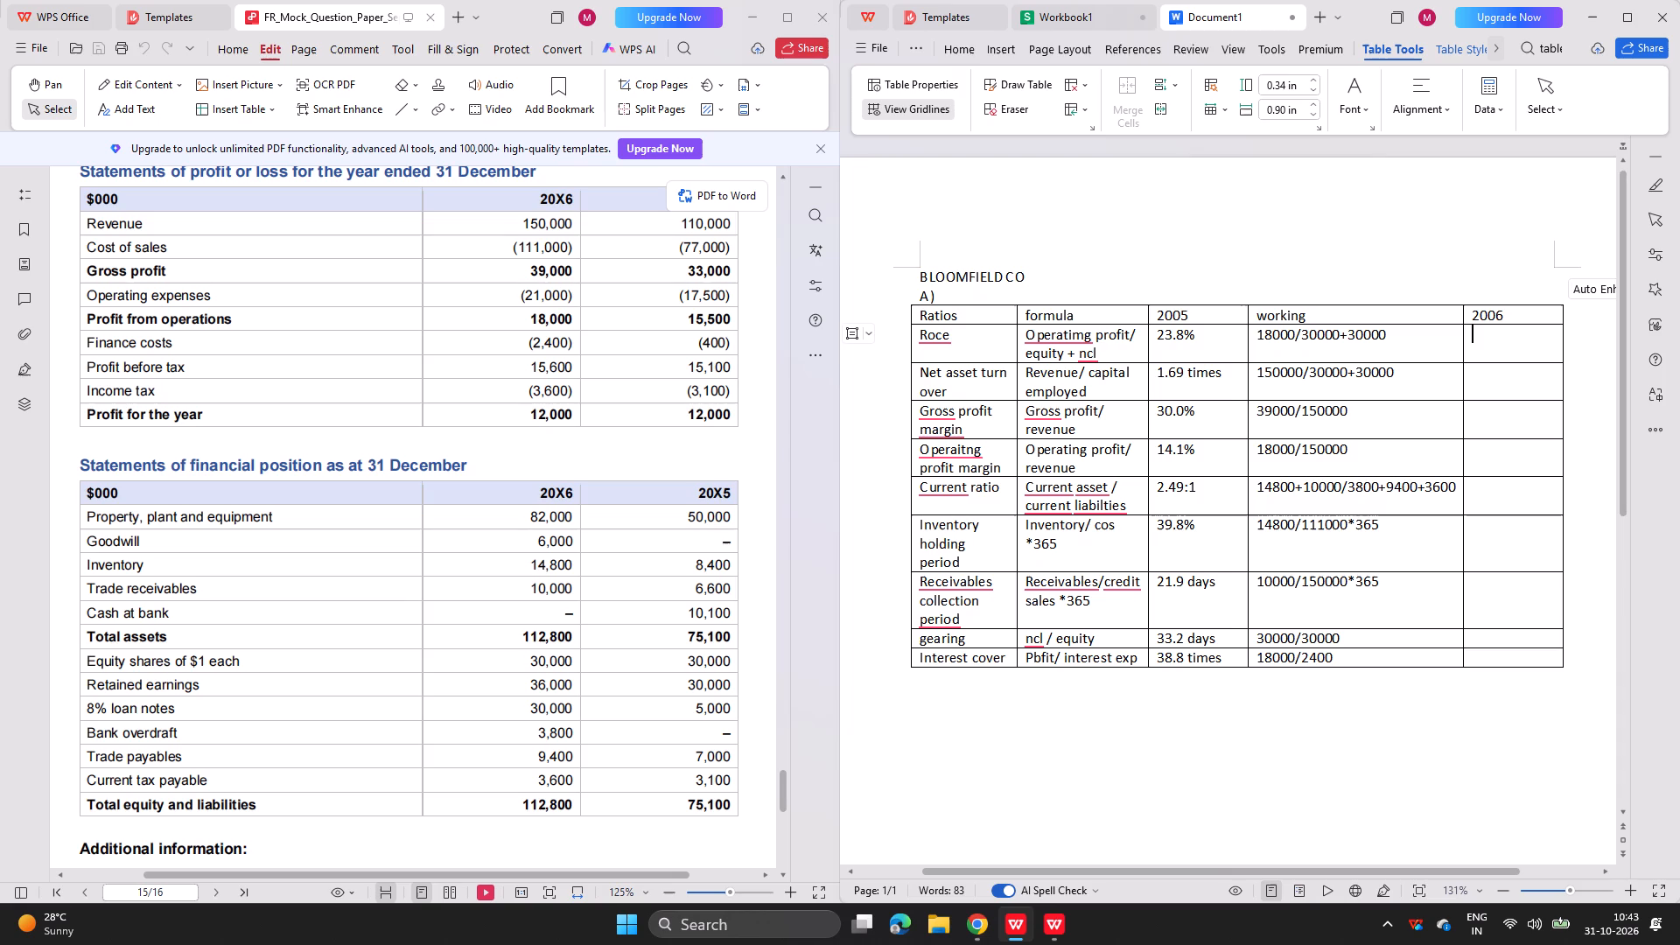
left_click_drag(911, 304, 1607, 677)
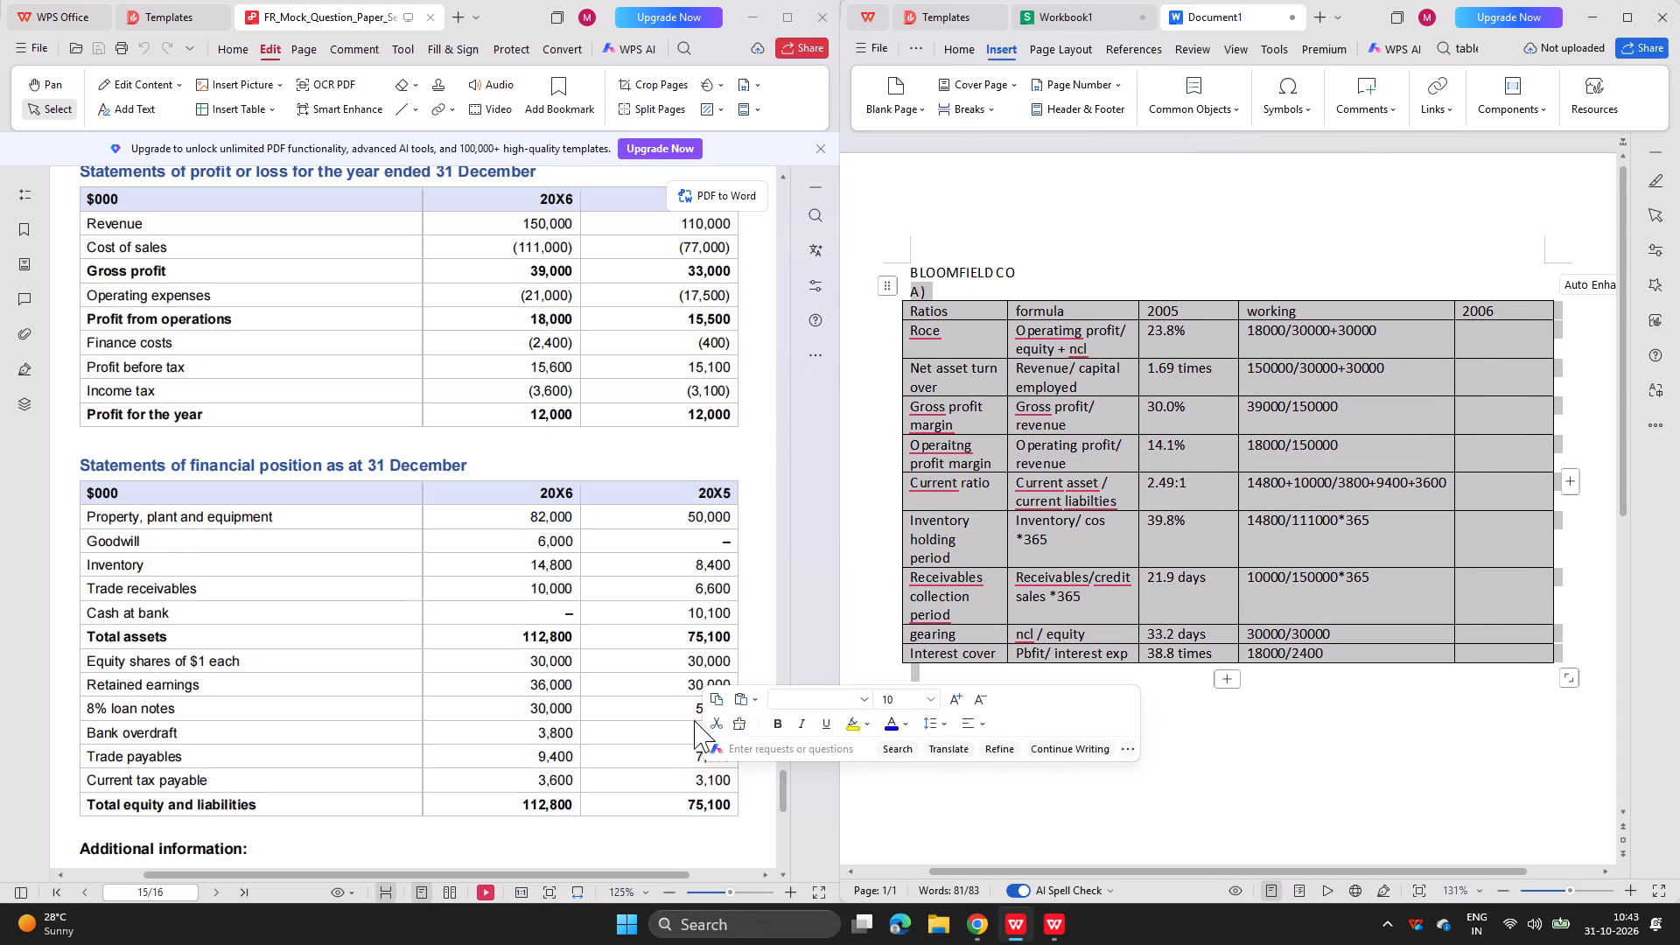
left_click(716, 698)
left_click(982, 804)
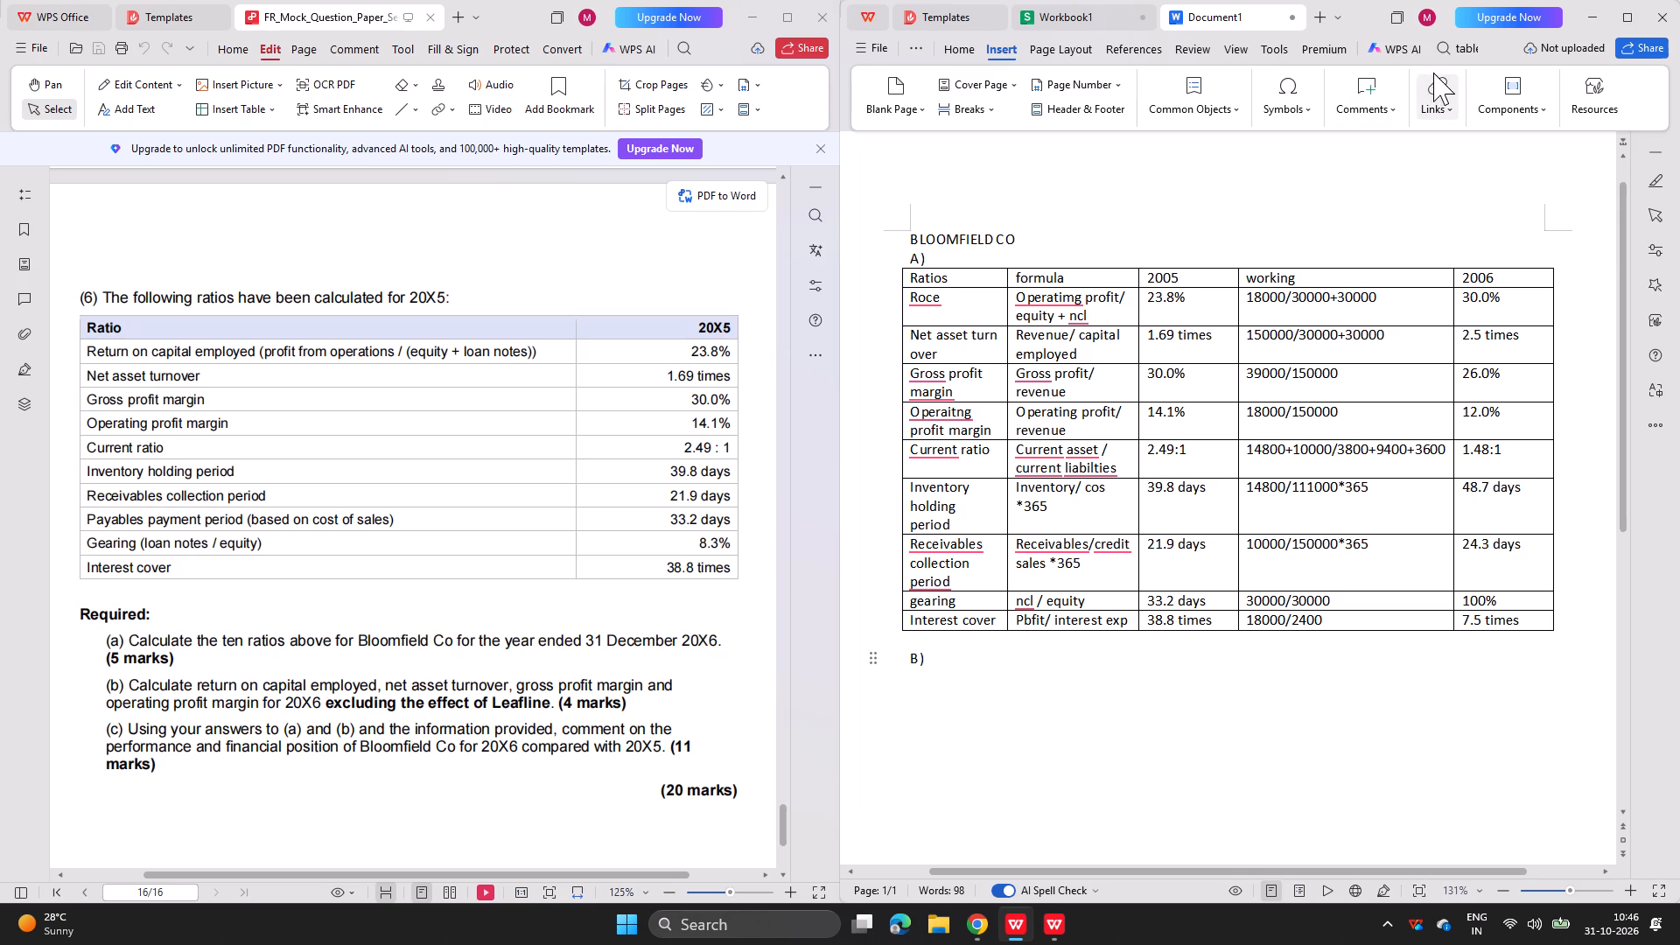
left_click(1450, 55)
left_click(1472, 54)
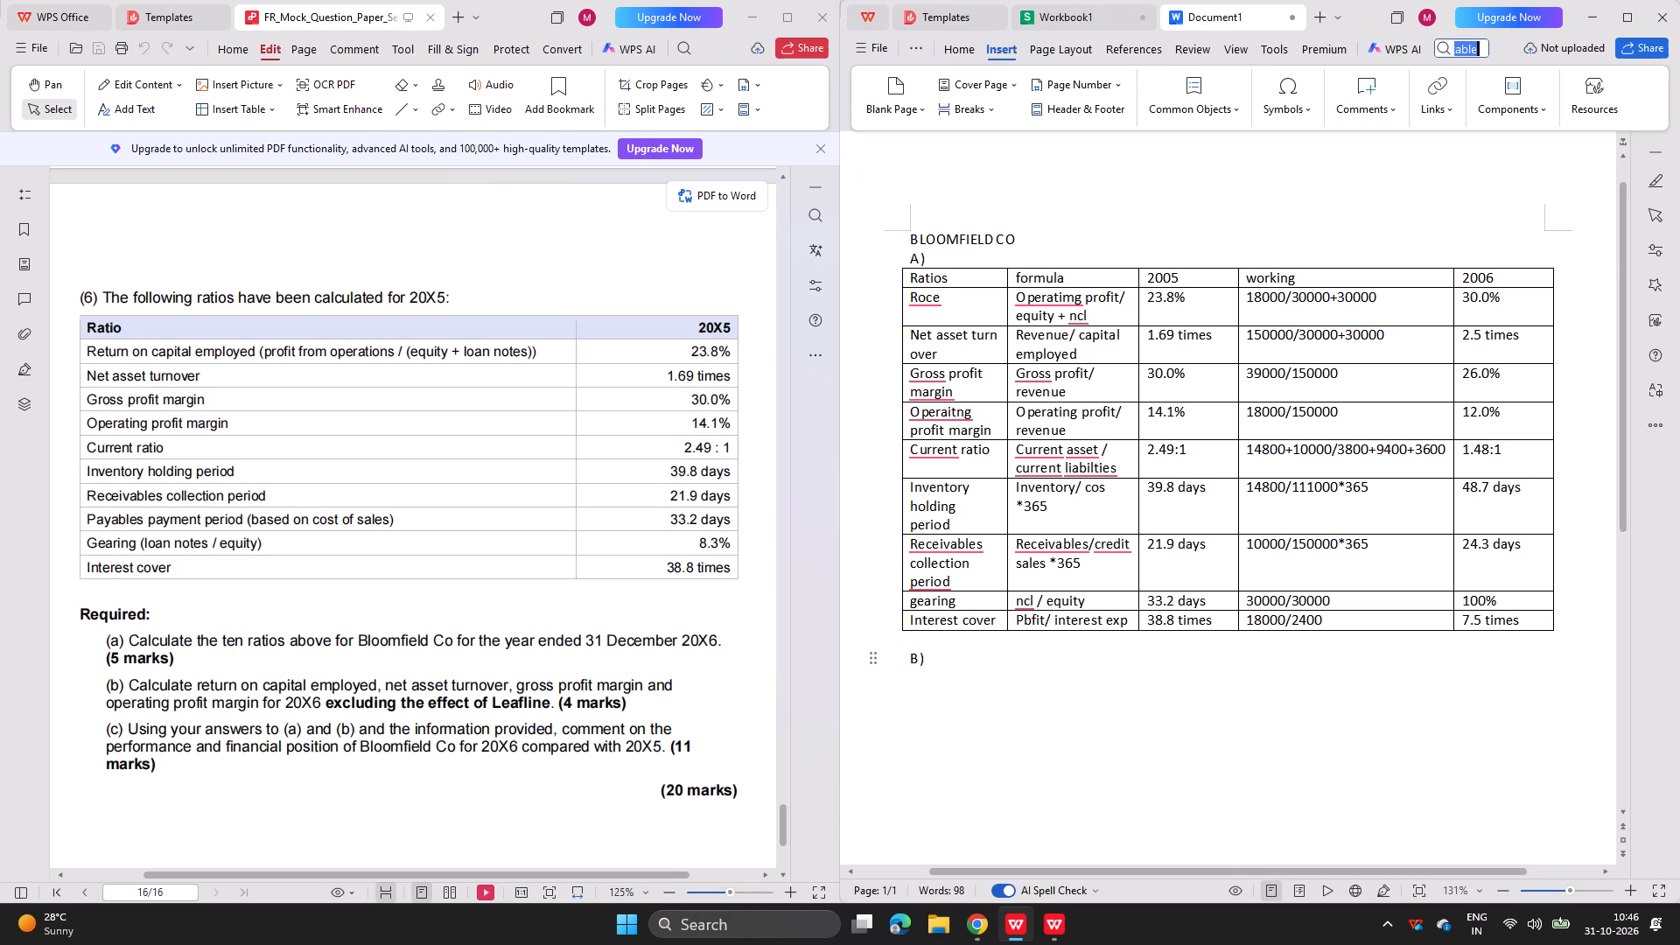
key("Return")
left_click(1473, 73)
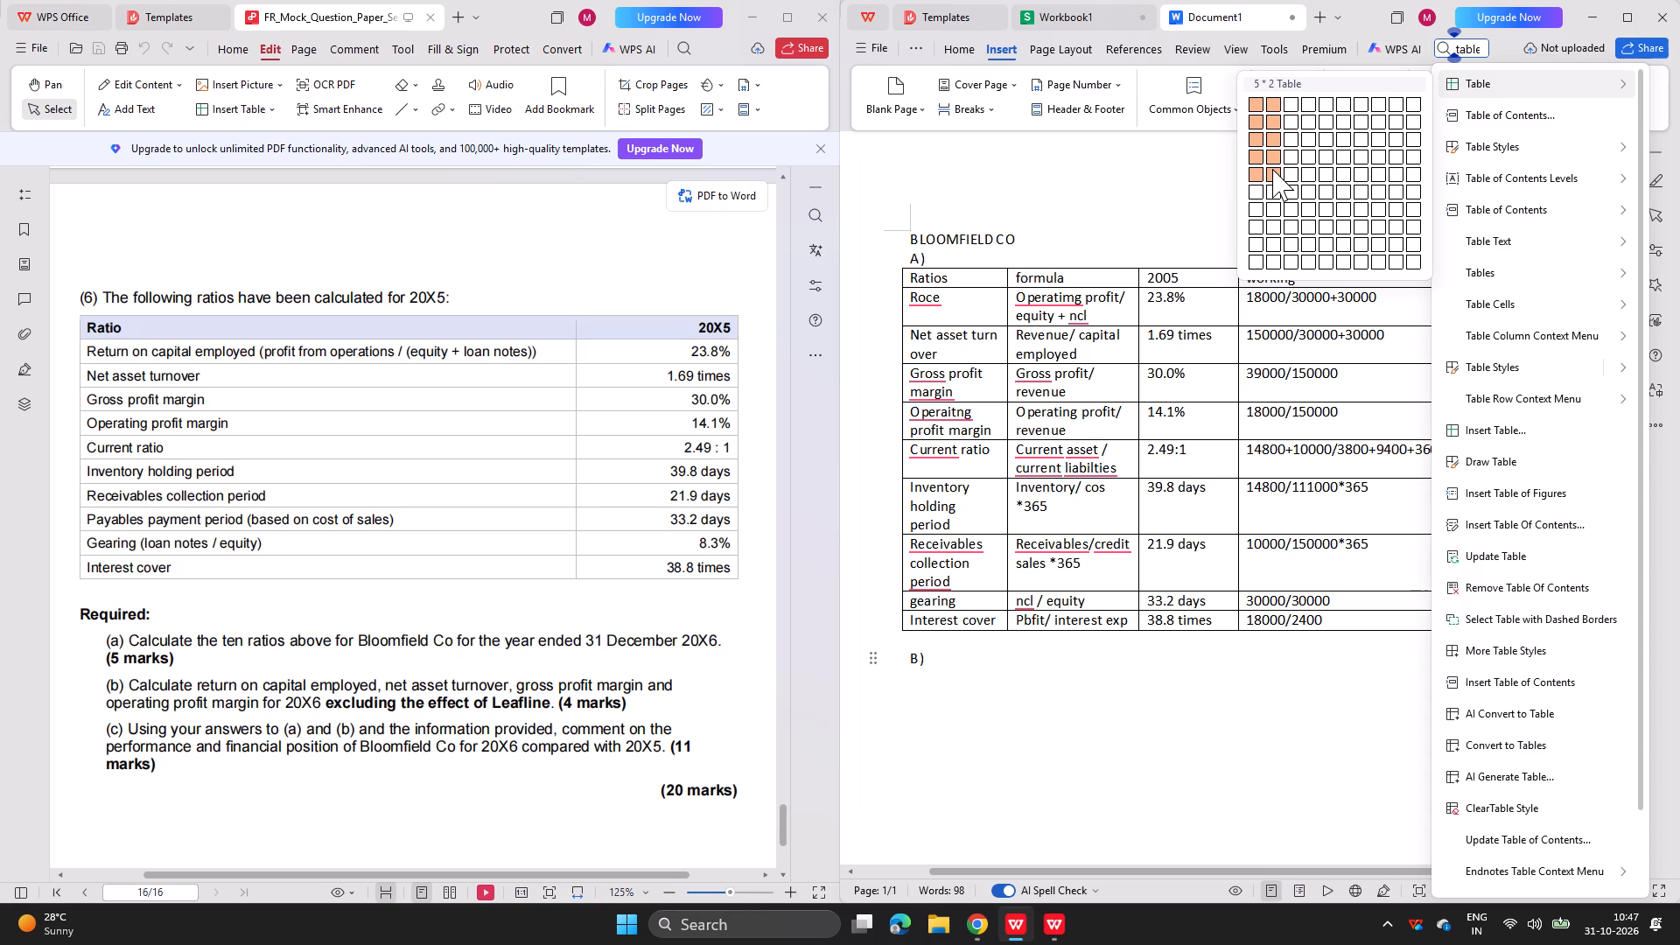
key("Return")
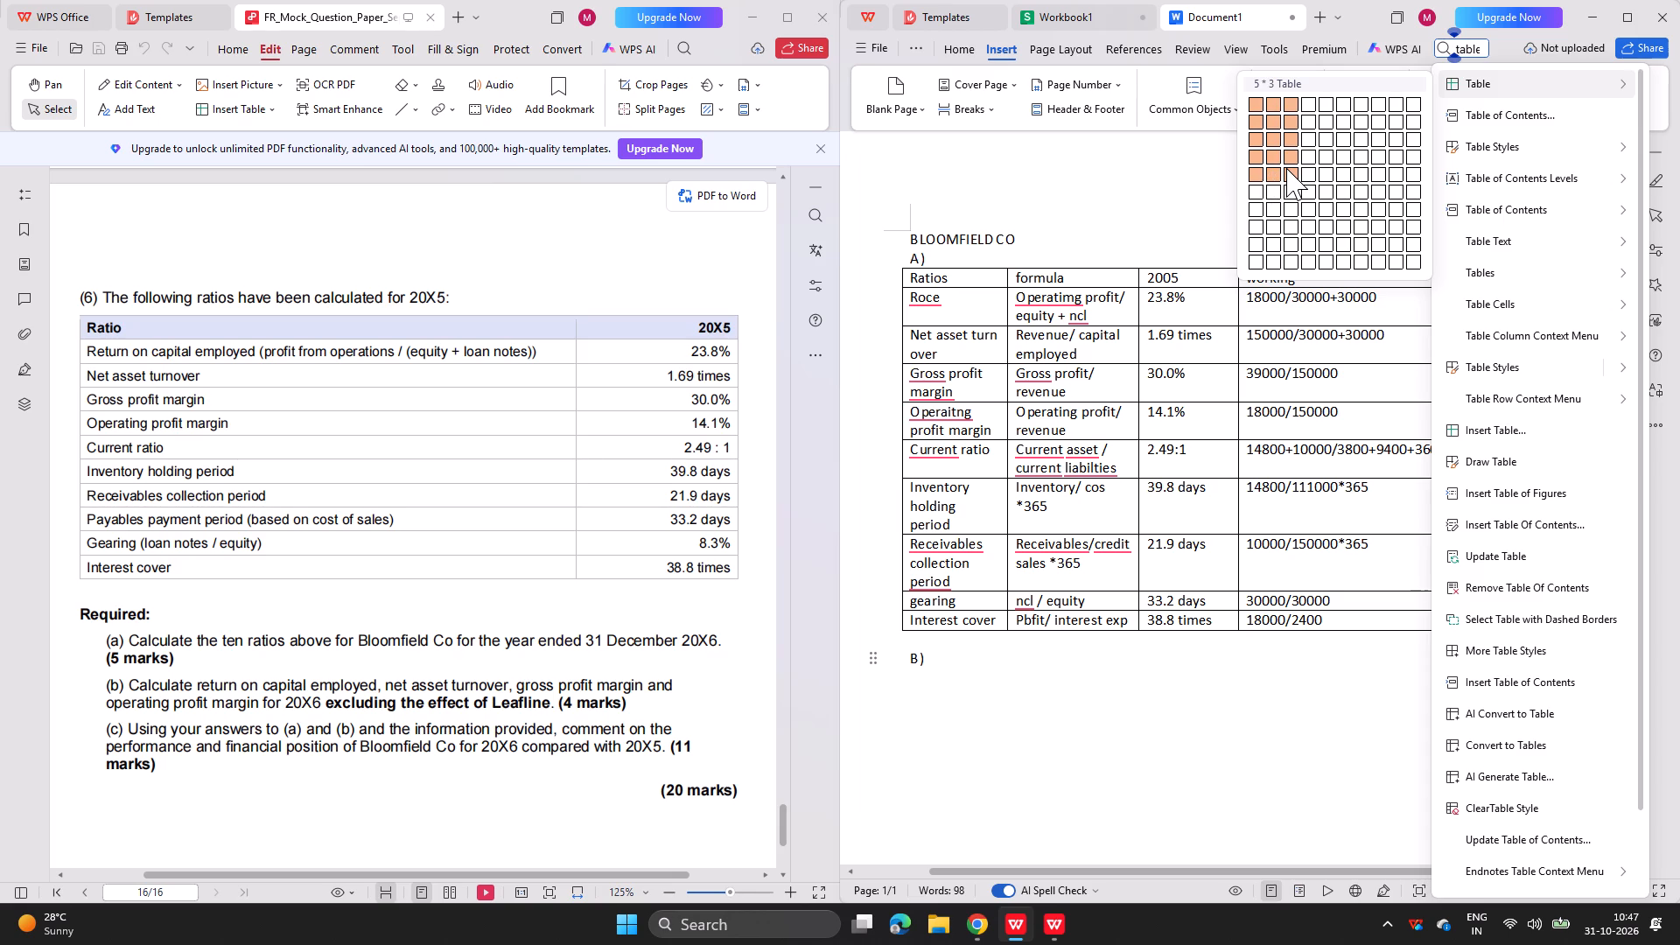
left_click(1294, 175)
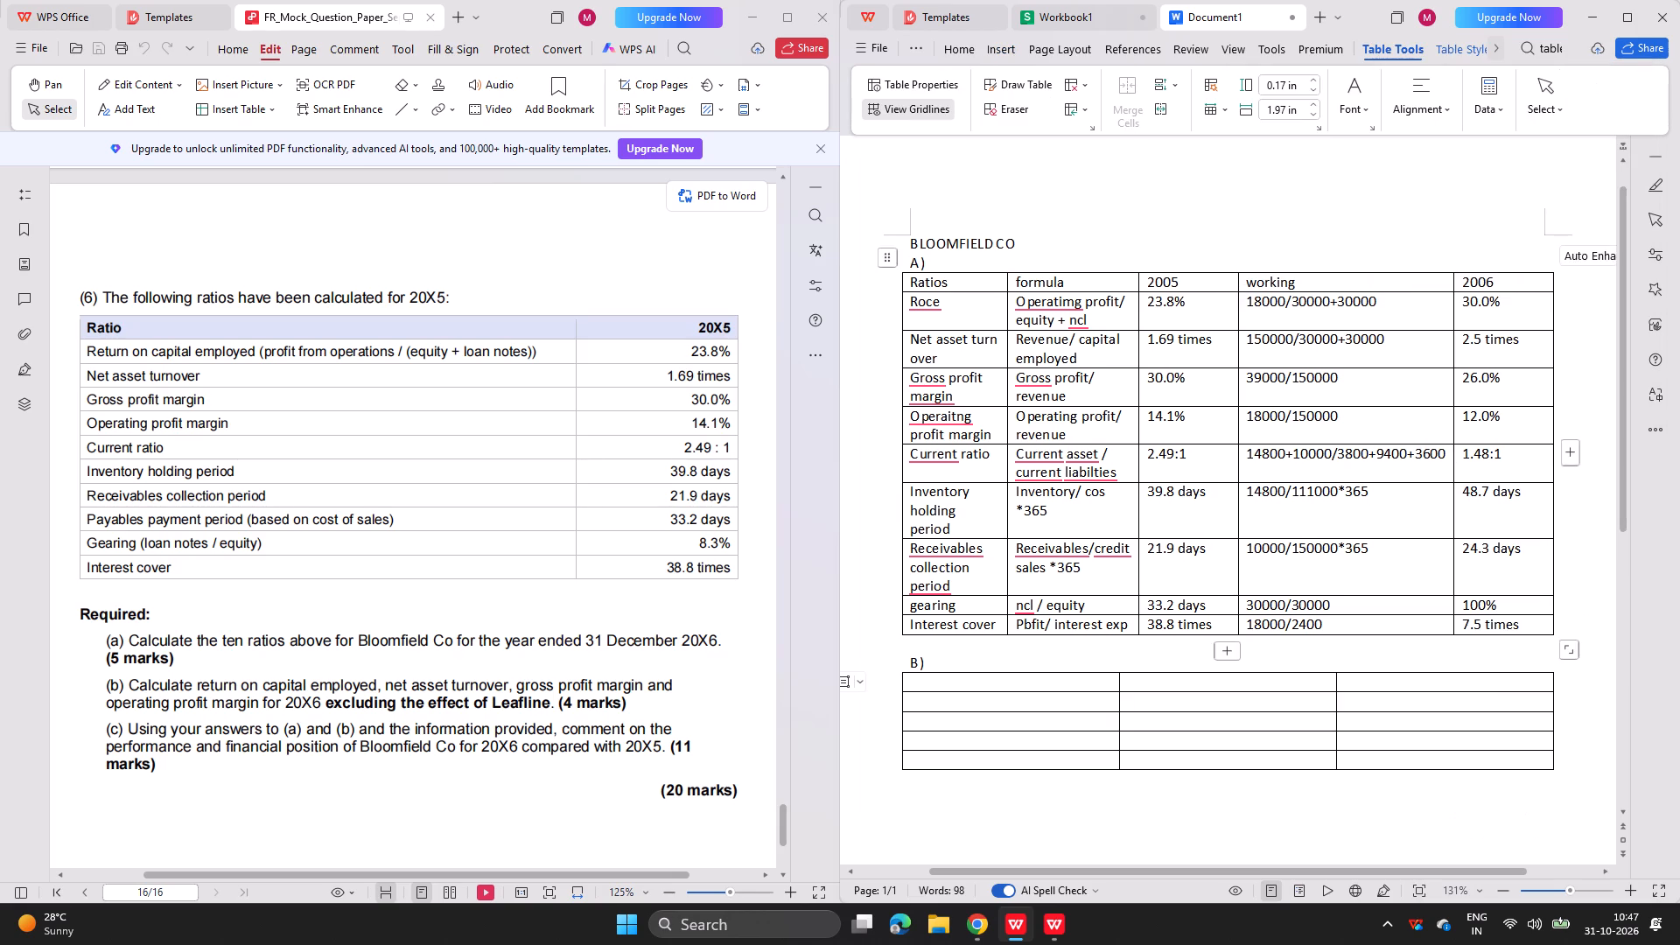
Fill the part B table's header row with "ratios", "2006" and "Excluding leafline".
type("ratis")
key("BackSpace")
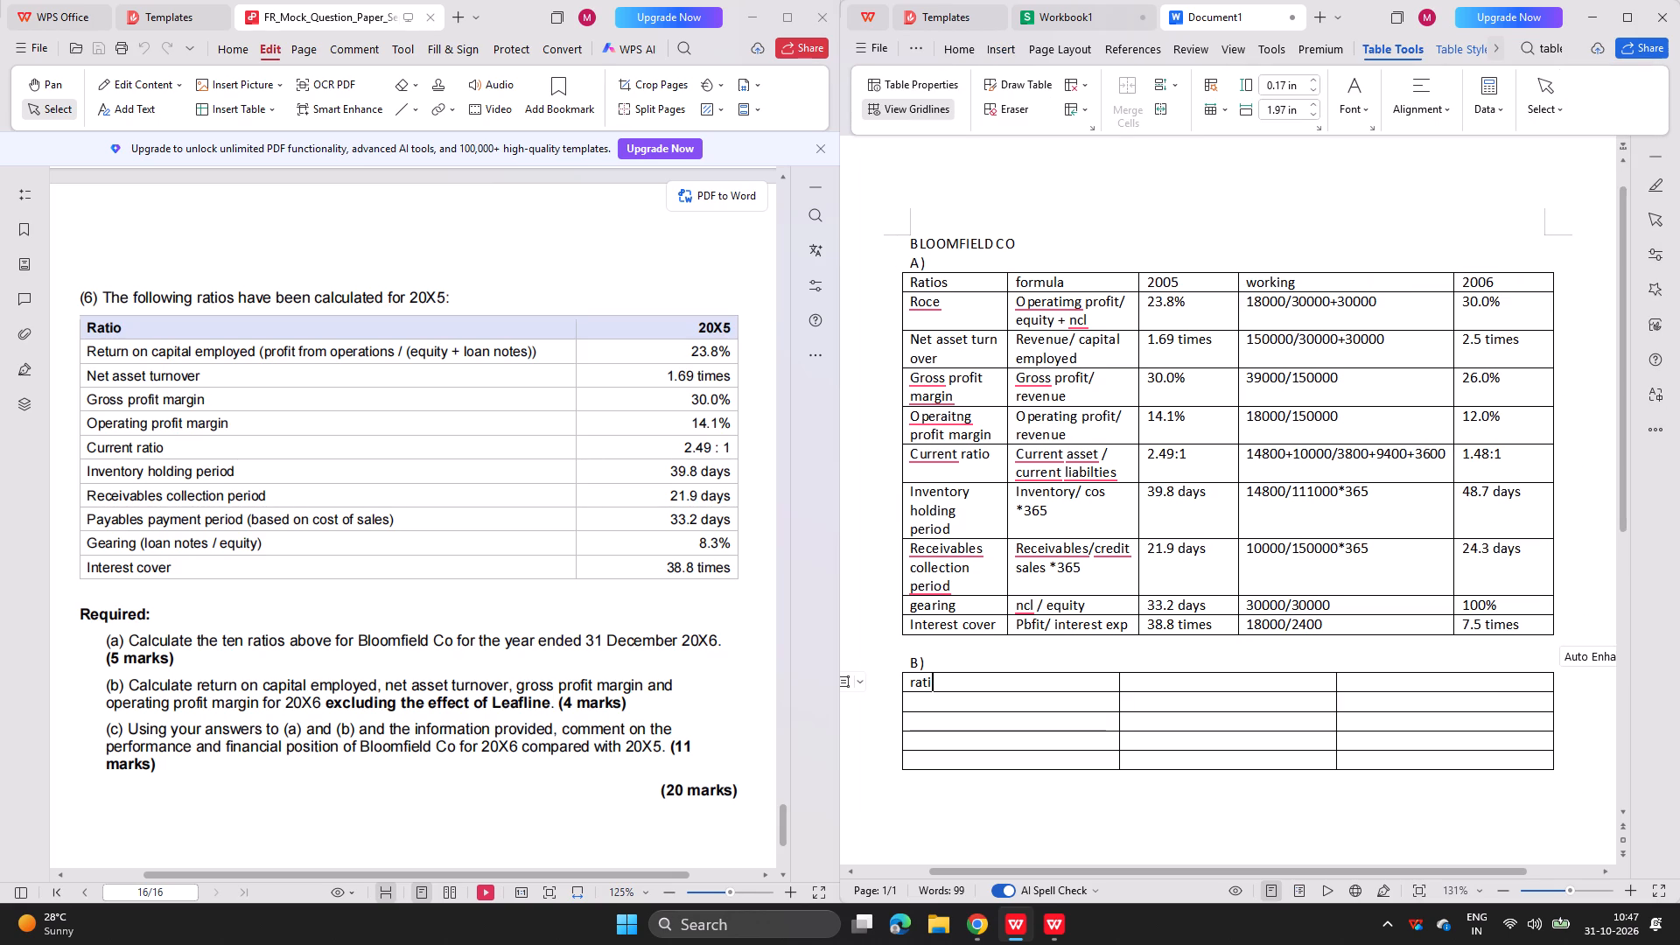
type("os")
key("Right")
type("2006")
key("Right")
type("excluding")
key("space")
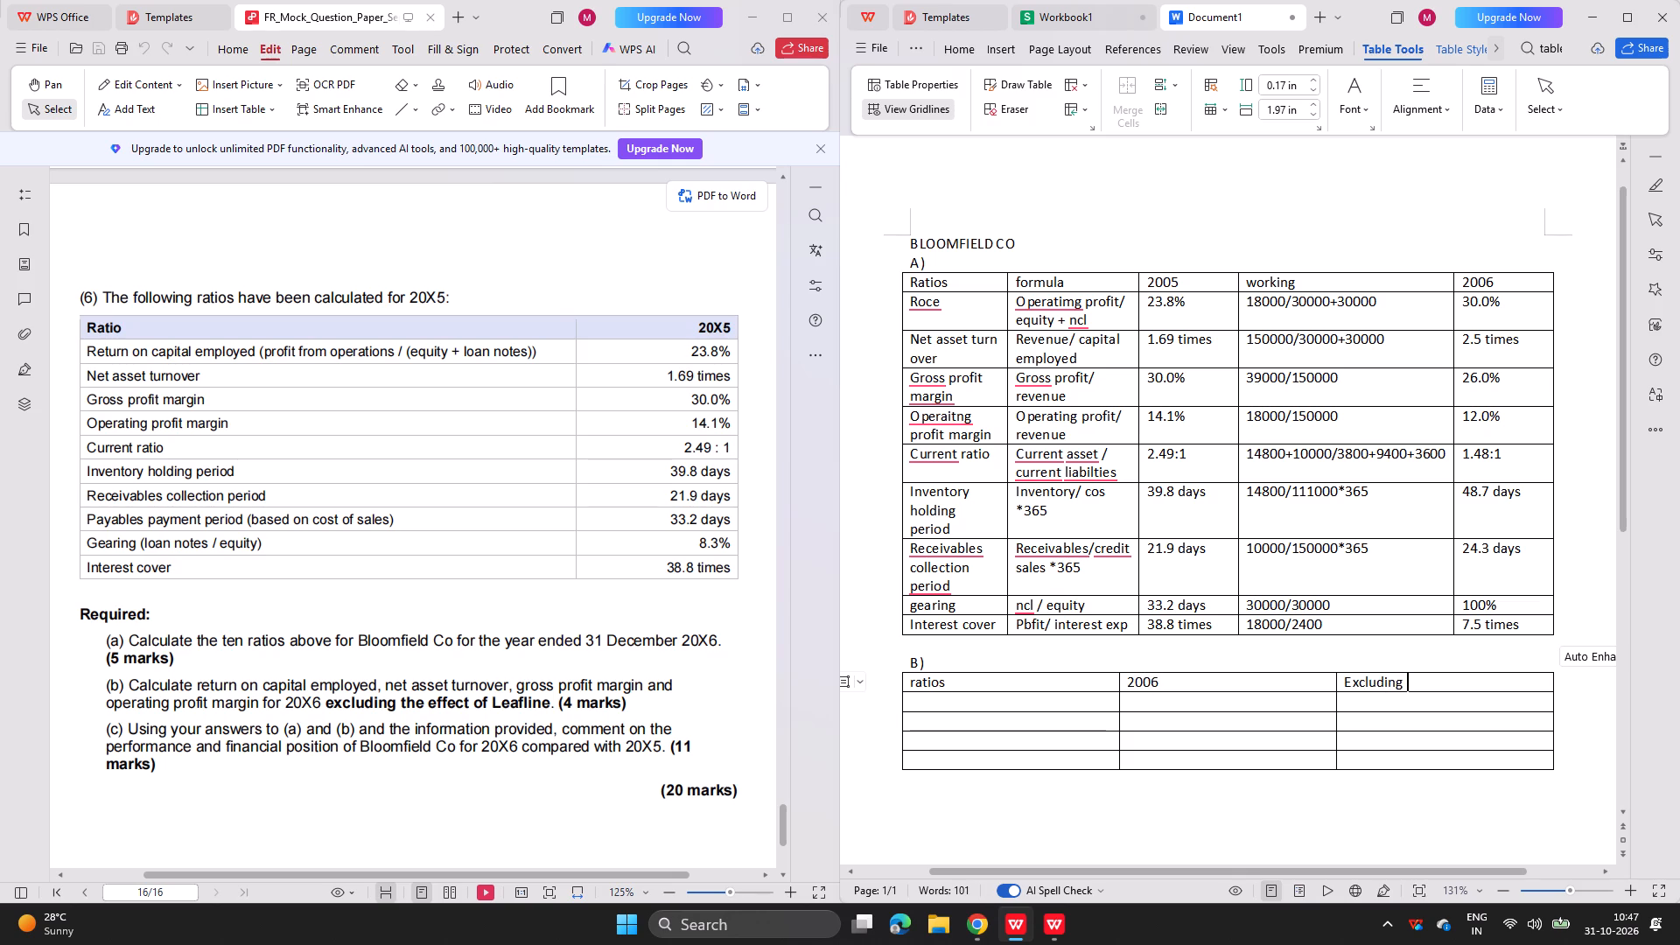
type("lead")
key("BackSpace")
type("fline")
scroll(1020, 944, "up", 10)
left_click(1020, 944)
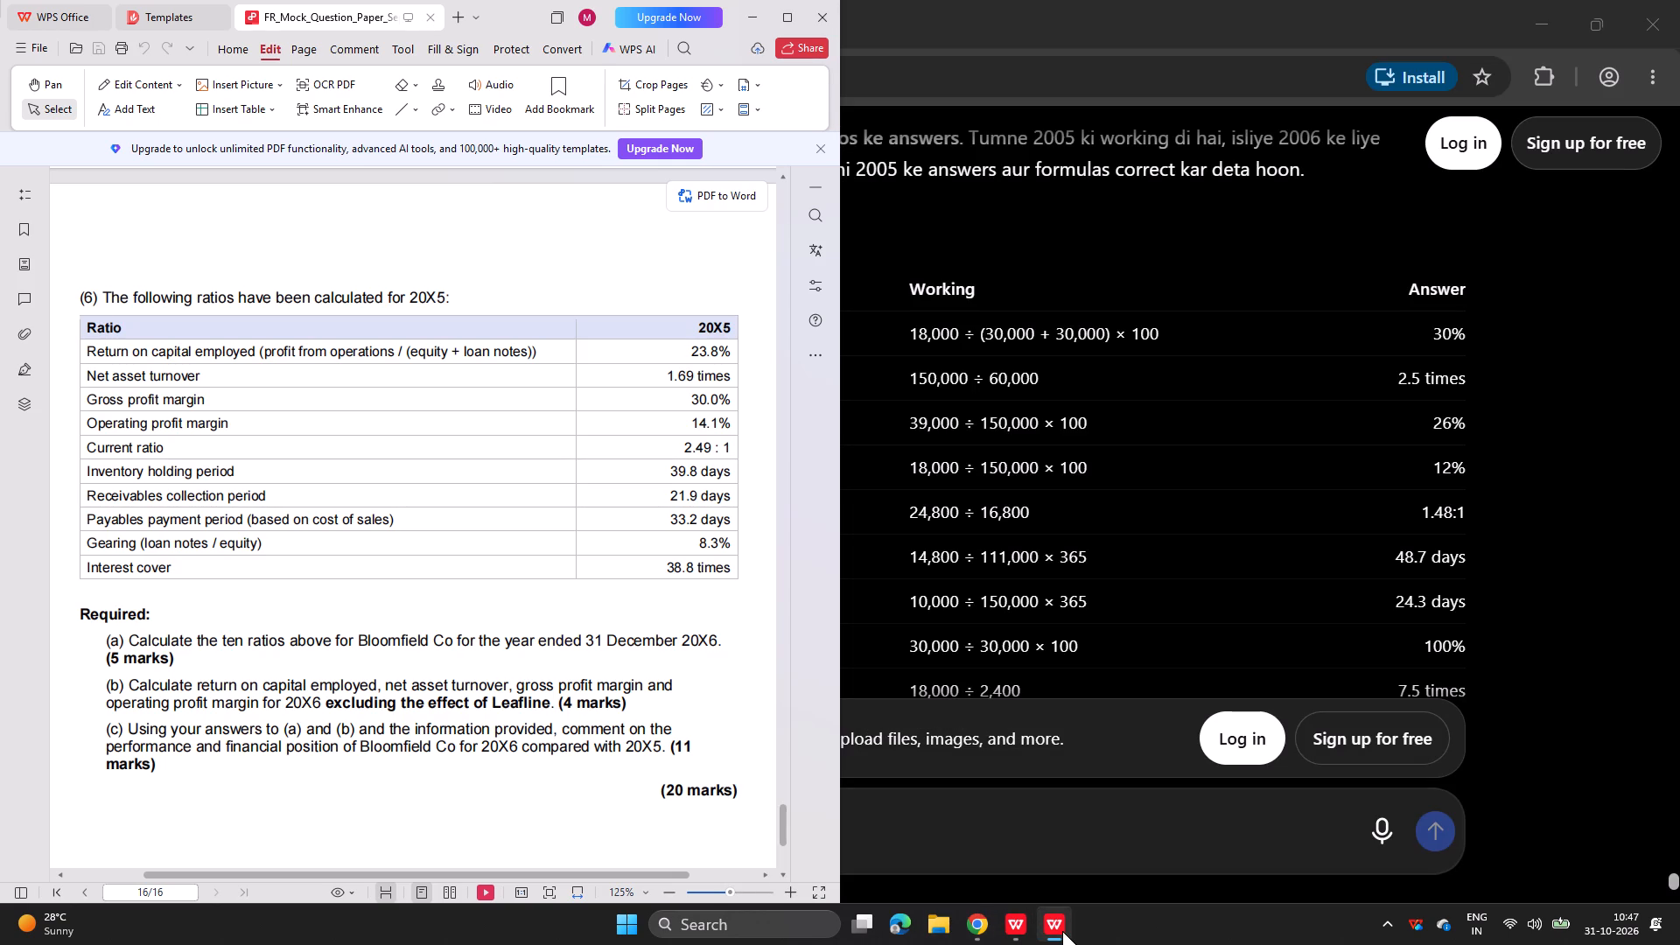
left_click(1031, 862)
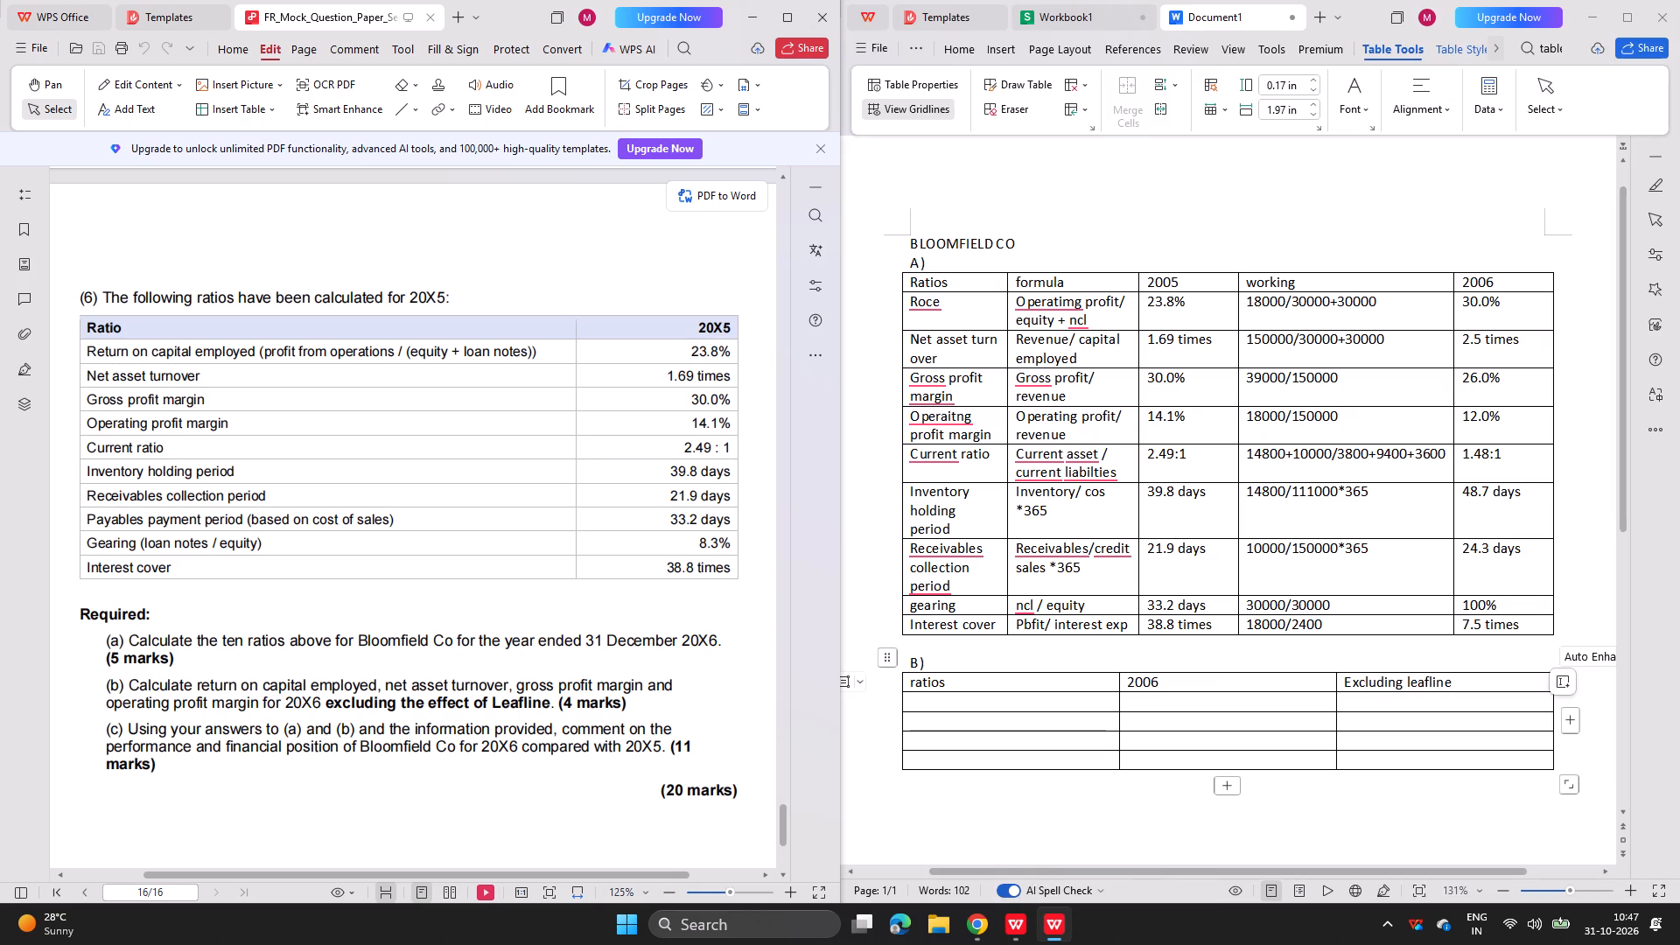
Enter "Capital employed" as the first row label under ratios in the part B table.
left_click(975, 699)
type("capirtal")
key("BackSpace")
key("BackSpace")
key("BackSpace")
key("BackSpace")
type("tal emp")
key("BackSpace")
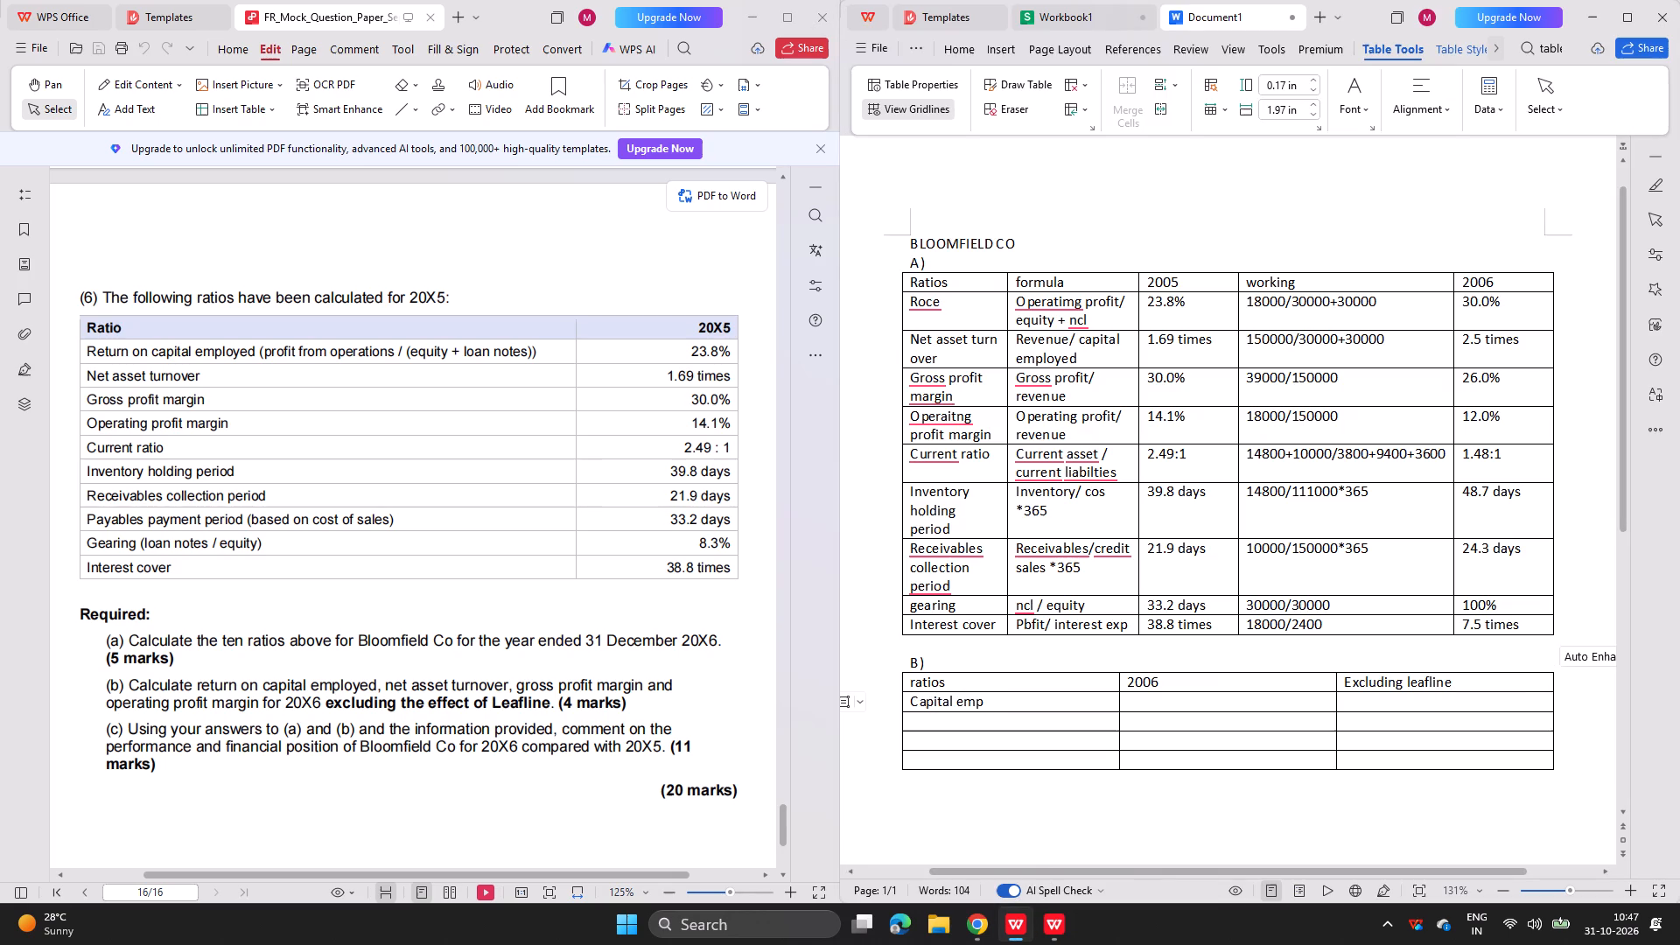
key("BackSpace")
type("mployed")
key("Return")
key("BackSpace")
Enter "Gross profit margin" as the row label directly beneath Capital employed.
key("Right")
key("Down")
key("Left")
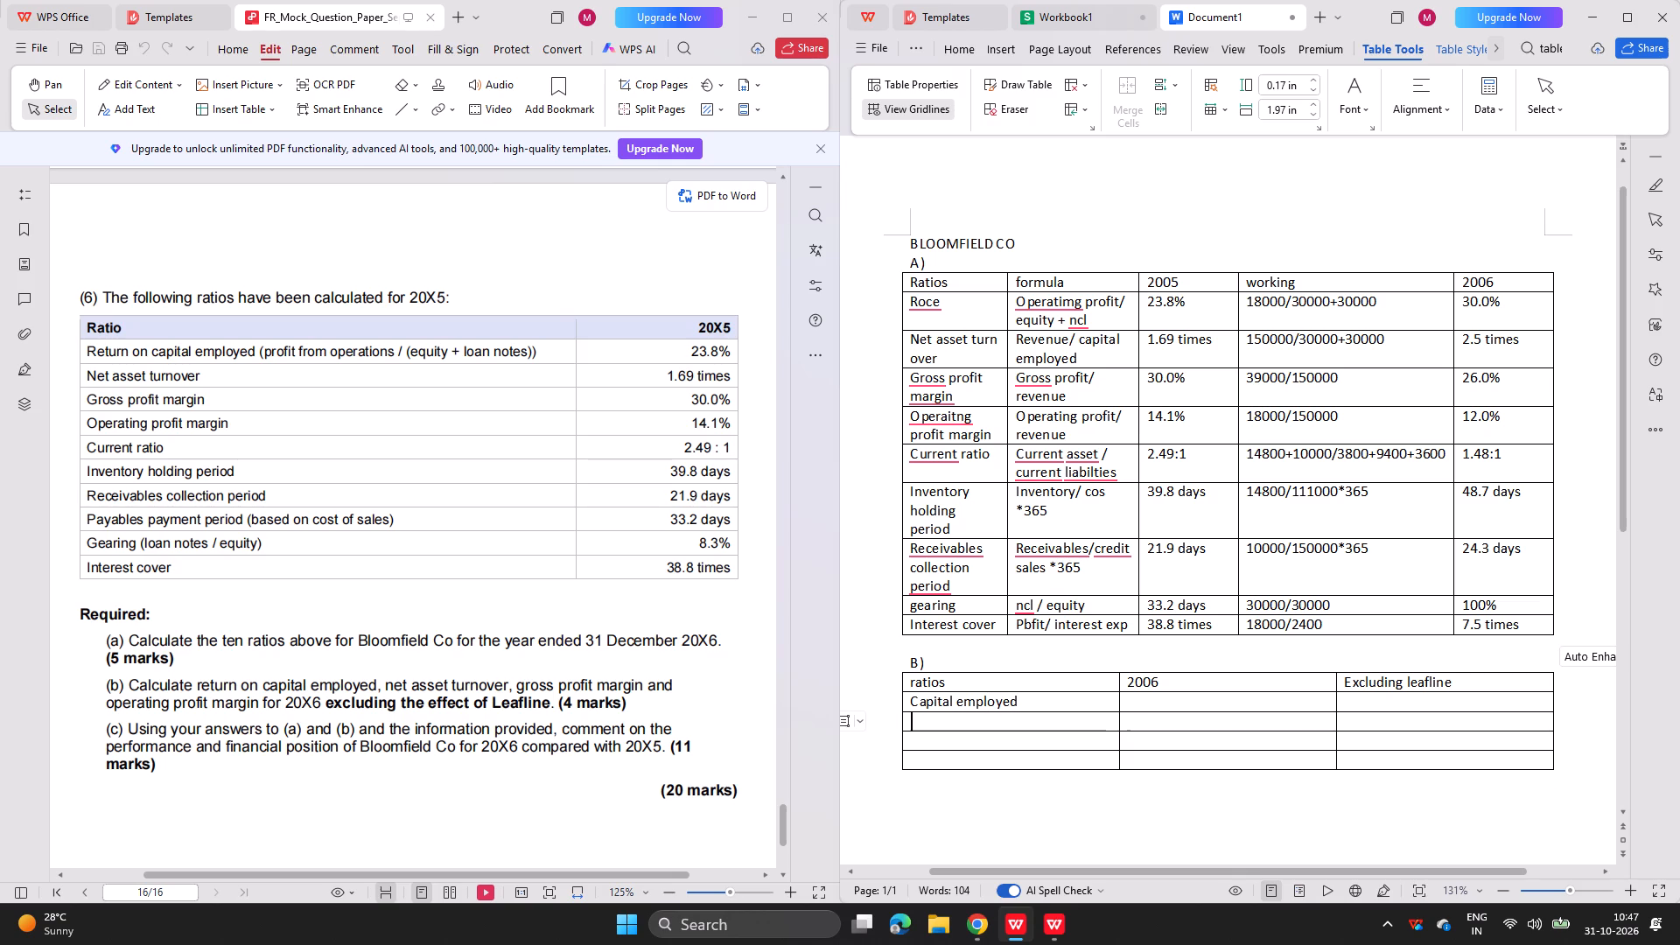
type("gross profit margin")
key("Down")
Move the Gross profit margin label one row down, leaving an empty row beneath Capital employed.
left_click(913, 719)
left_click_drag(913, 719, 1025, 718)
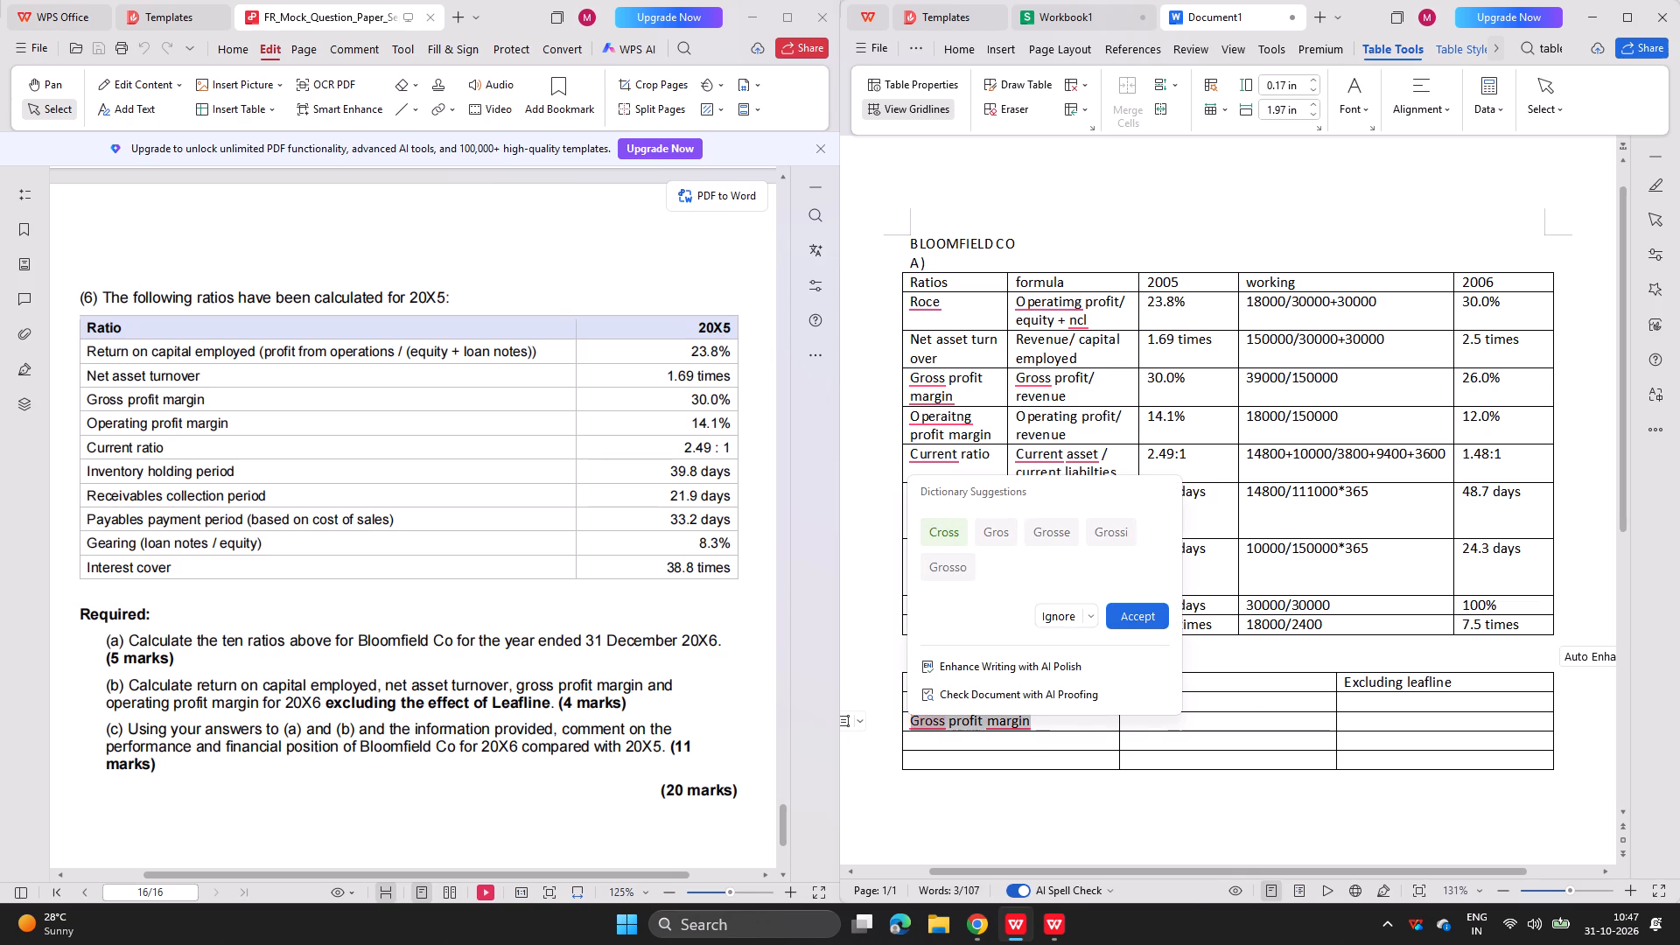
left_click_drag(1025, 718, 1025, 718)
key("ctrl+x")
left_click(924, 733)
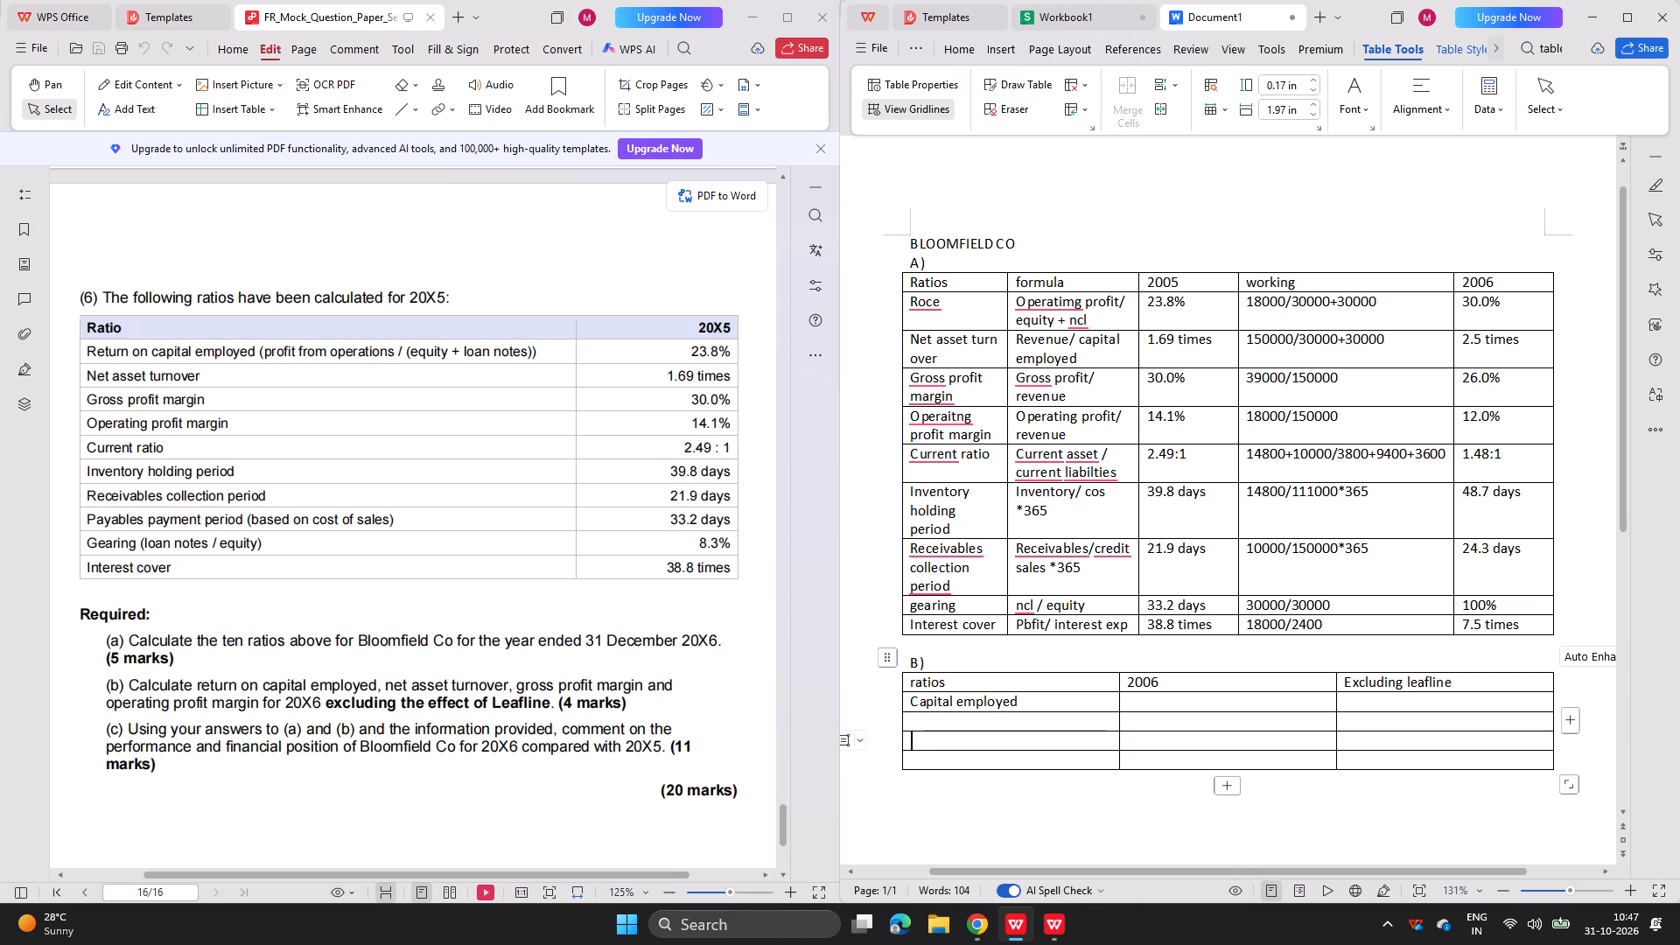
key("ctrl+v")
key("ctrl+space")
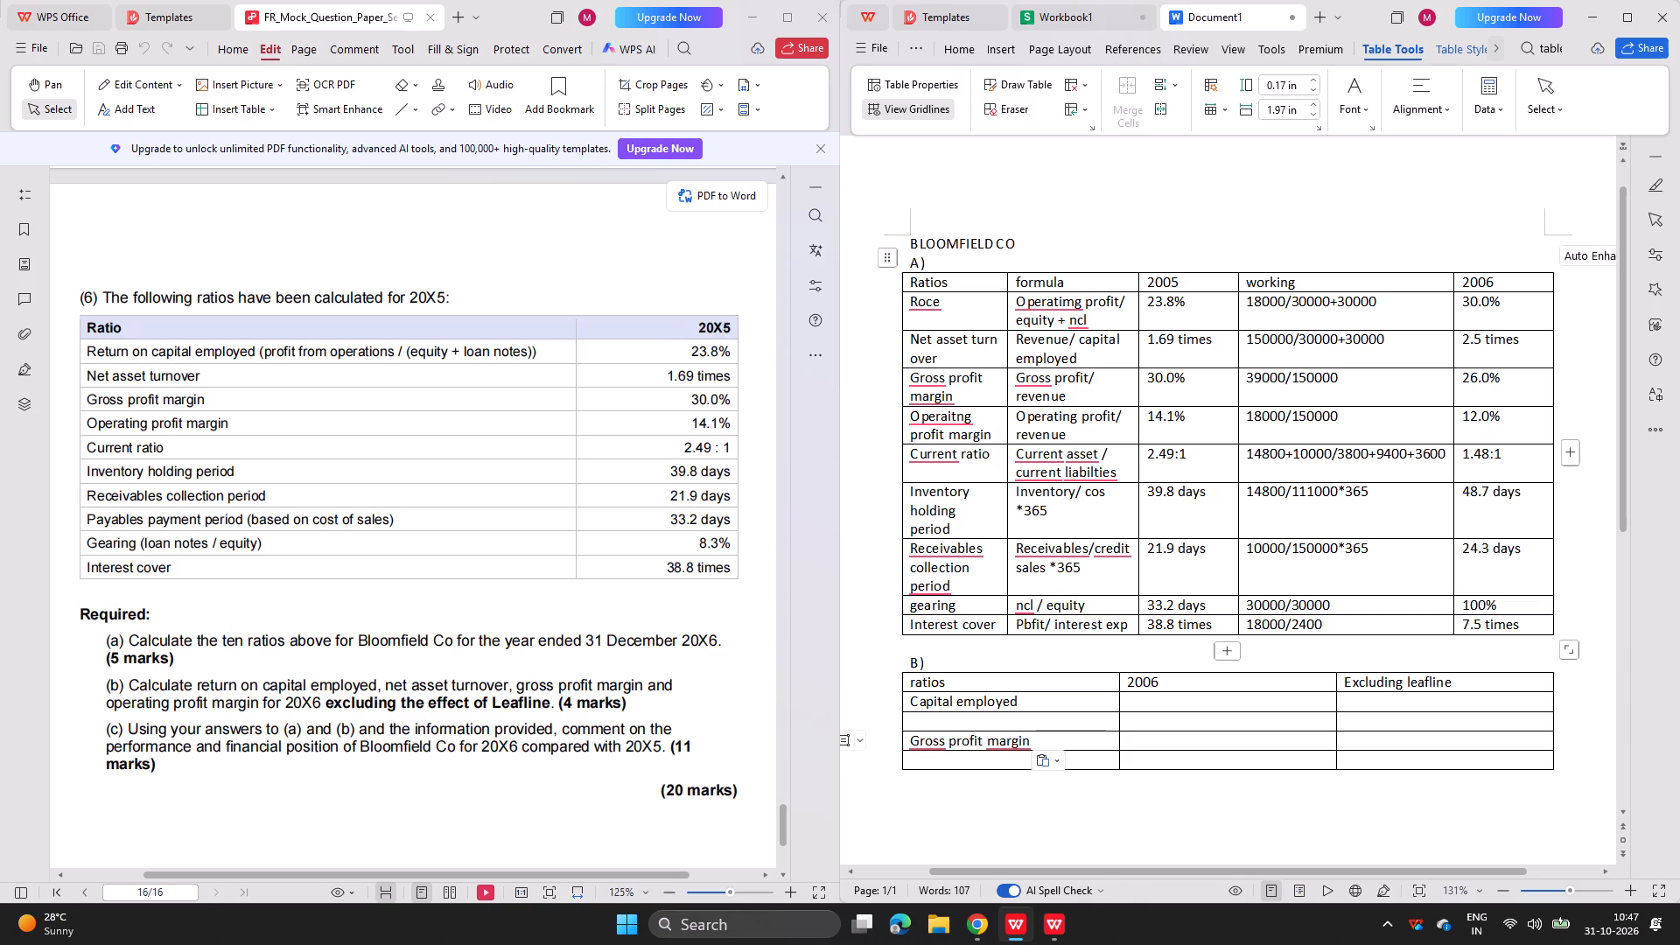
Copy the operating profit margin label from the part (a) table into the last row of the part B table.
left_click_drag(913, 416, 993, 431)
key("ctrl+c")
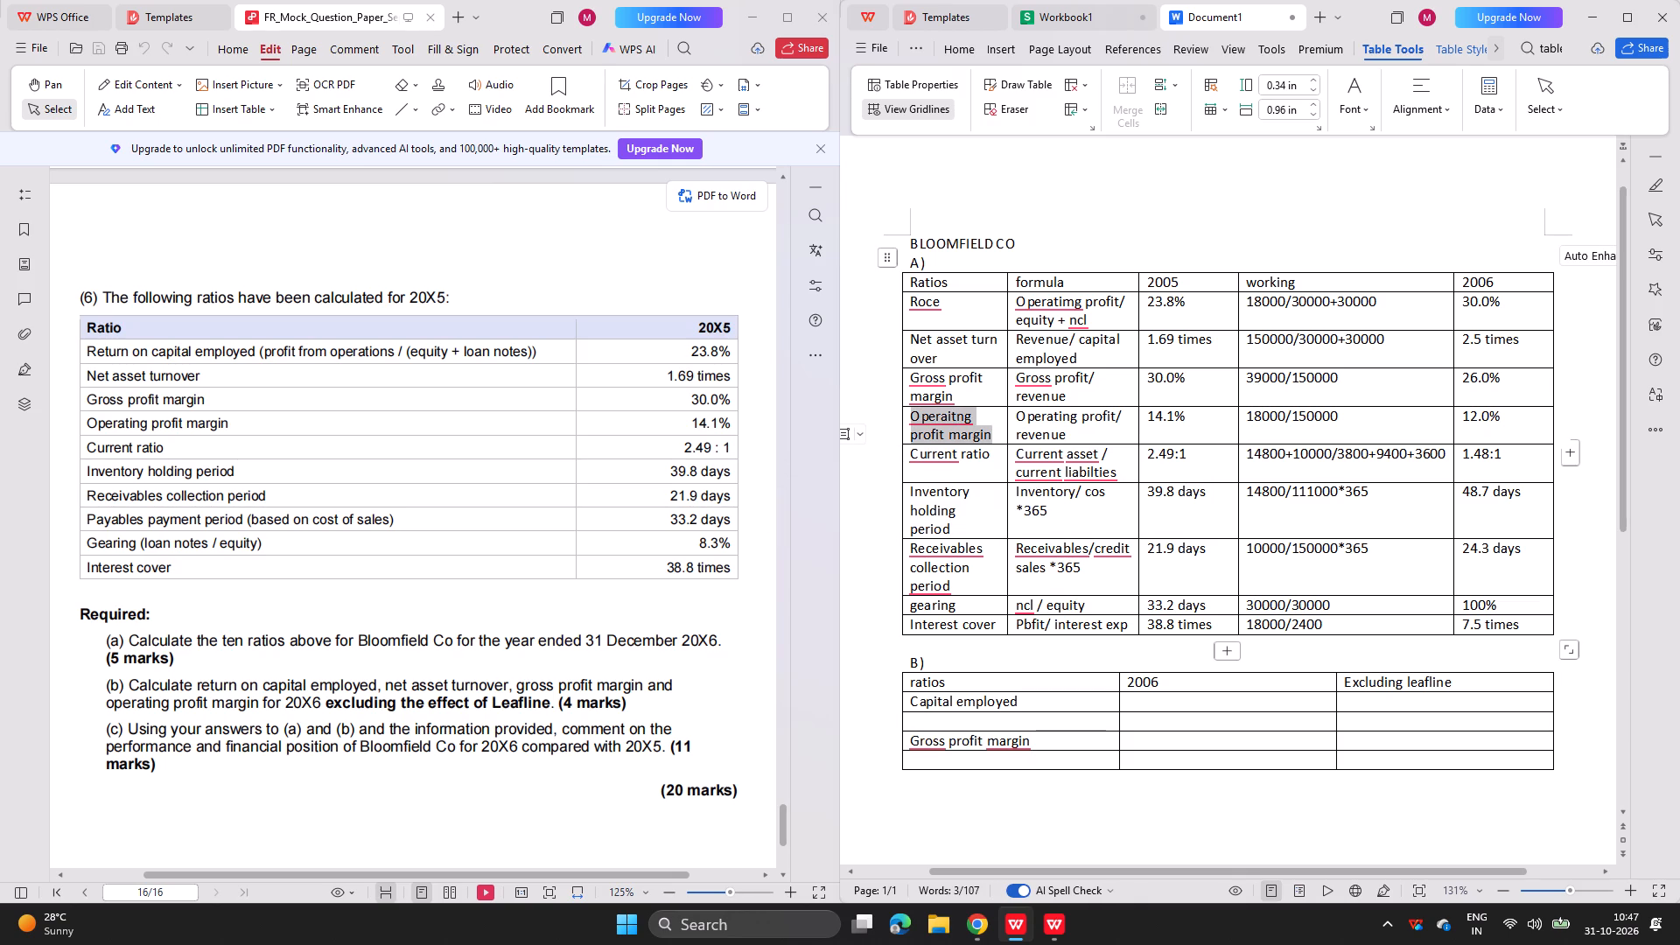
left_click(935, 758)
key("ctrl+v")
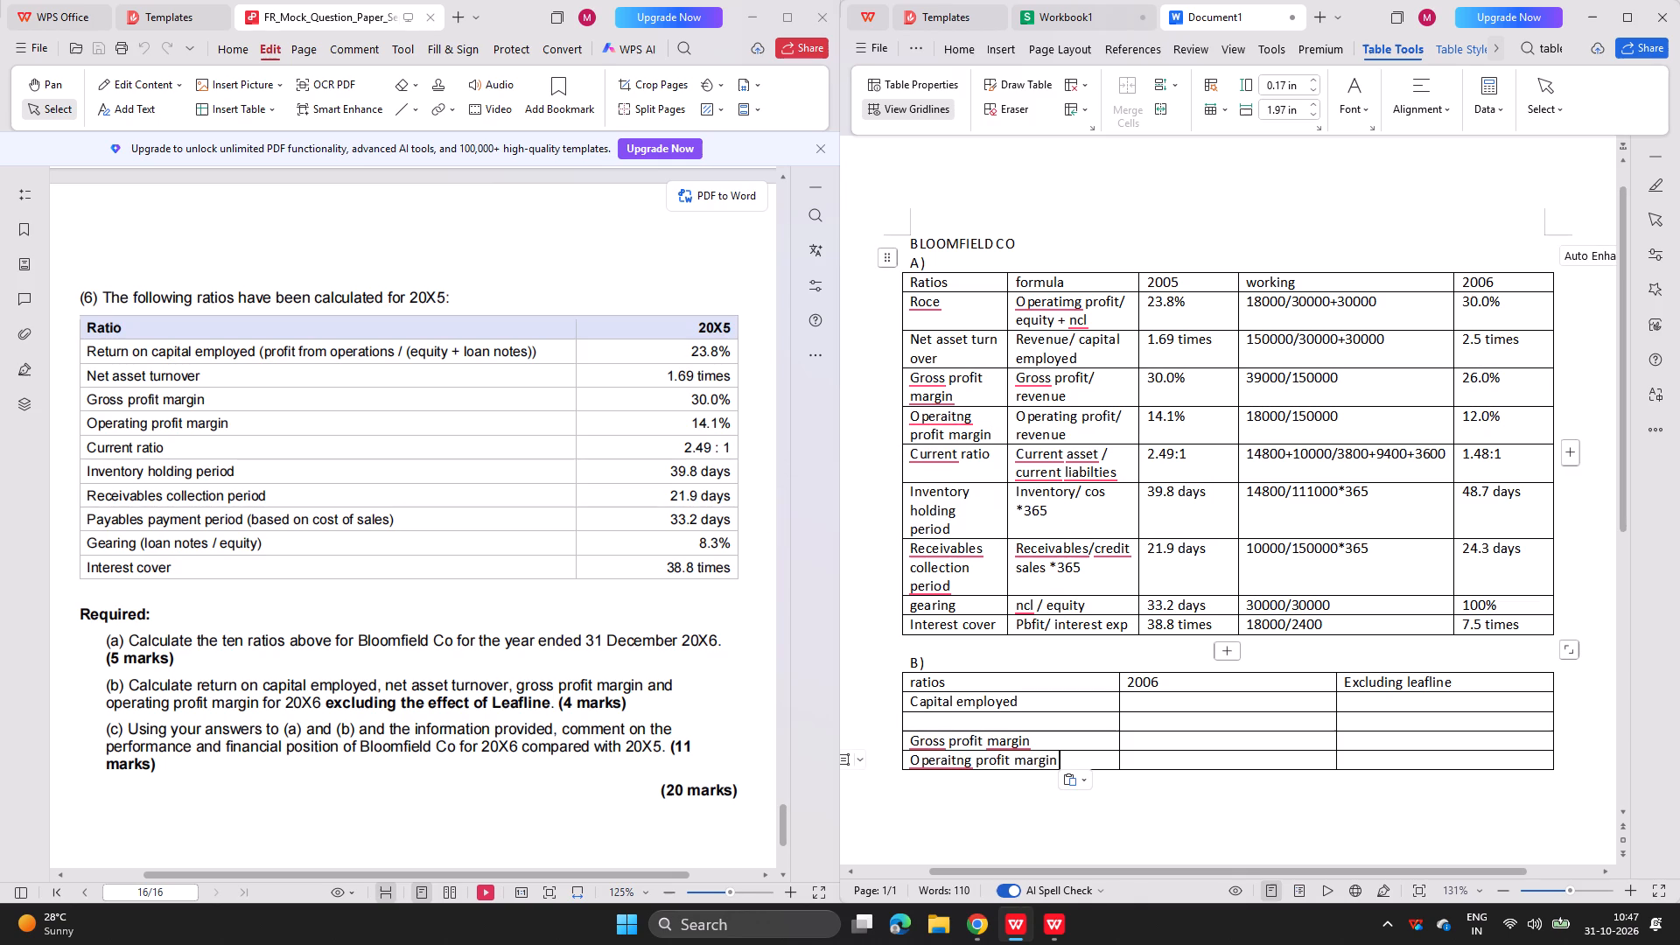
Copy the net asset turn over label from the part (a) table into the empty row beneath Capital employed in the part B table.
left_click_drag(912, 339, 962, 367)
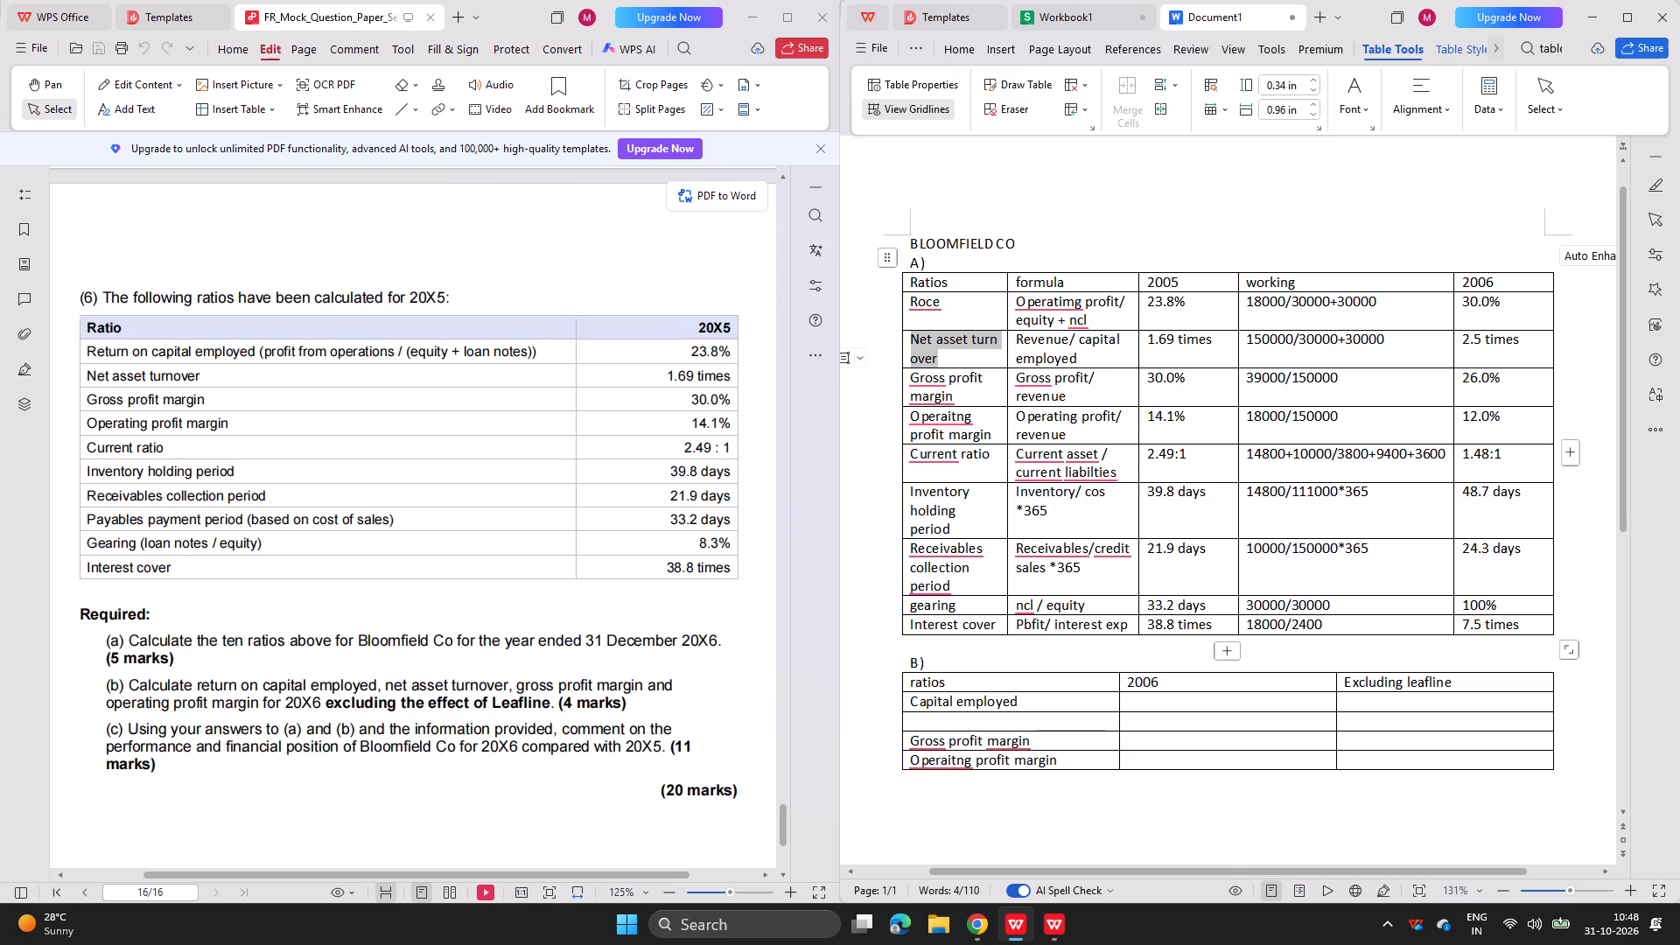
key("ctrl+c")
left_click(925, 711)
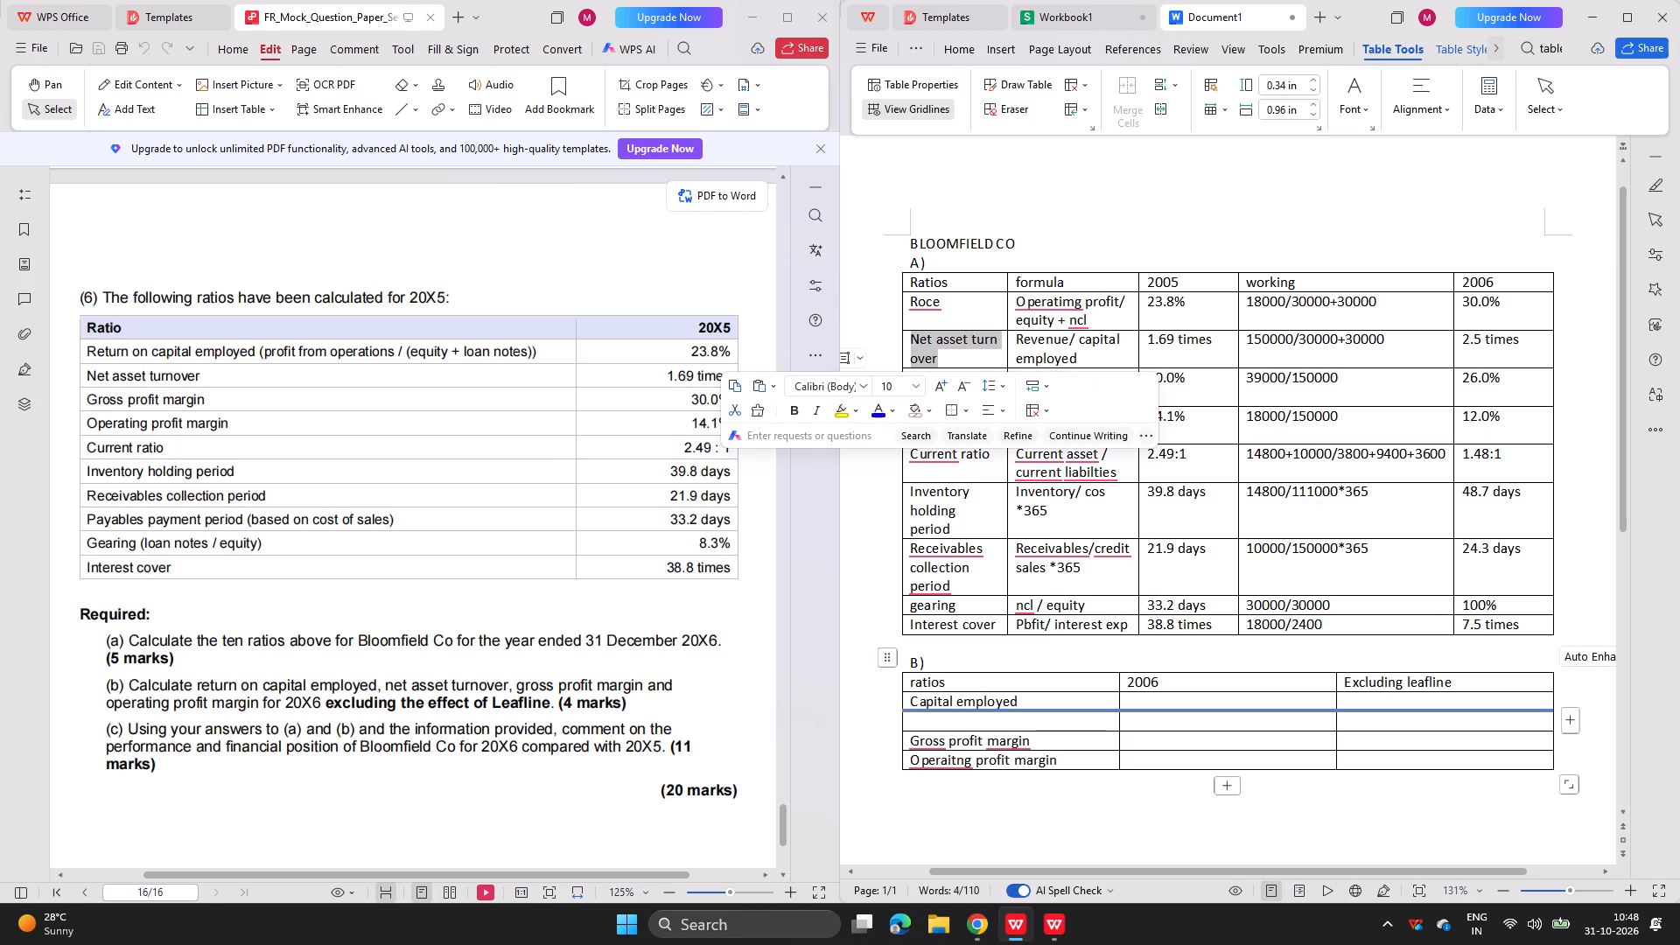
left_click(925, 716)
key("ctrl+v")
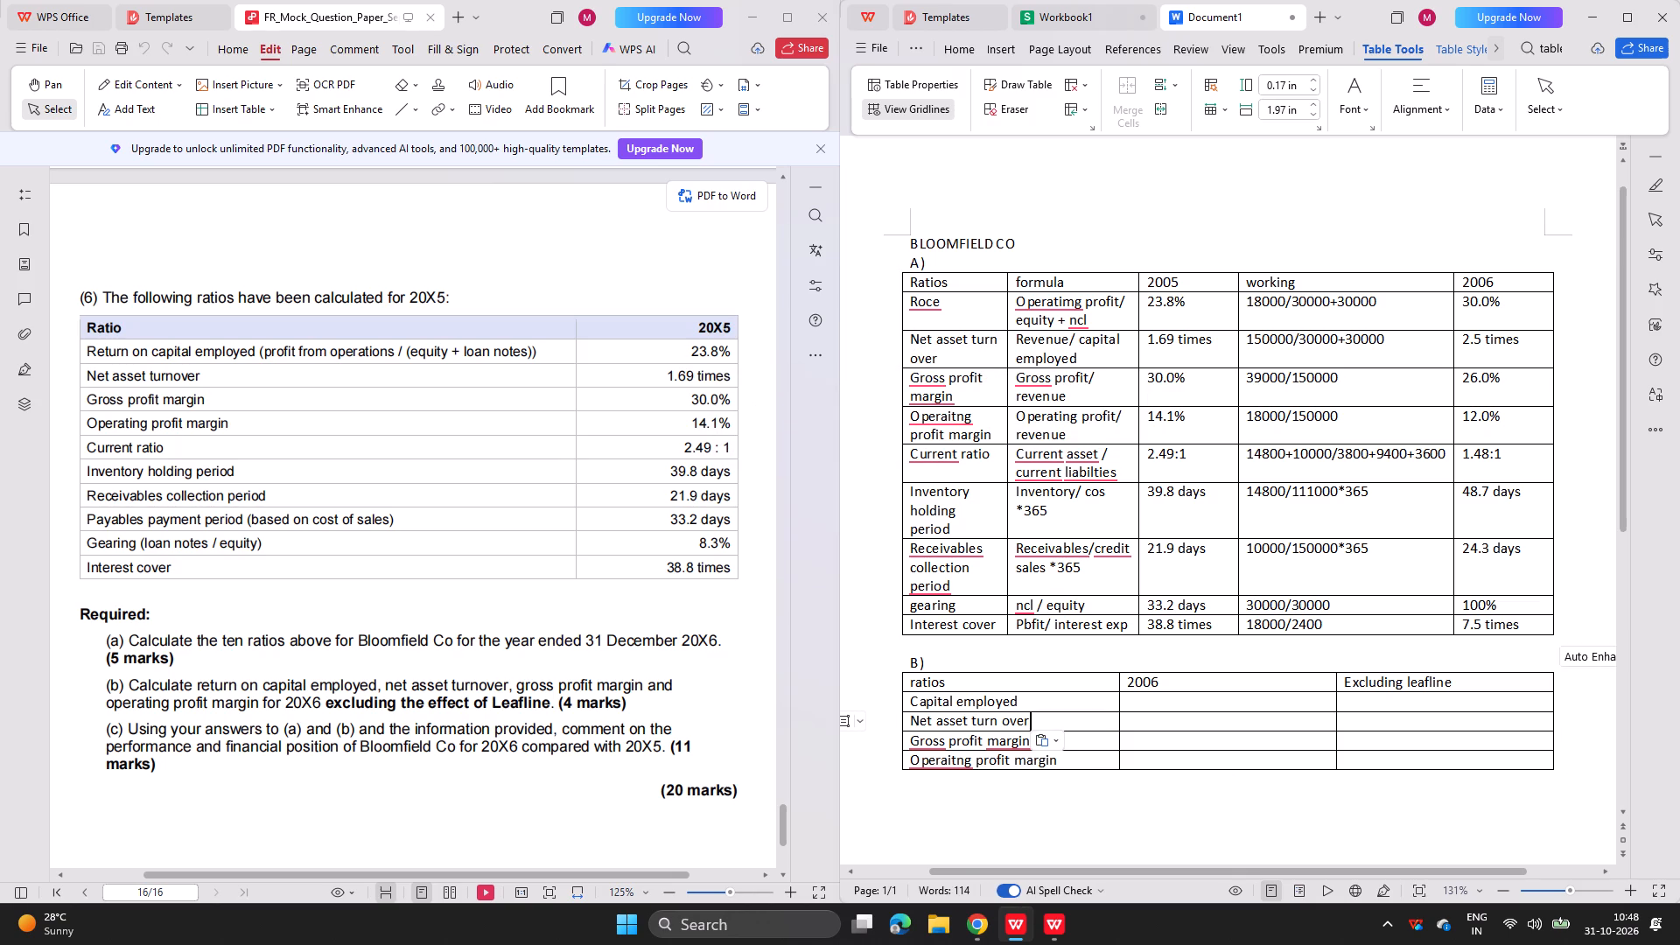
Examine the 20X6 statement of financial position and the Leafline notes in the question paper for the Capital employed row.
left_click(1189, 707)
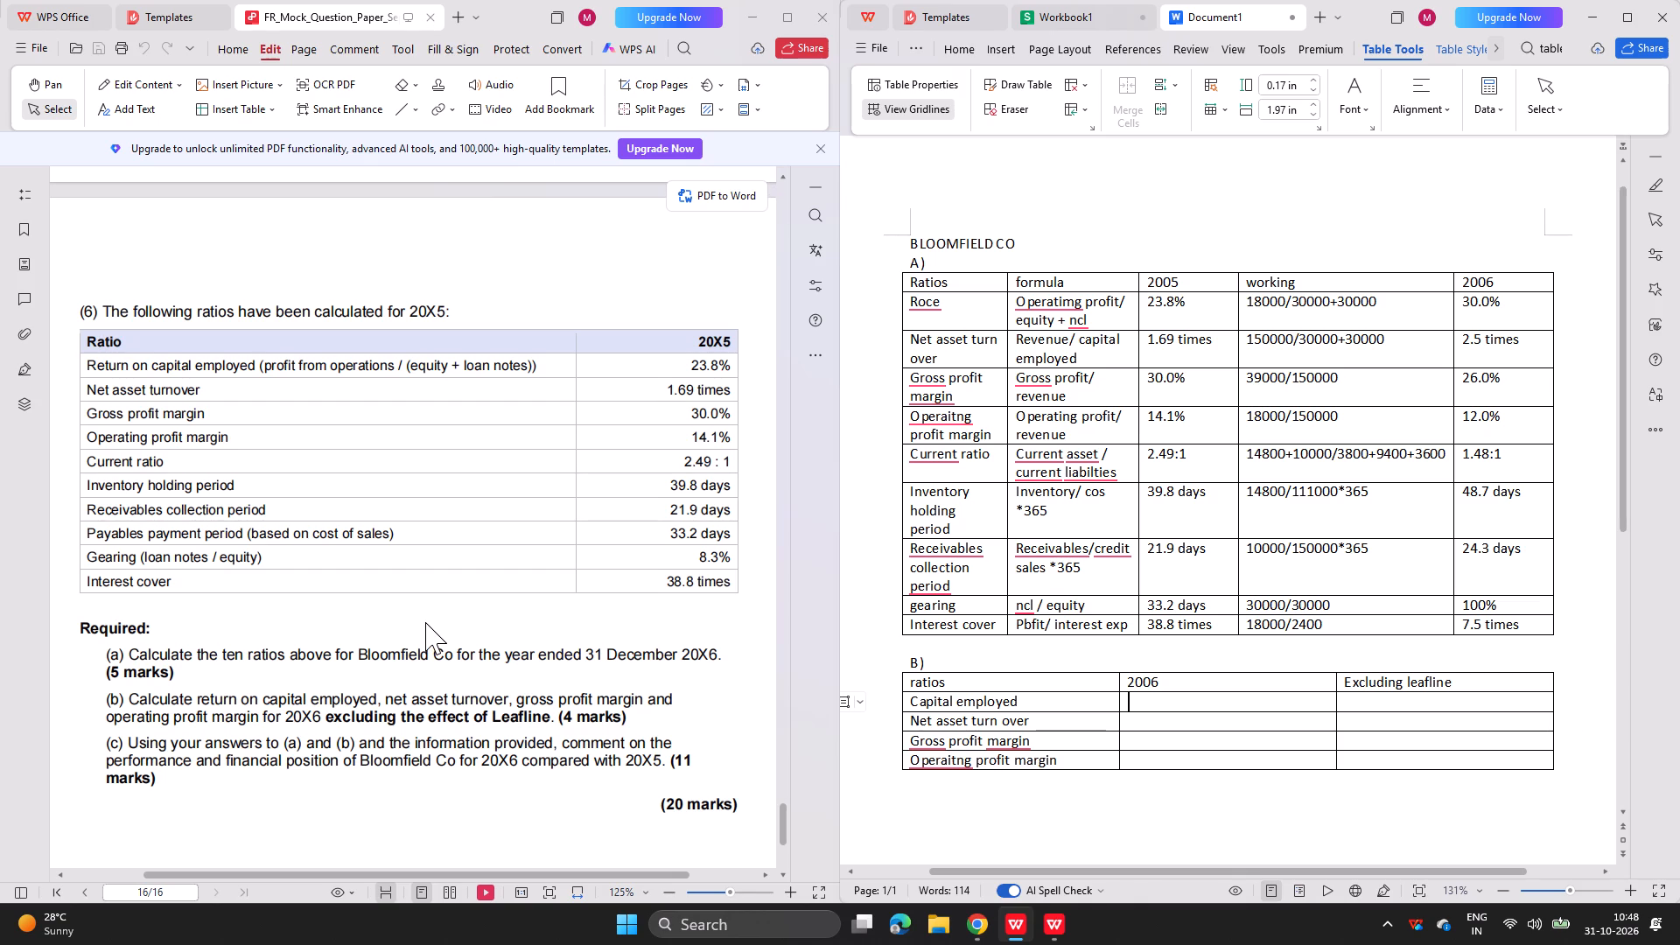
scroll(425, 622, "up", 1)
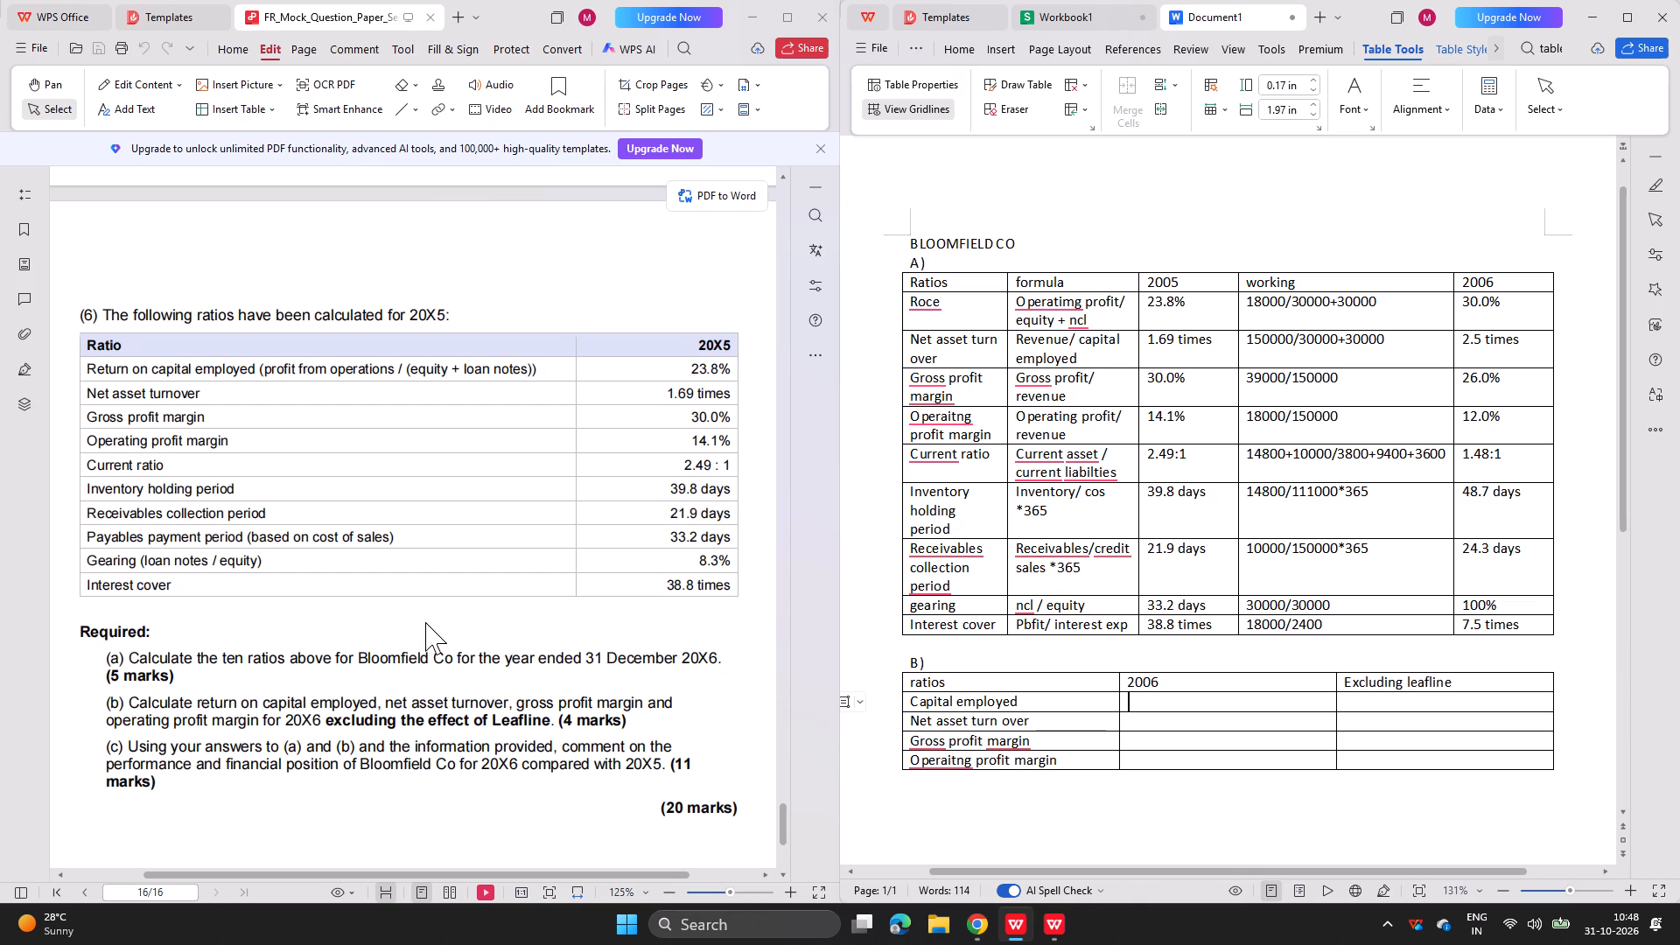
scroll(425, 622, "up", 2)
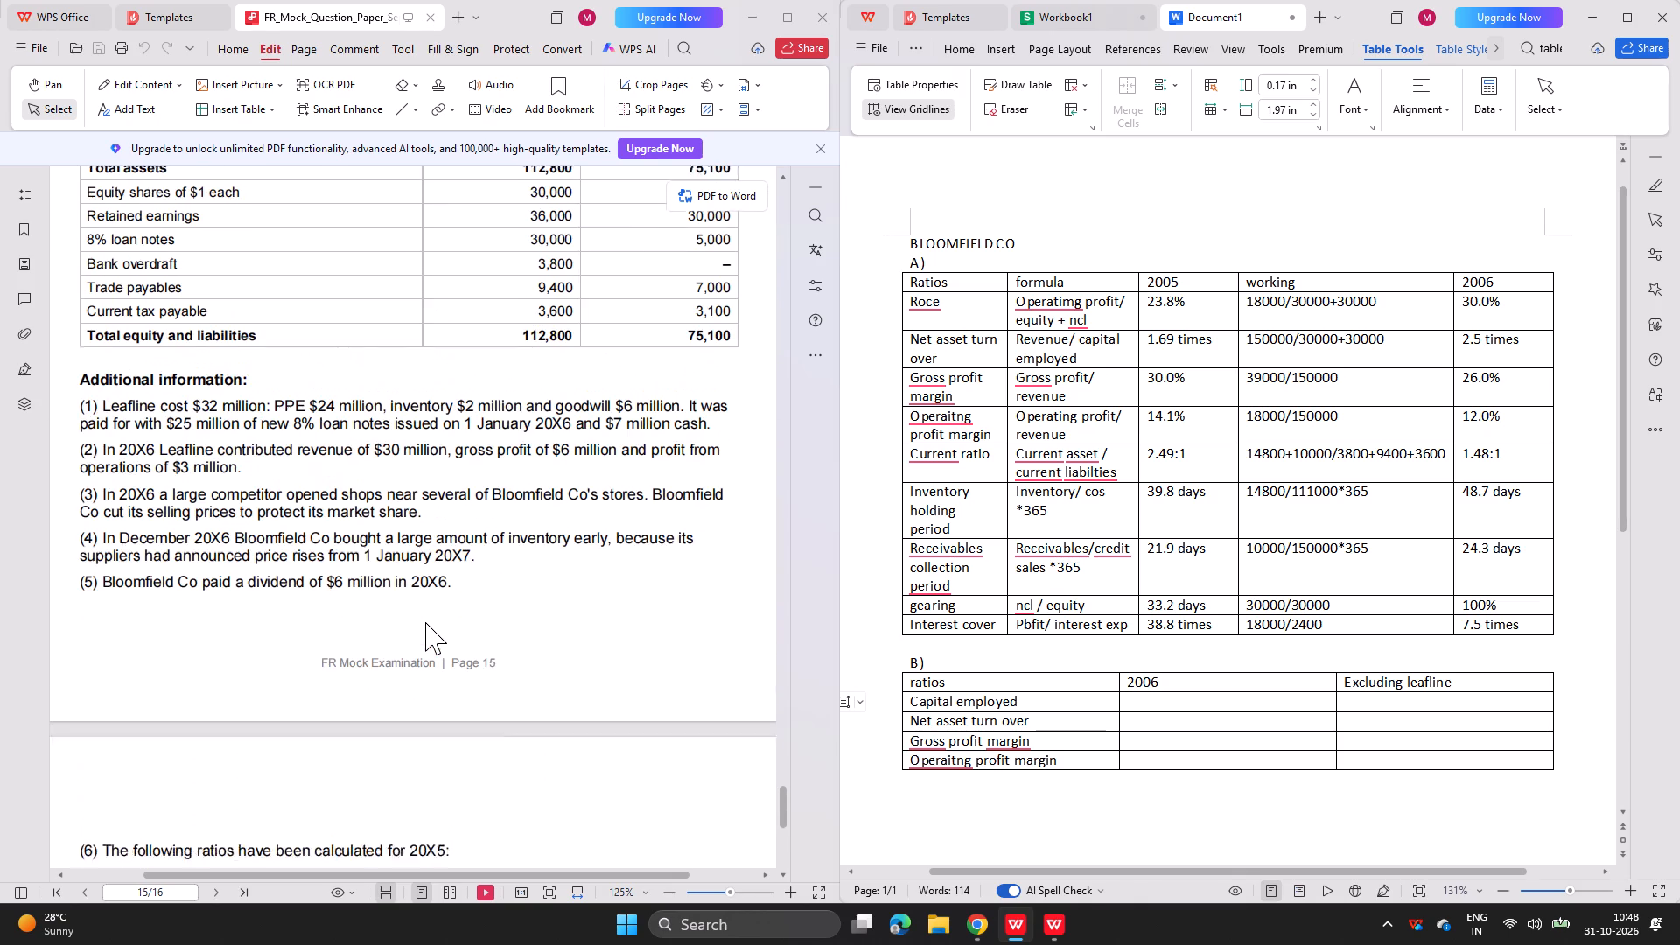
scroll(425, 622, "up", 2)
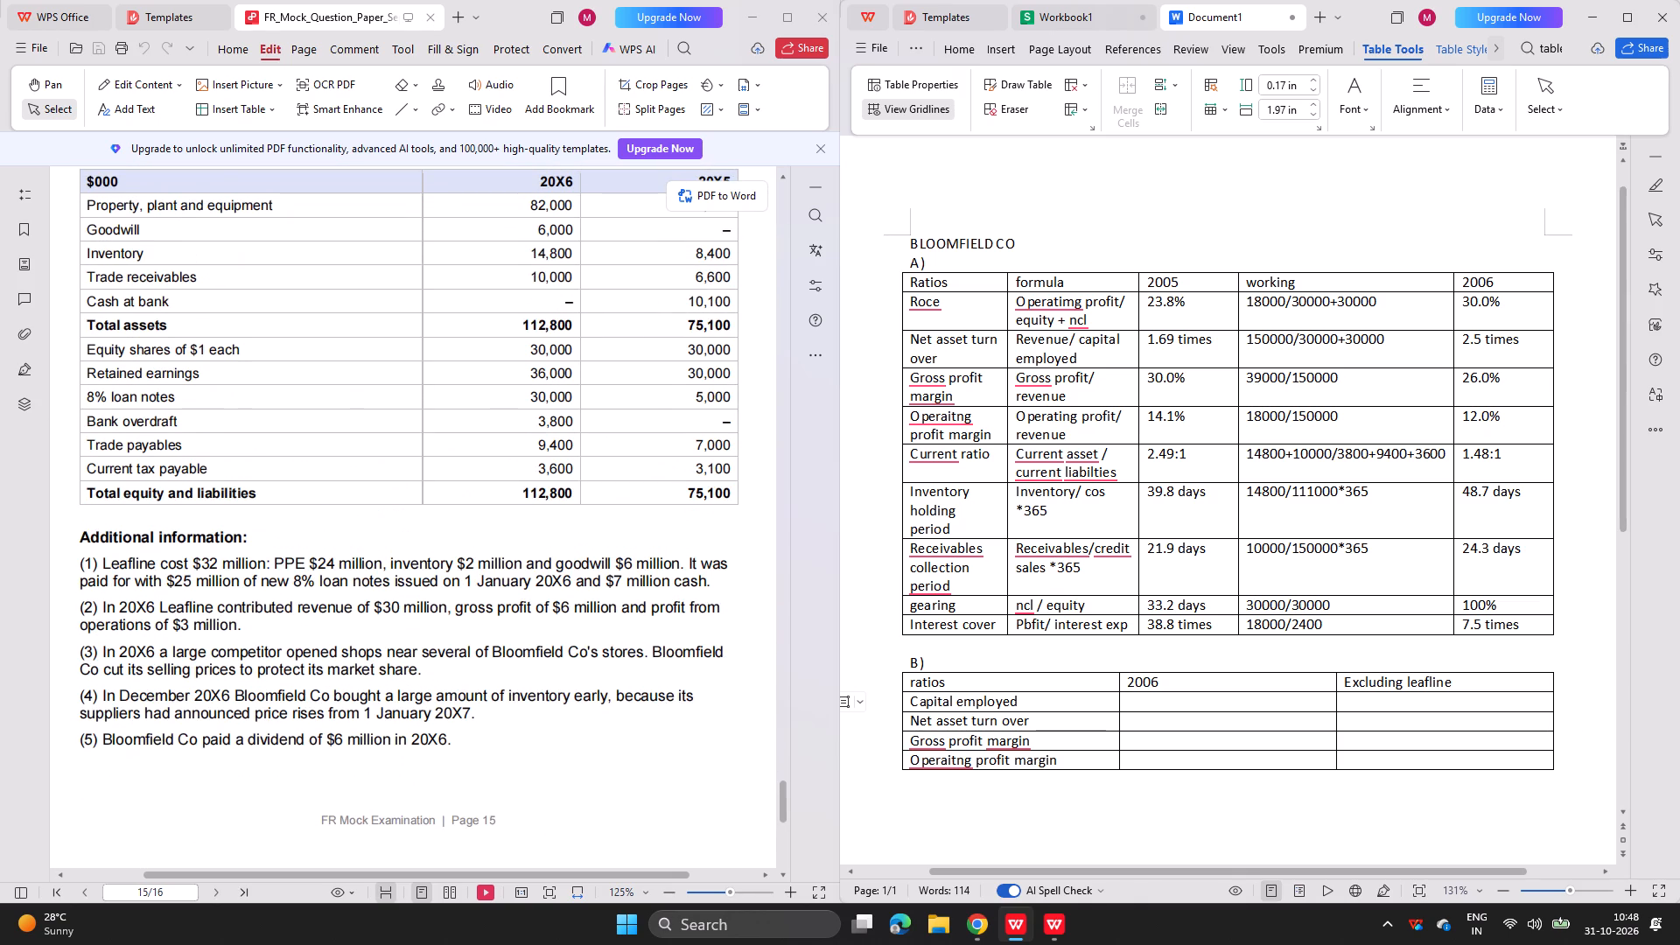
scroll(375, 588, "up", 1)
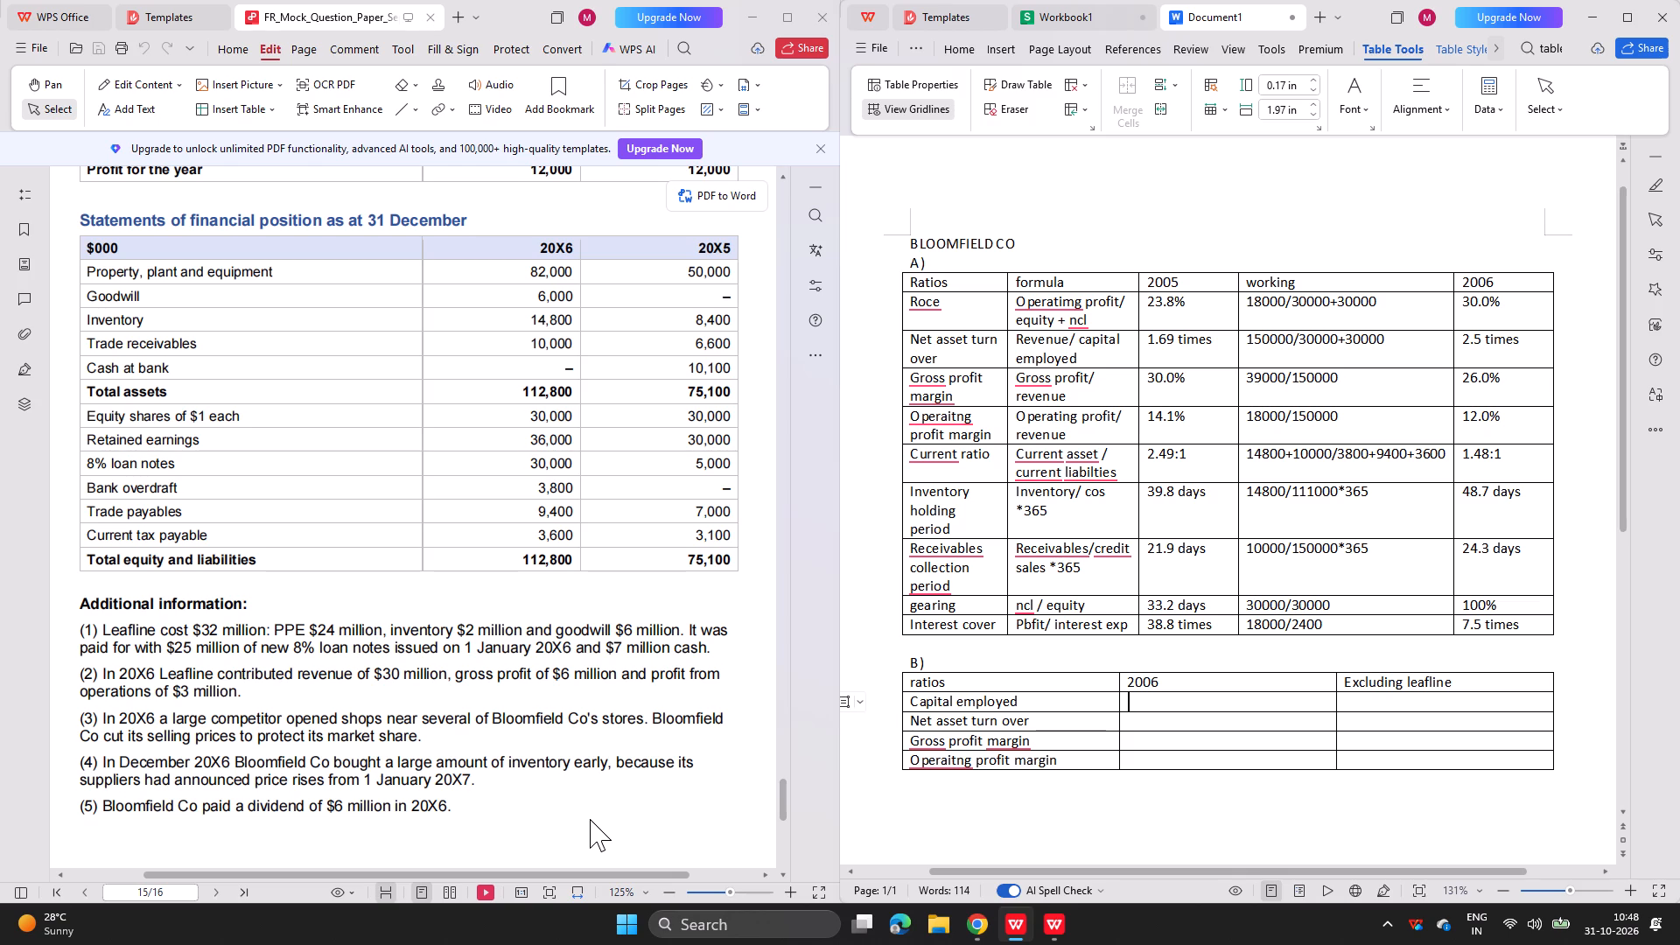
scroll(387, 771, "down", 1)
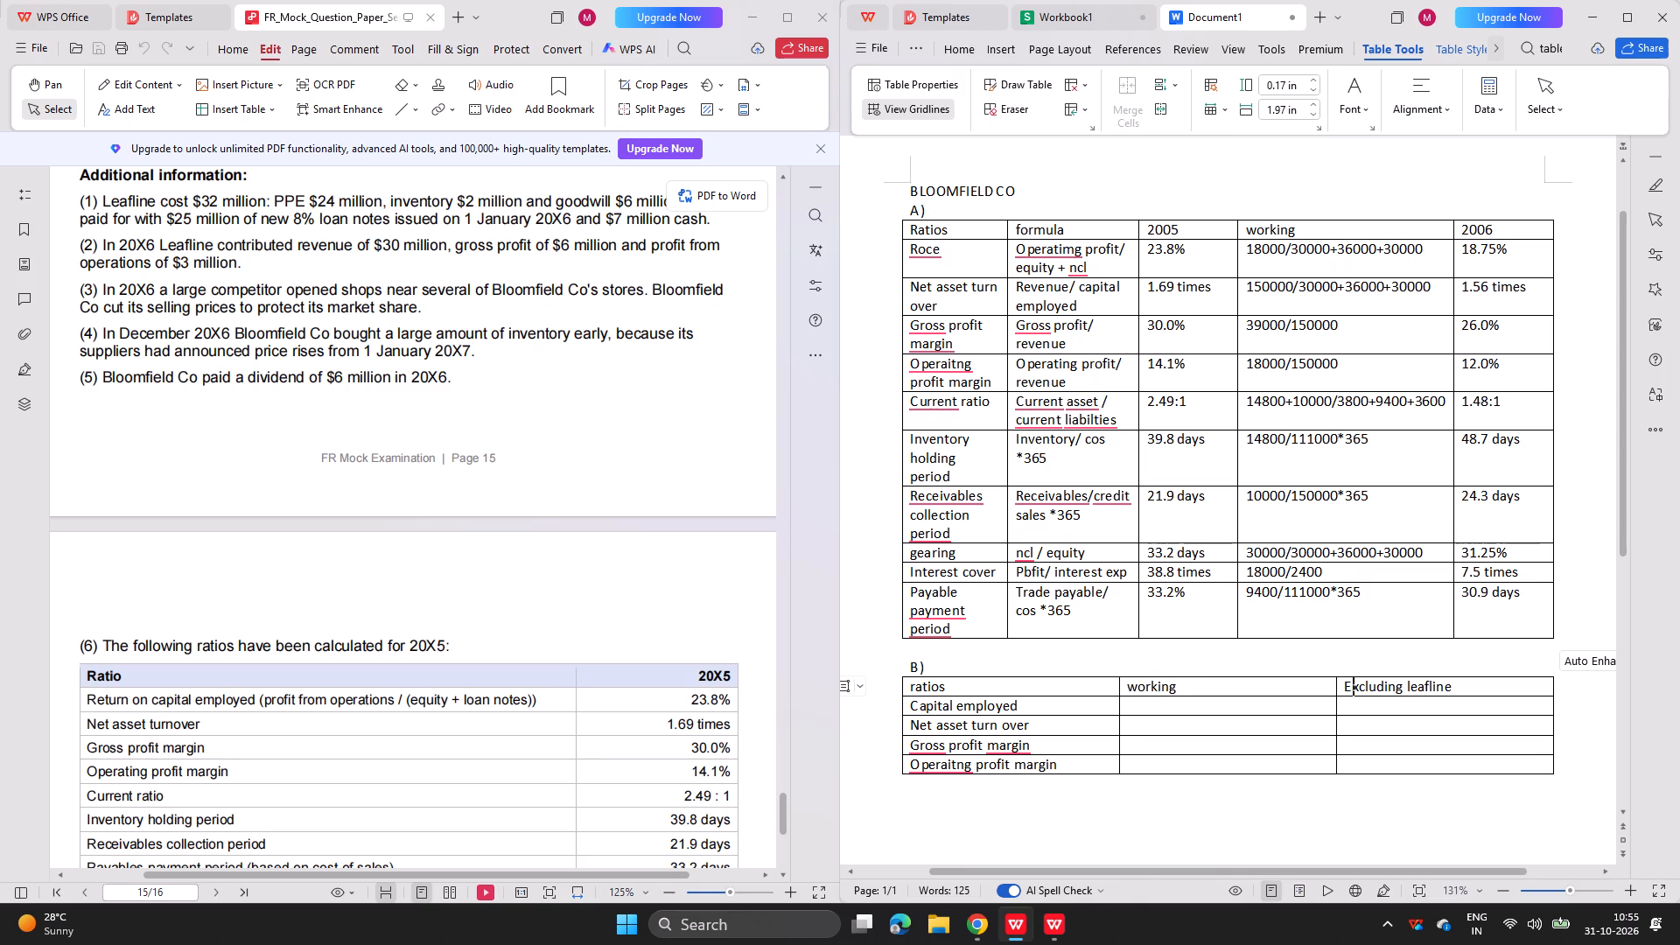
key("Right")
key("Right")
key("Right")
key("Right")
key("Right")
key("Right")
key("Right")
key("Right")
key("Right")
key("BackSpace")
key("BackSpace")
key("BackSpace")
key("BackSpace")
key("BackSpace")
key("BackSpace")
key("BackSpace")
key("BackSpace")
key("BackSpace")
key("BackSpace")
key("BackSpace")
key("BackSpace")
key("BackSpace")
key("BackSpace")
key("BackSpace")
key("BackSpace")
key("BackSpace")
key("BackSpace")
key("BackSpace")
key("BackSpace")
key("BackSpace")
type("answer")
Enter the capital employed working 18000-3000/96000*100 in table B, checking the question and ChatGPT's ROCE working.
key("Down")
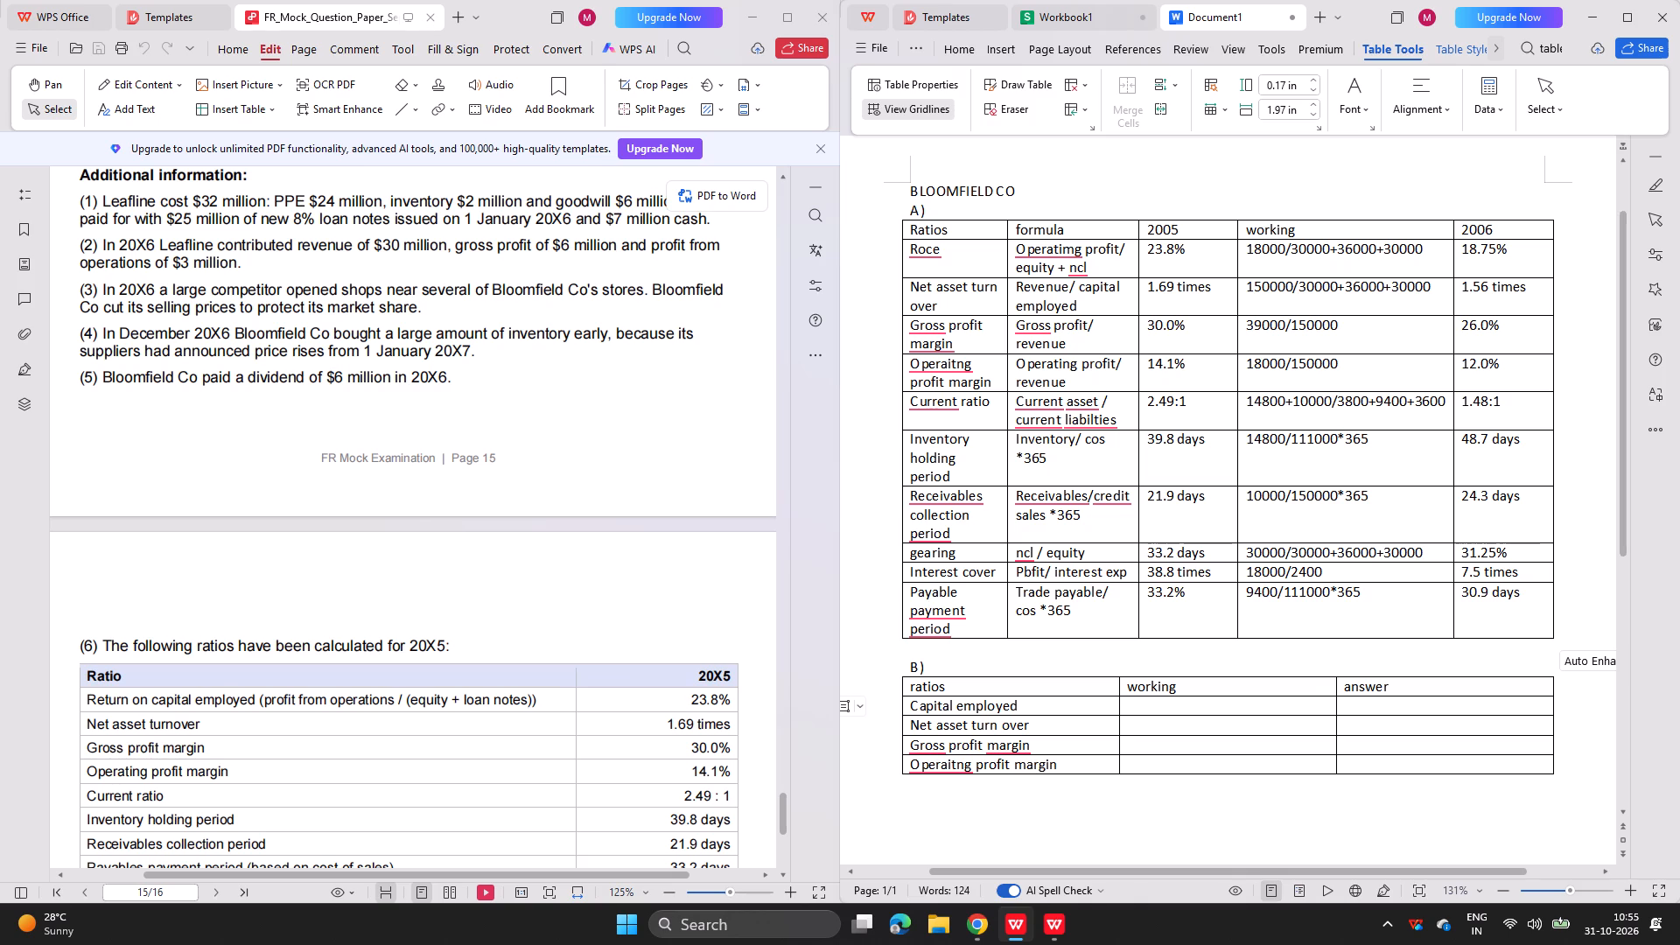
key("Left")
scroll(579, 773, "down", 1)
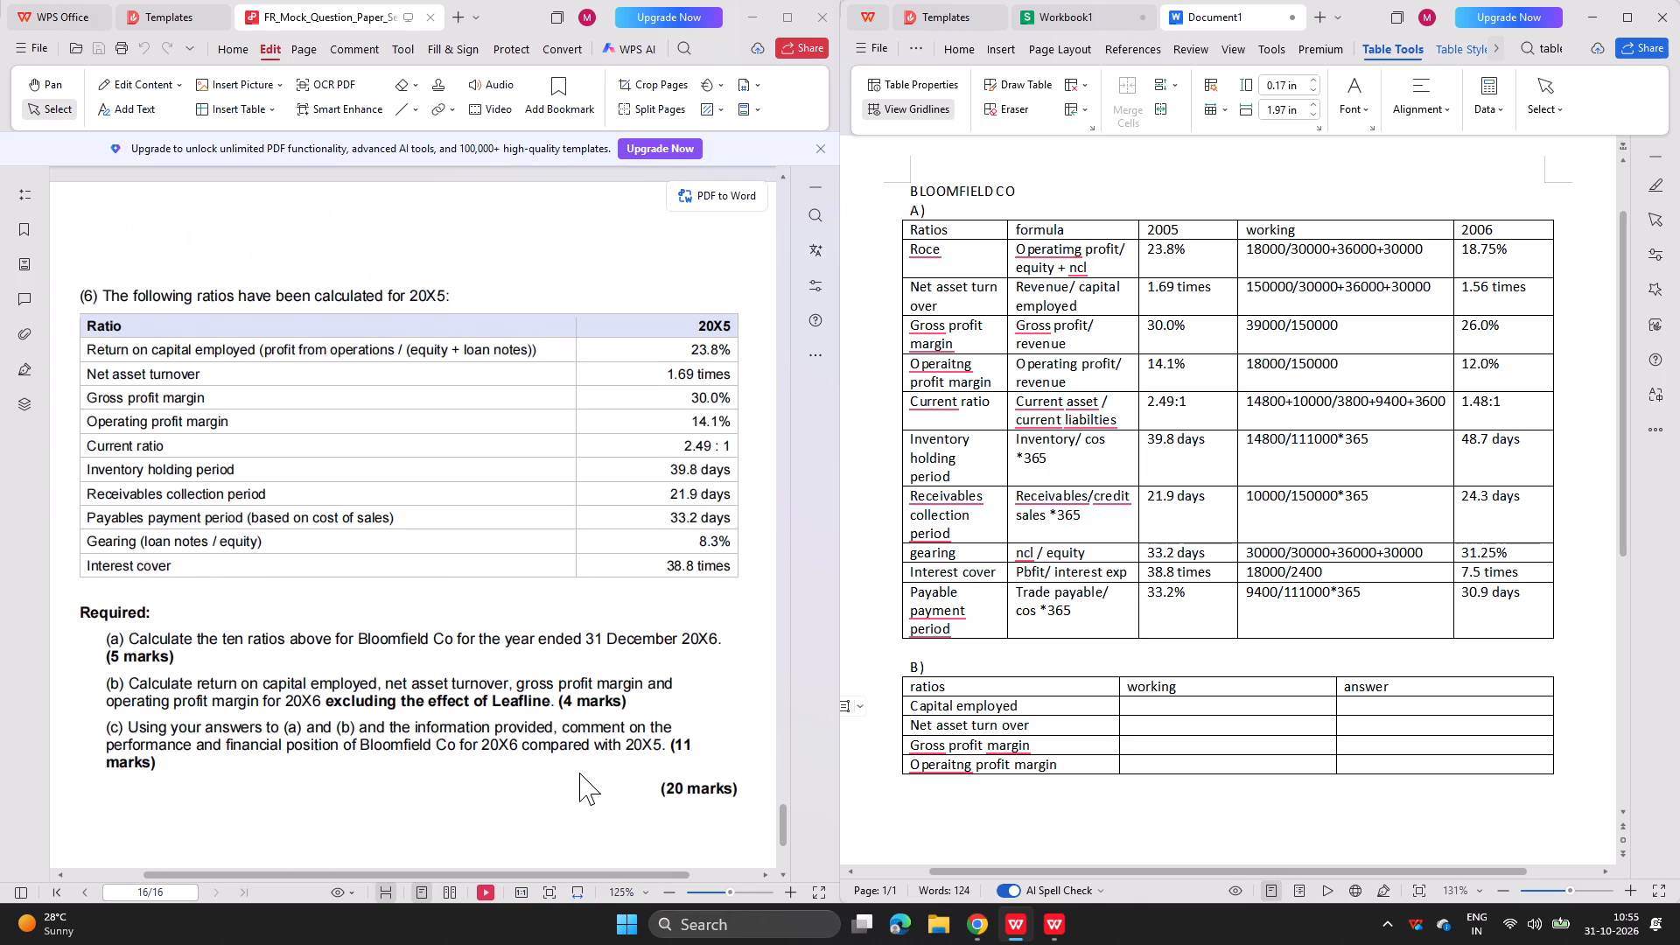
key("alt+Tab")
key("alt+Tab")
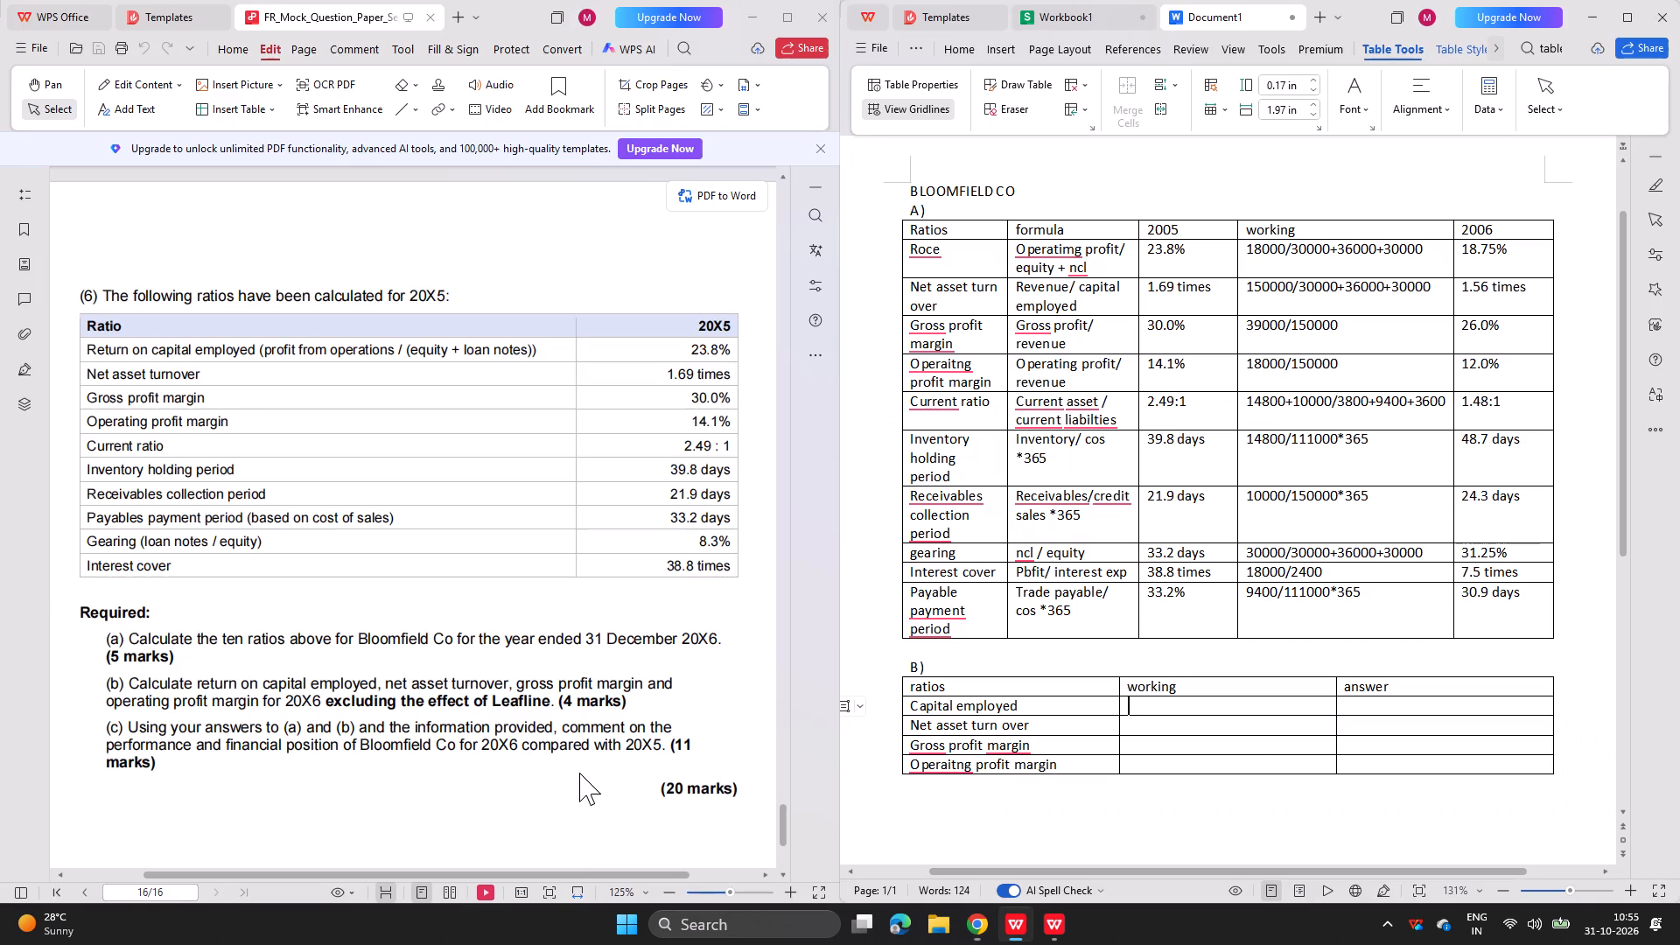
scroll(446, 721, "down", 1)
scroll(446, 721, "up", 3)
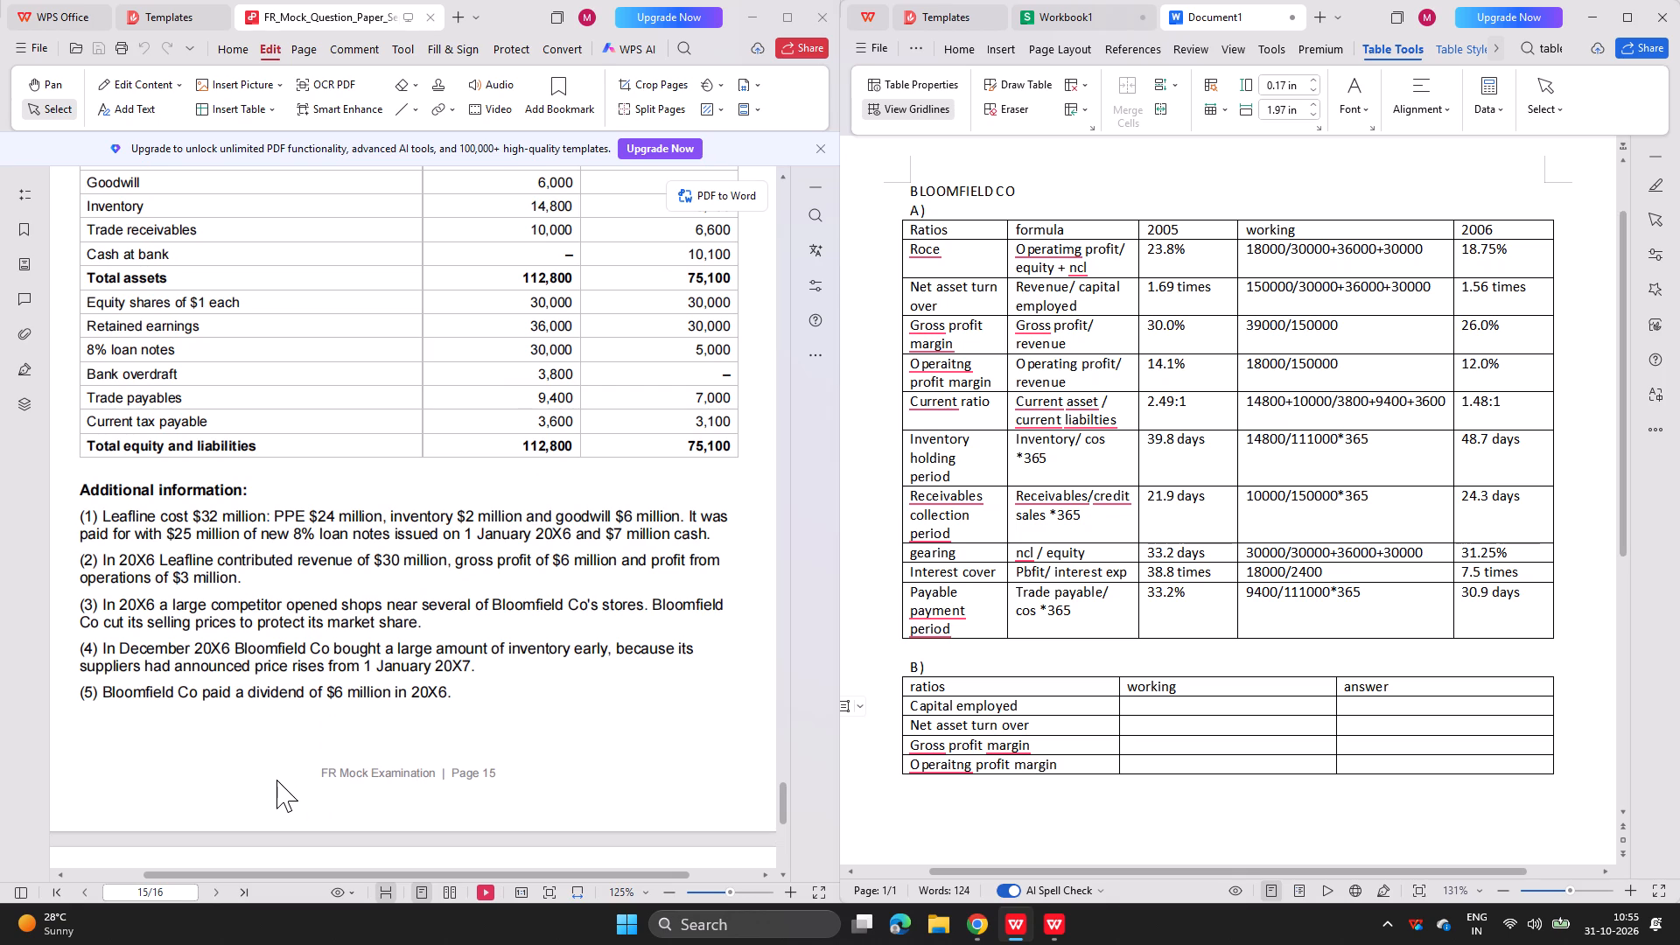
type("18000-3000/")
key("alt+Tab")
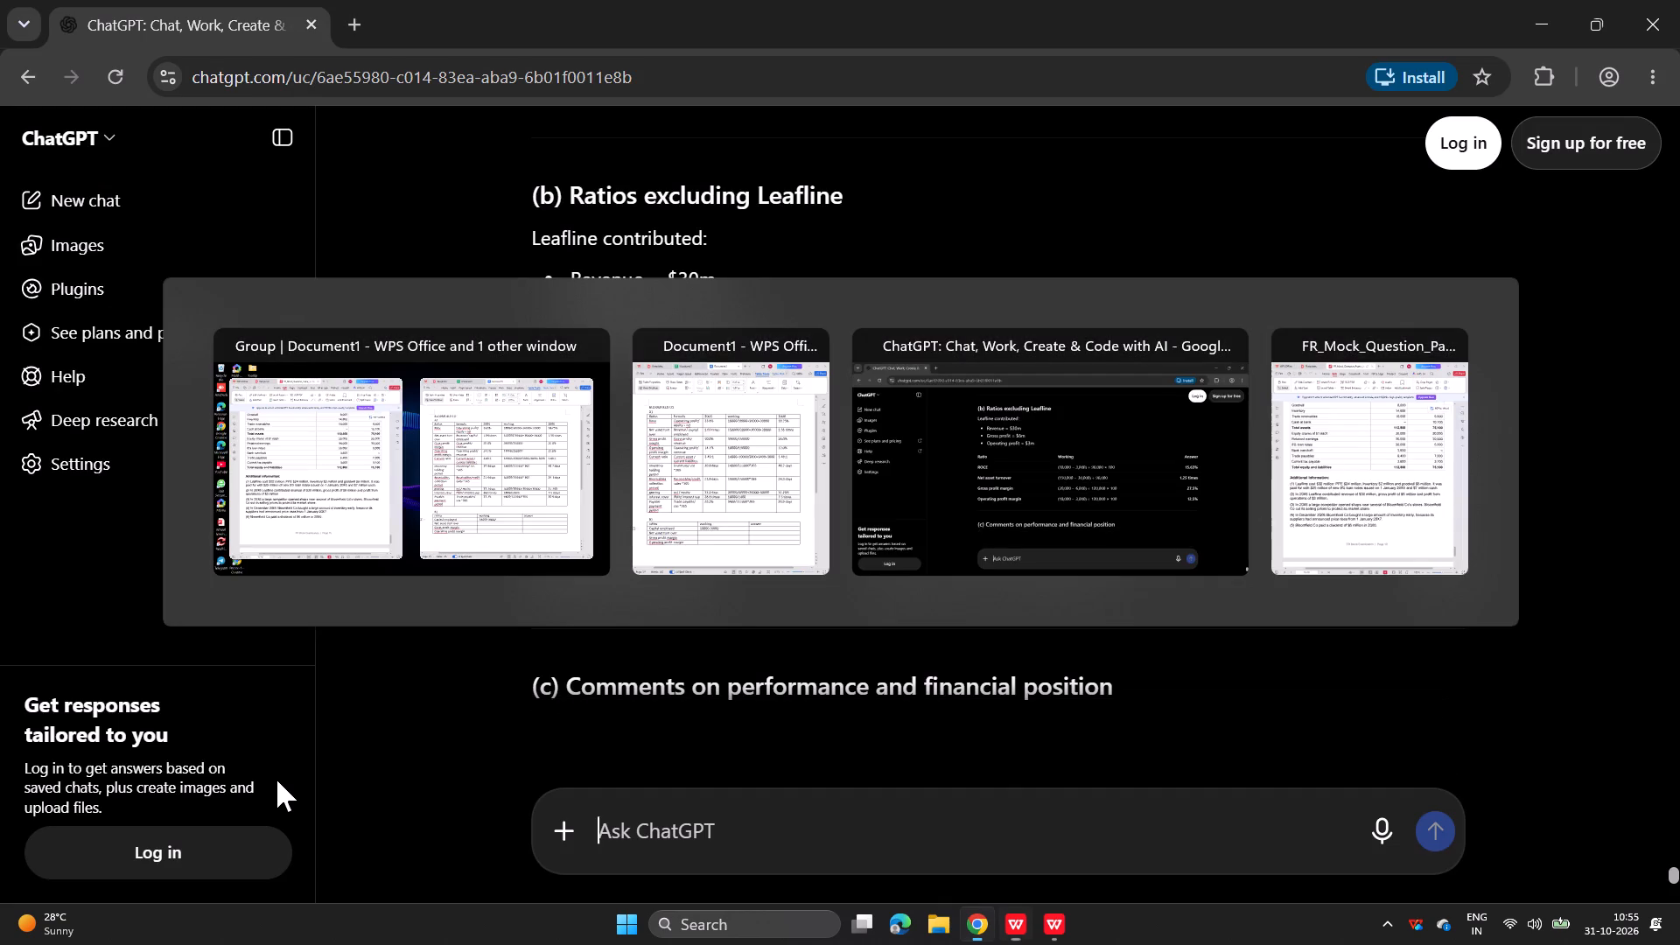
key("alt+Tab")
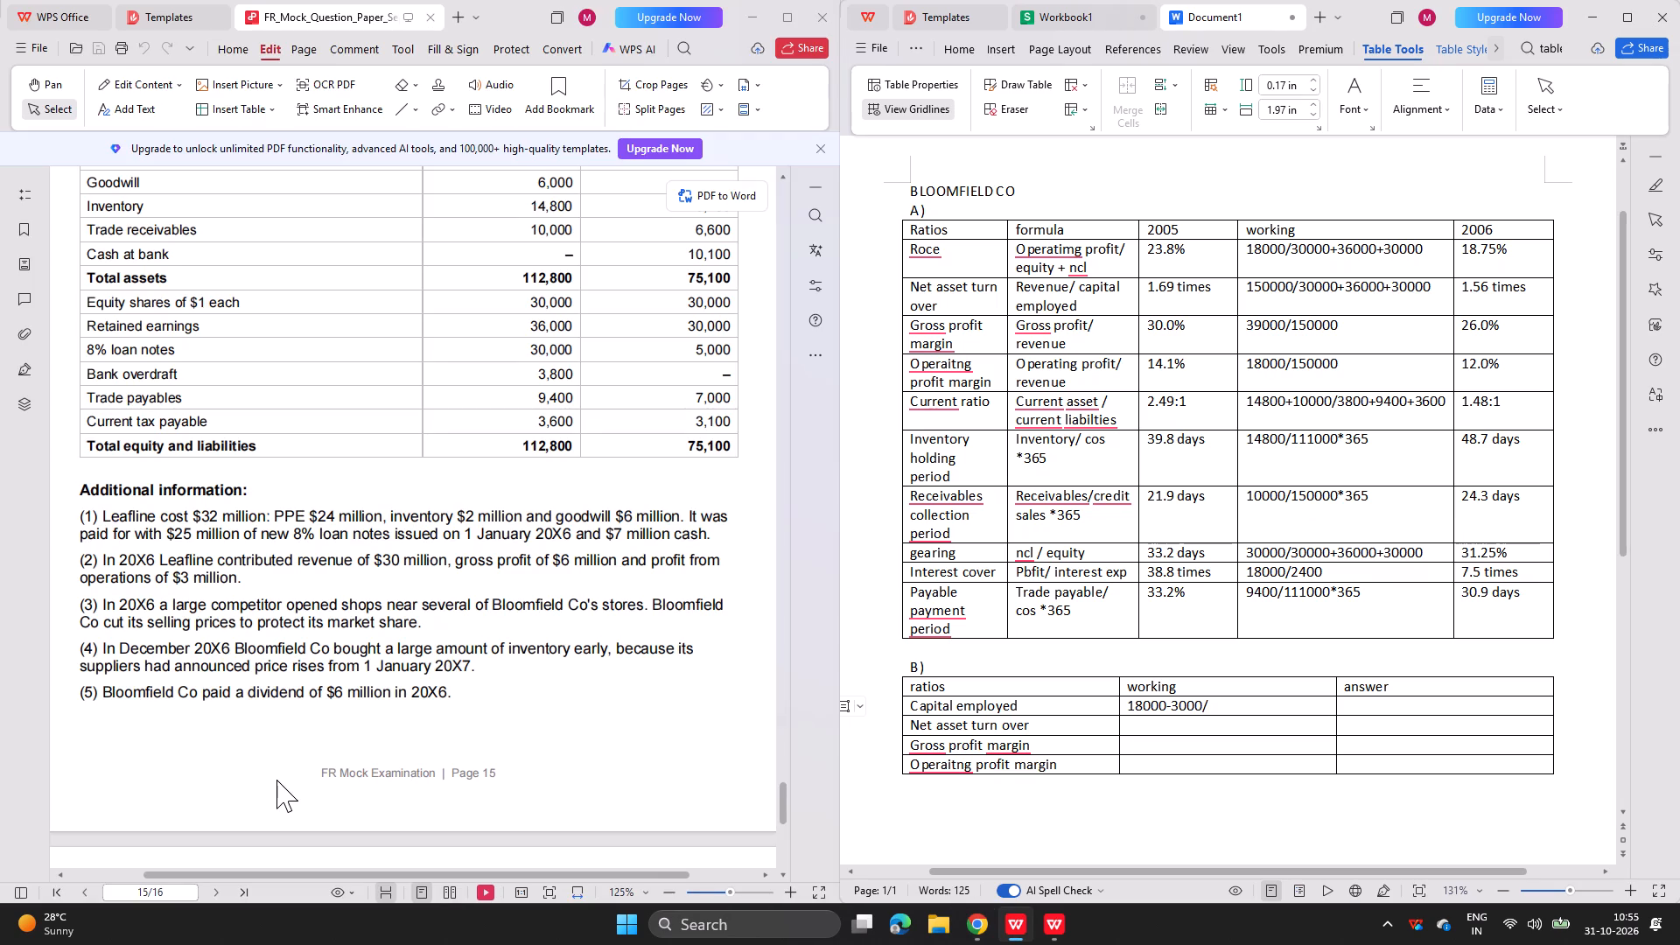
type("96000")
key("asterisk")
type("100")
Look up ChatGPT's ROCE answer excluding Leafline for the capital employed answer cell in table B.
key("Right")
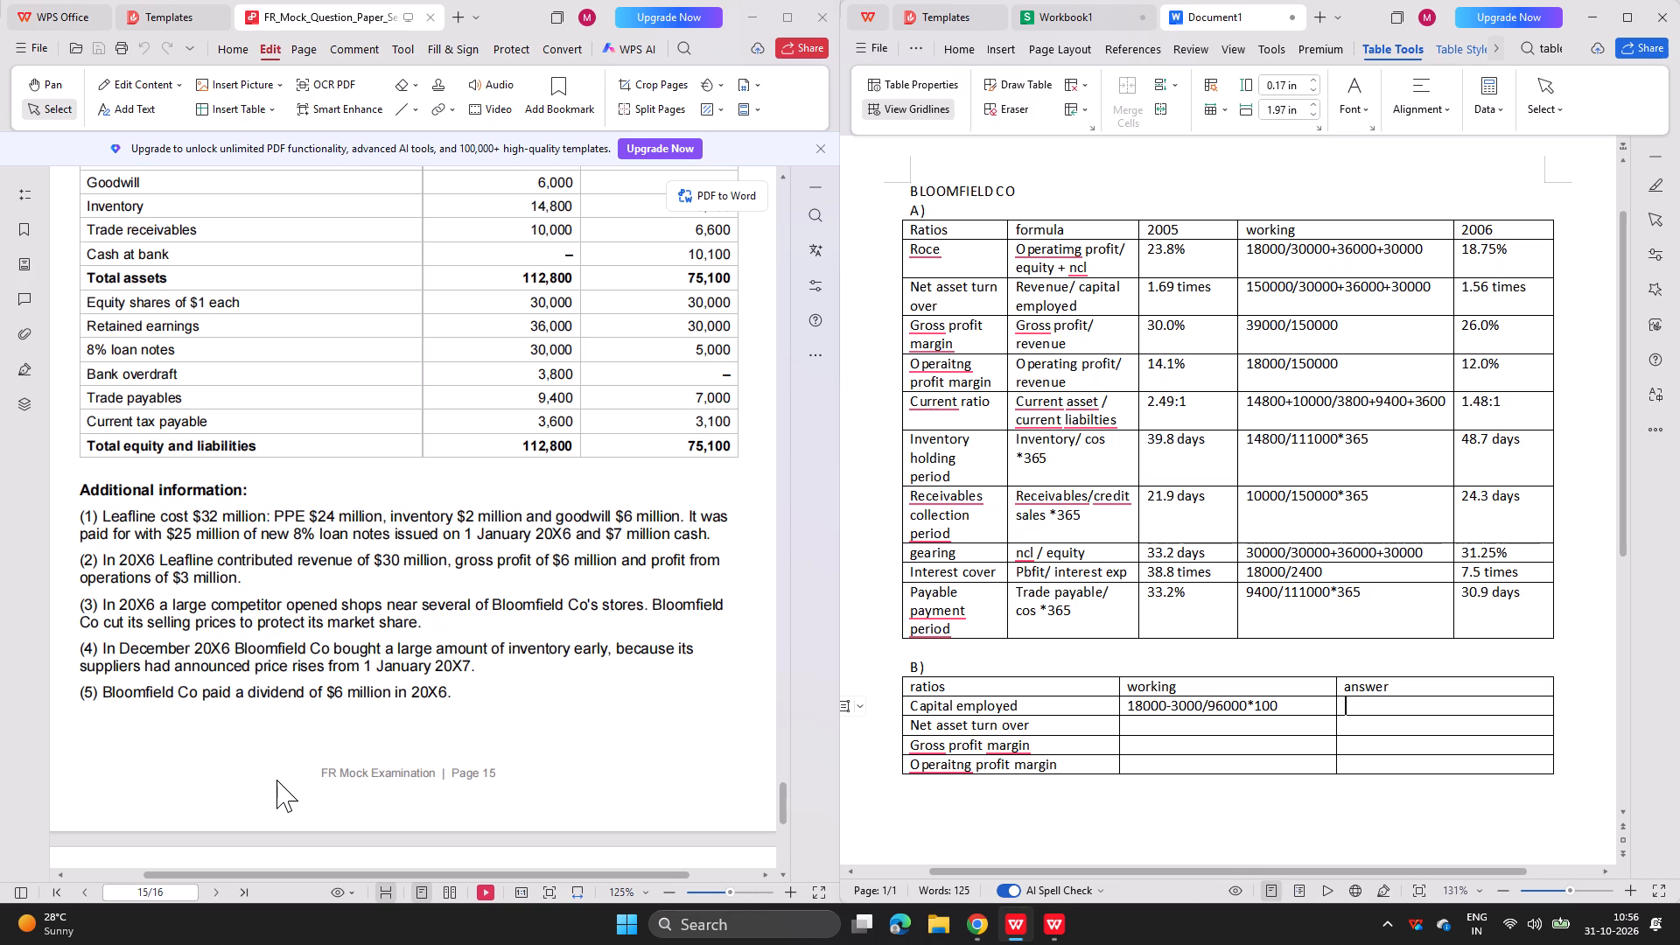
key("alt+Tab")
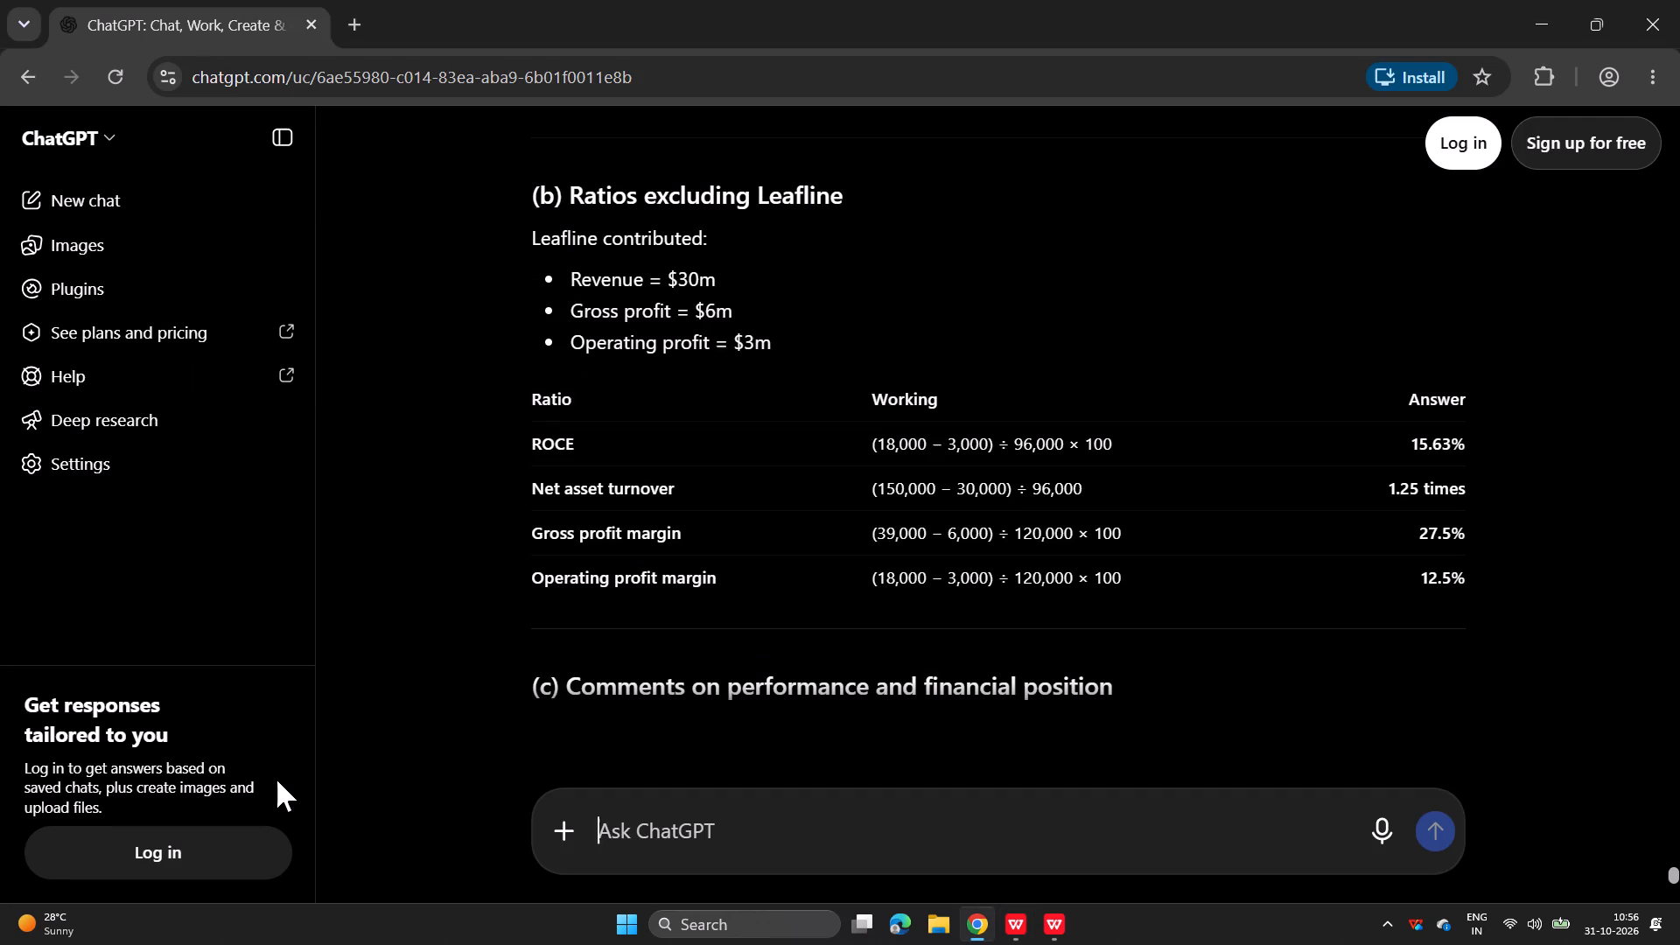
Enter 15.63% as the capital employed answer in table B.
key("alt+Tab")
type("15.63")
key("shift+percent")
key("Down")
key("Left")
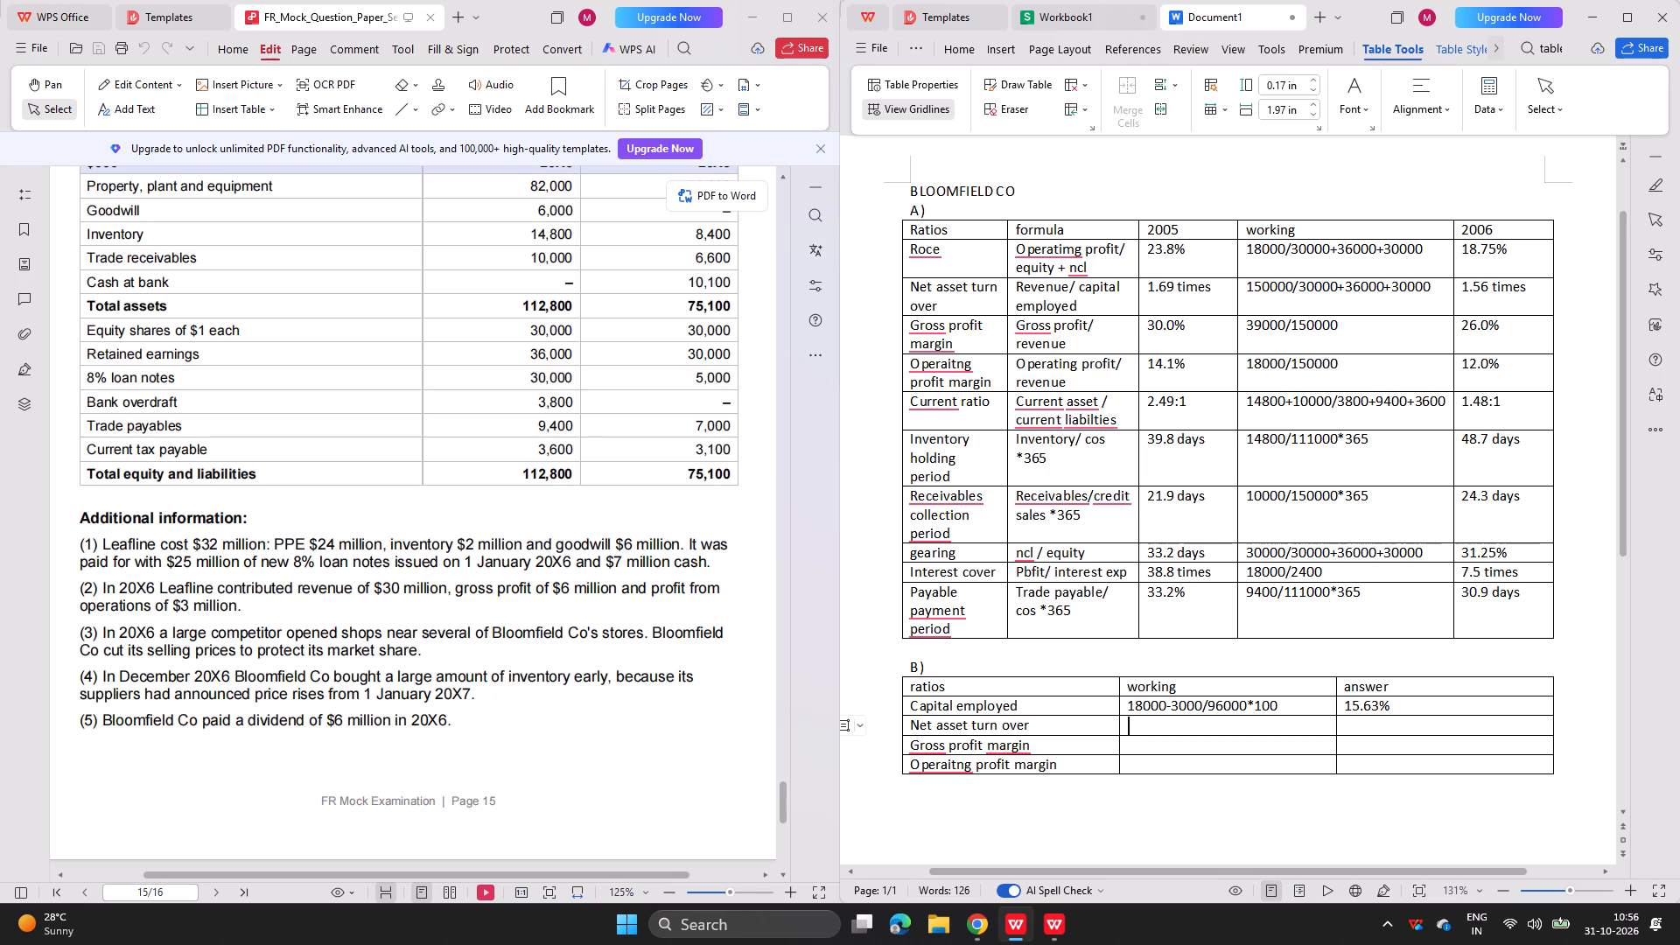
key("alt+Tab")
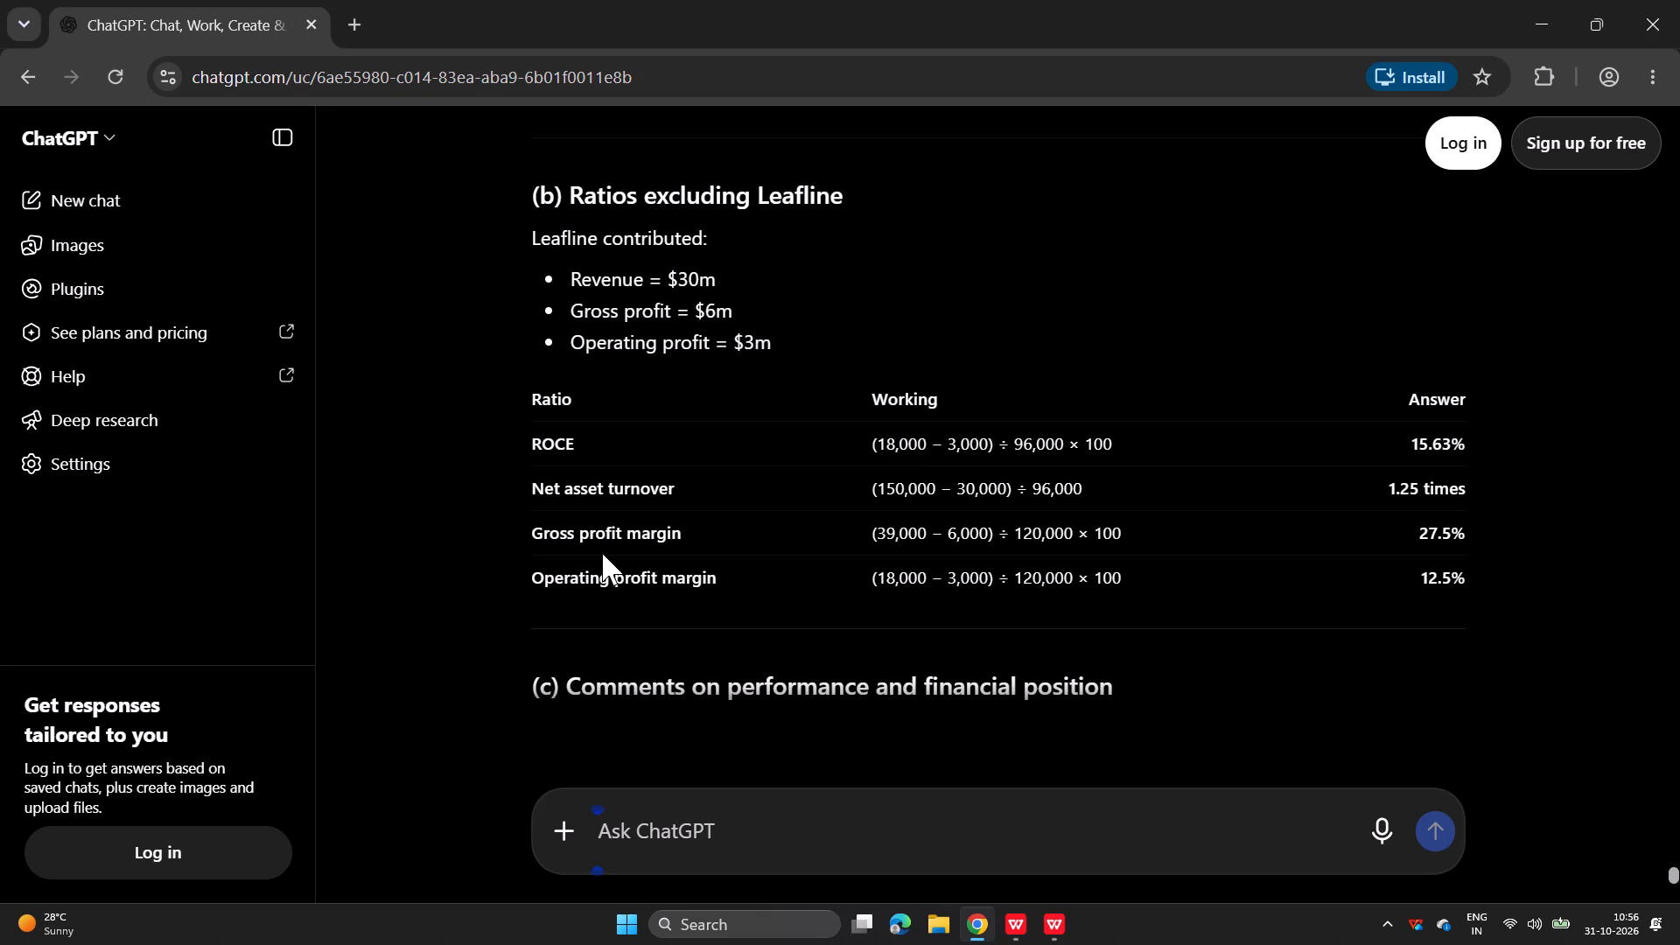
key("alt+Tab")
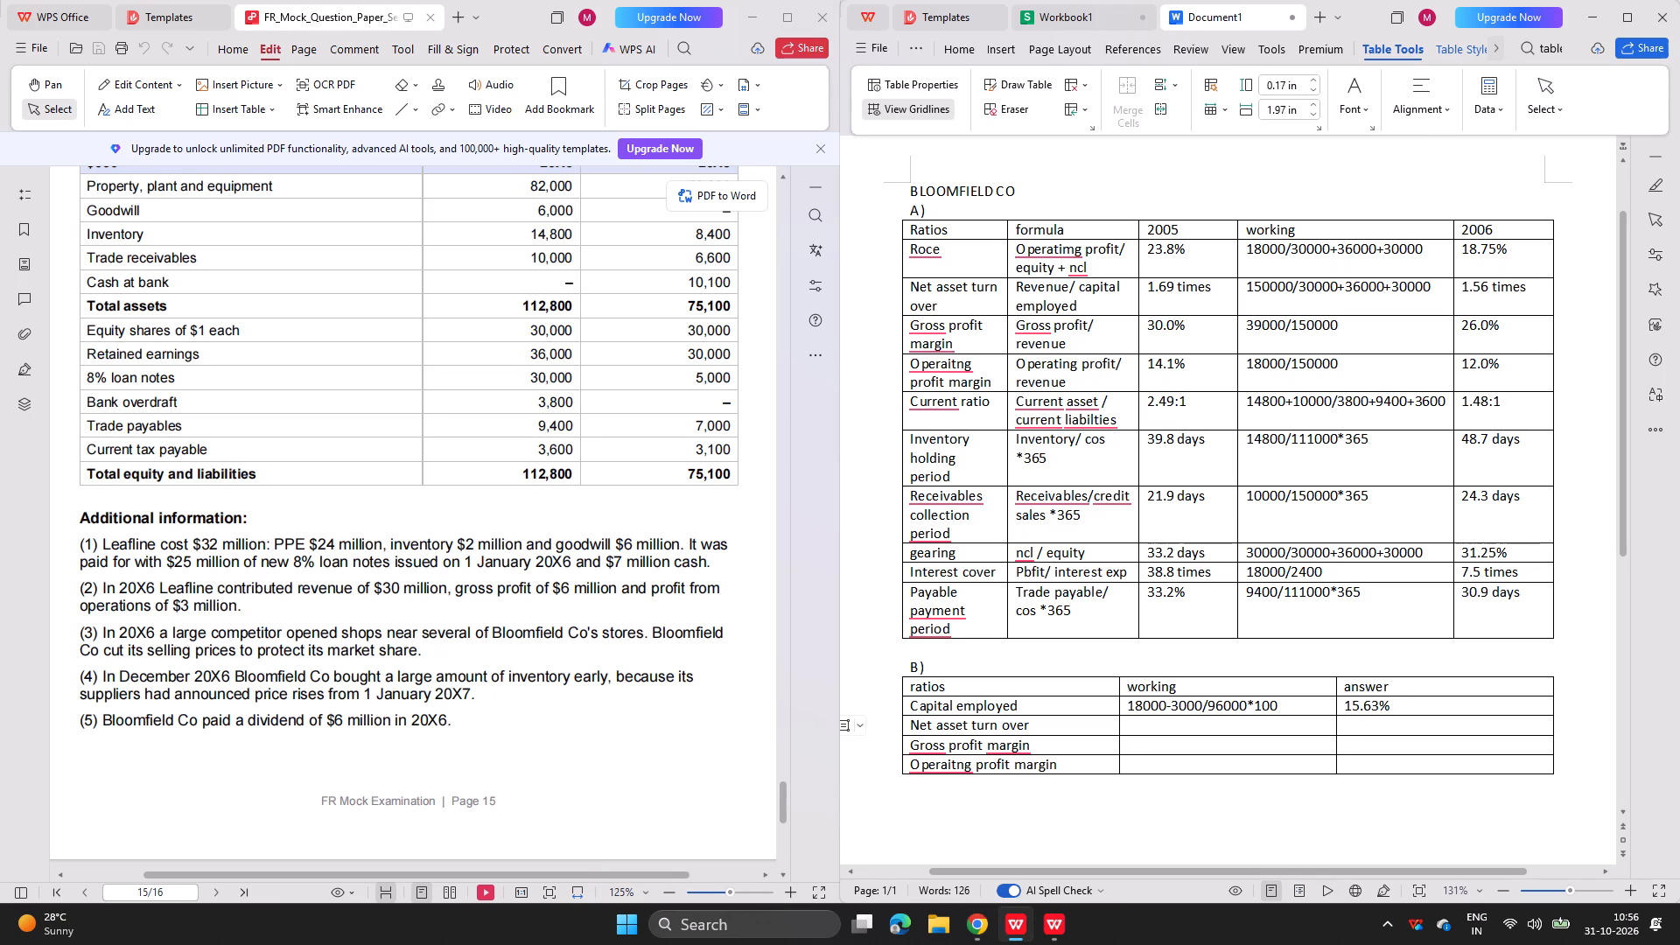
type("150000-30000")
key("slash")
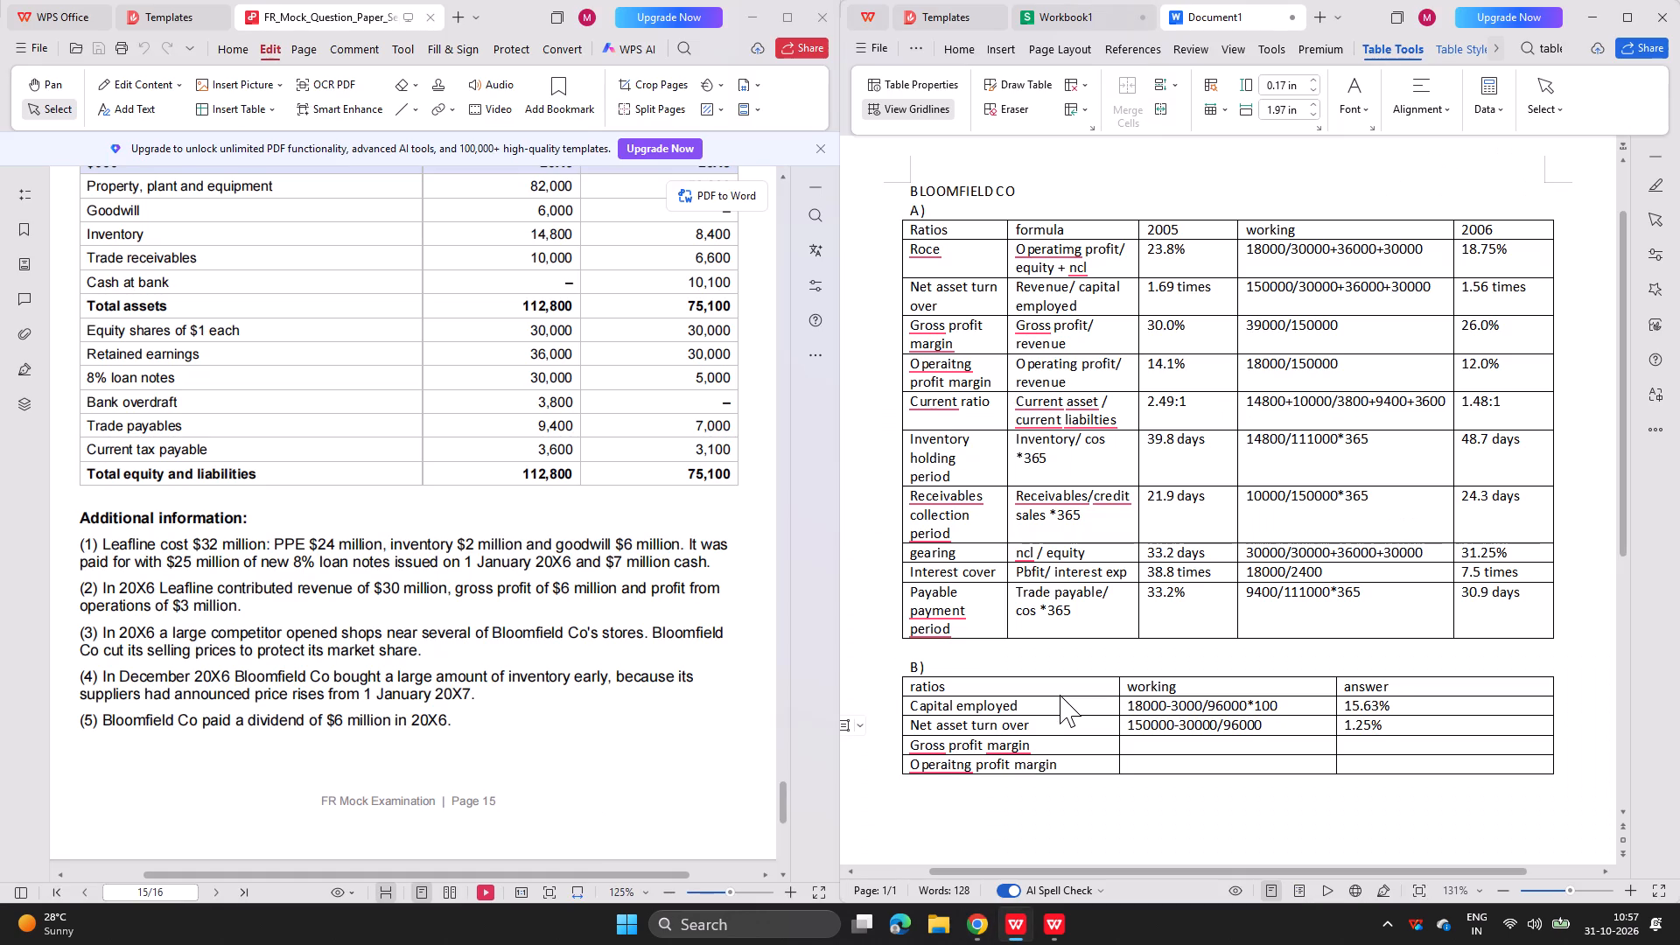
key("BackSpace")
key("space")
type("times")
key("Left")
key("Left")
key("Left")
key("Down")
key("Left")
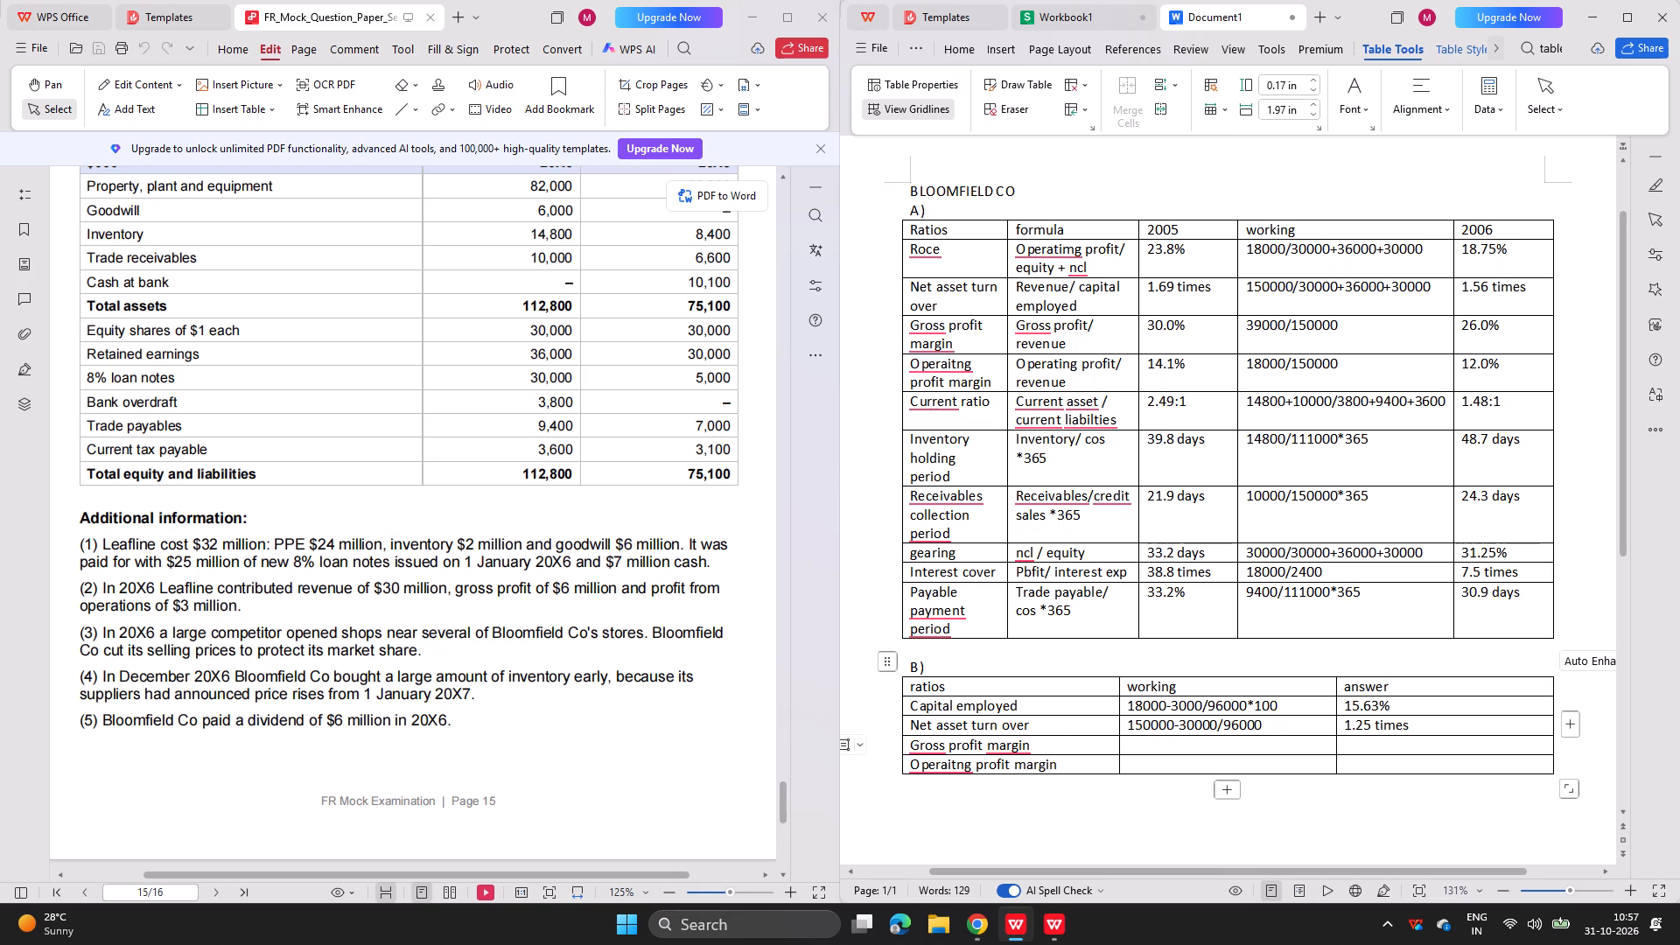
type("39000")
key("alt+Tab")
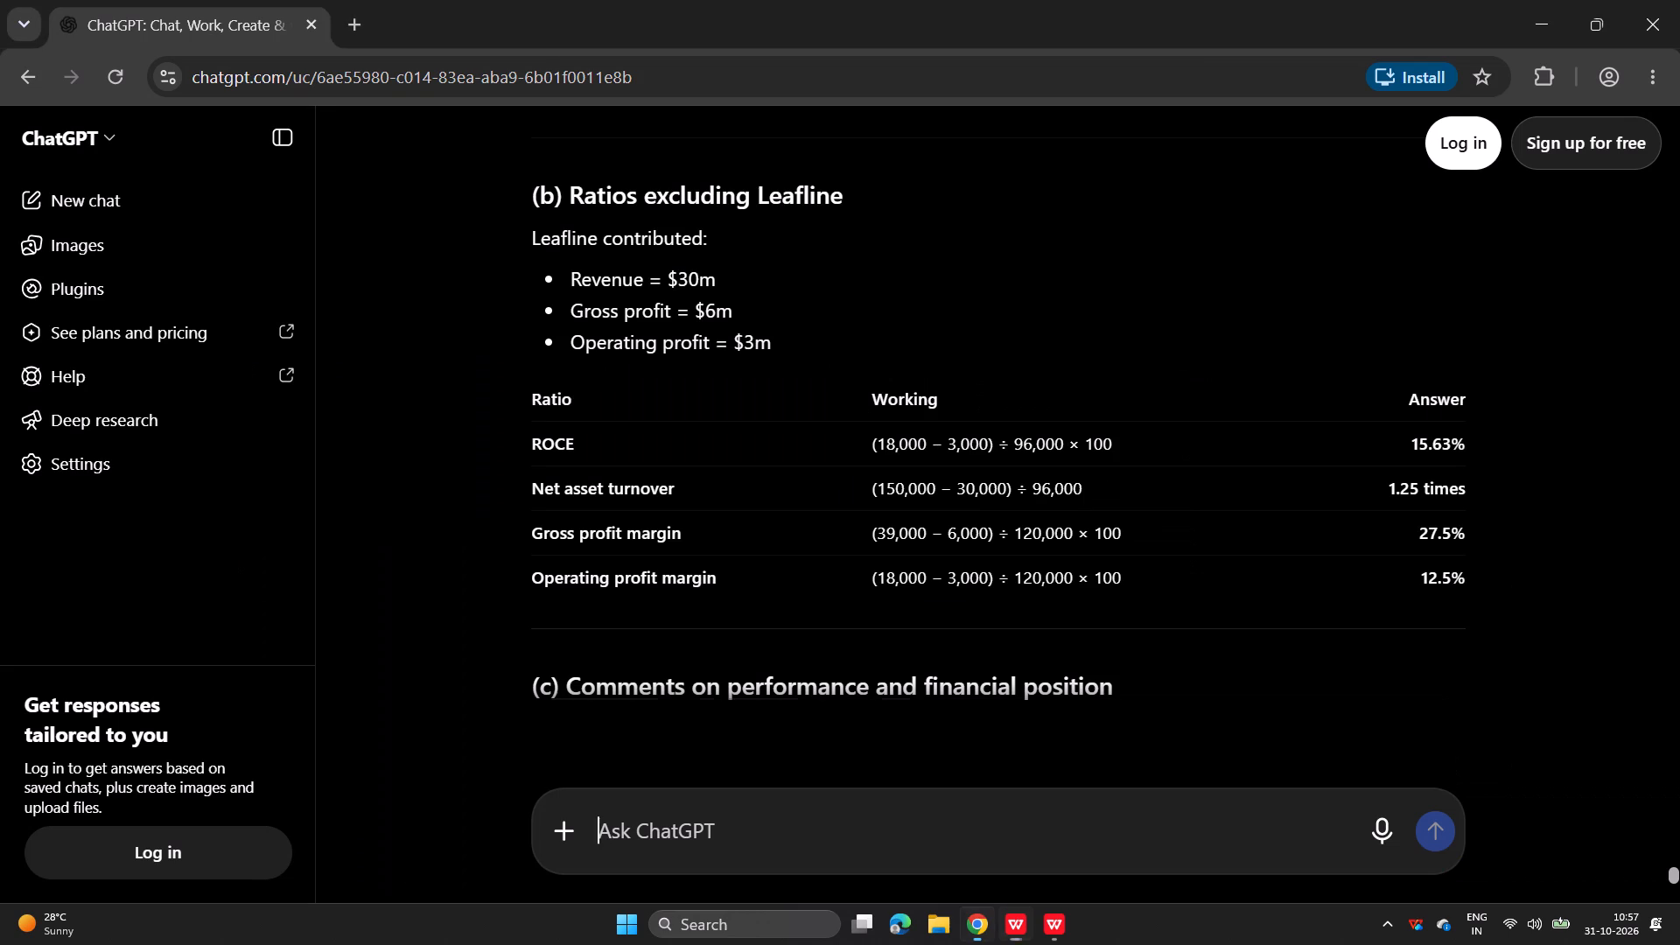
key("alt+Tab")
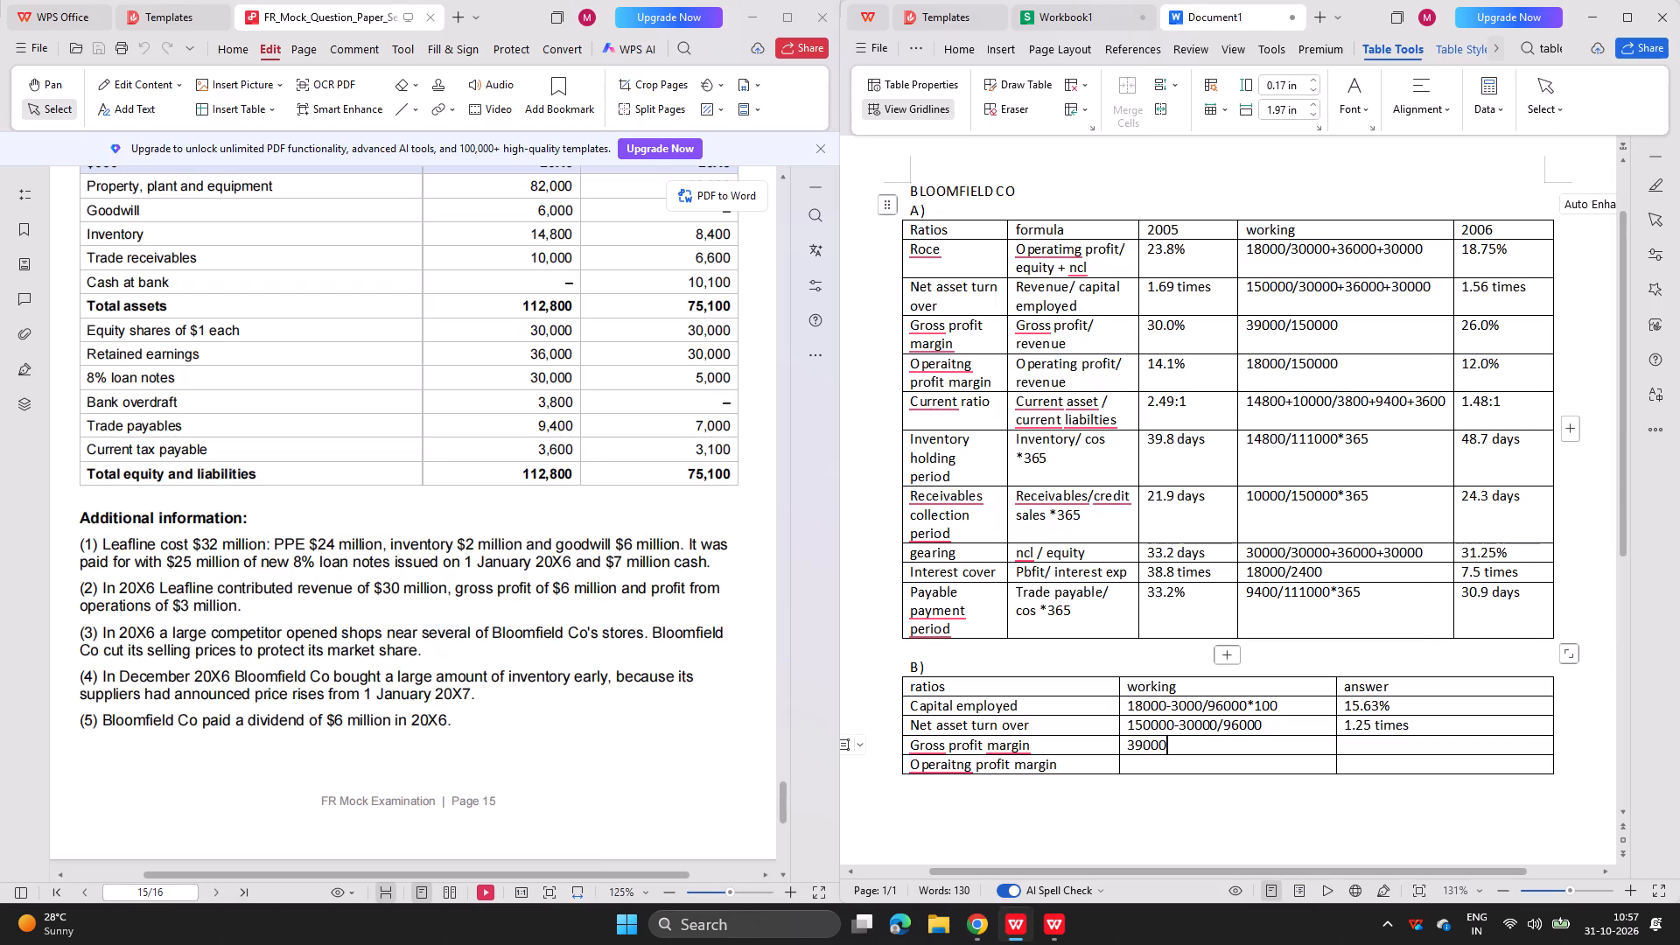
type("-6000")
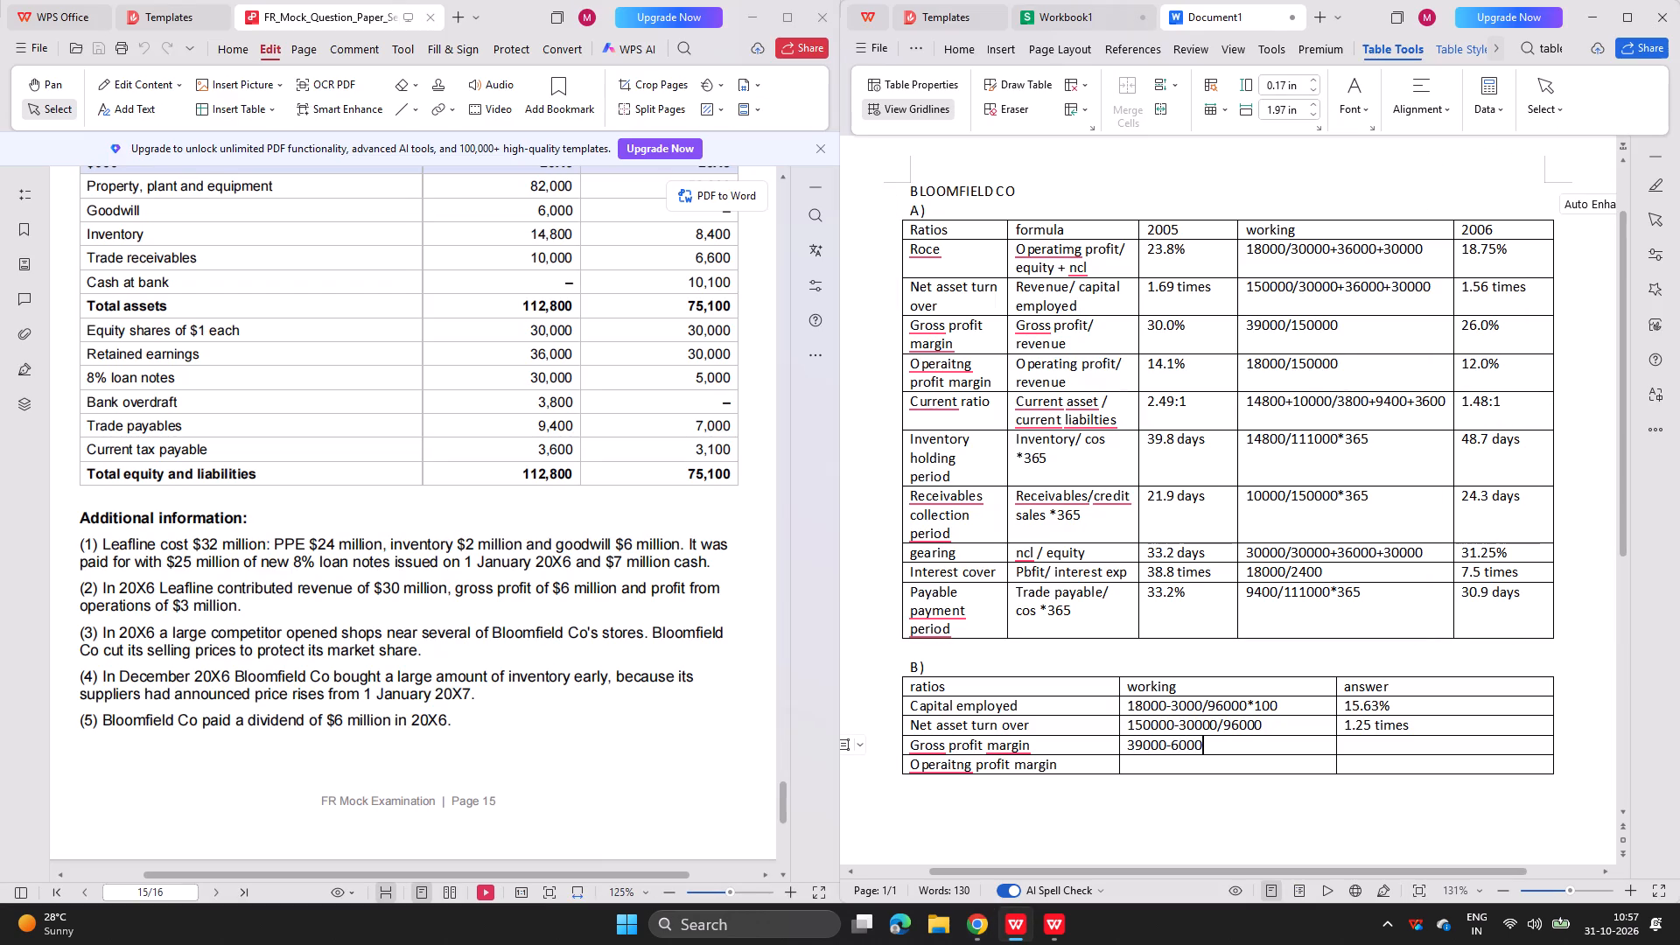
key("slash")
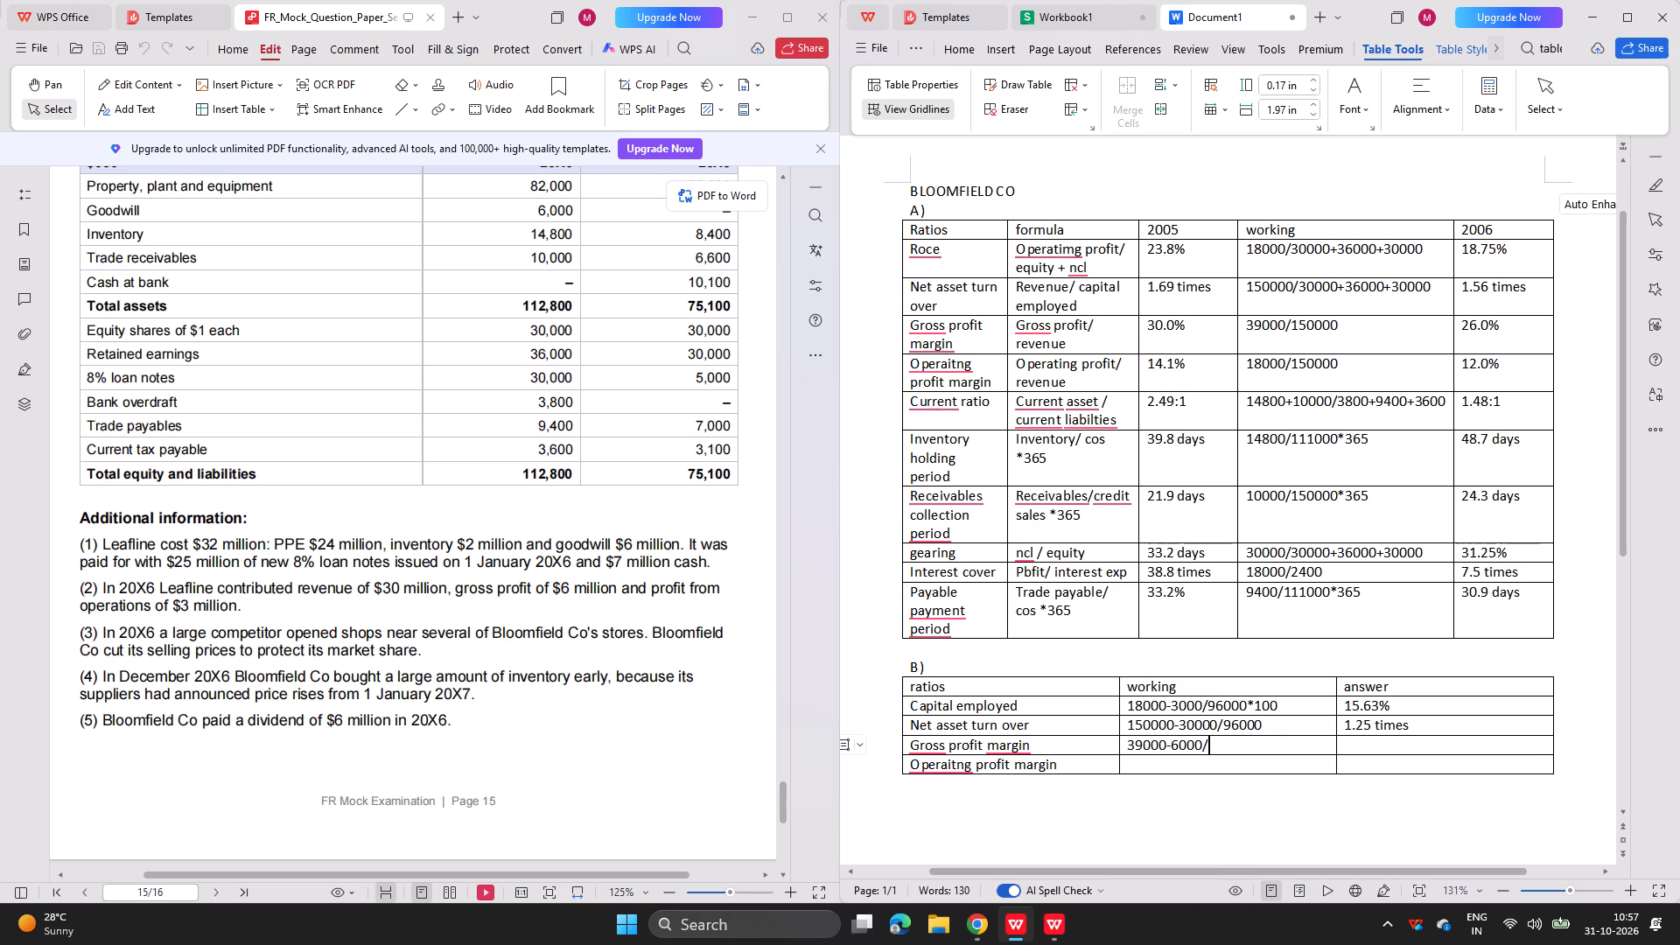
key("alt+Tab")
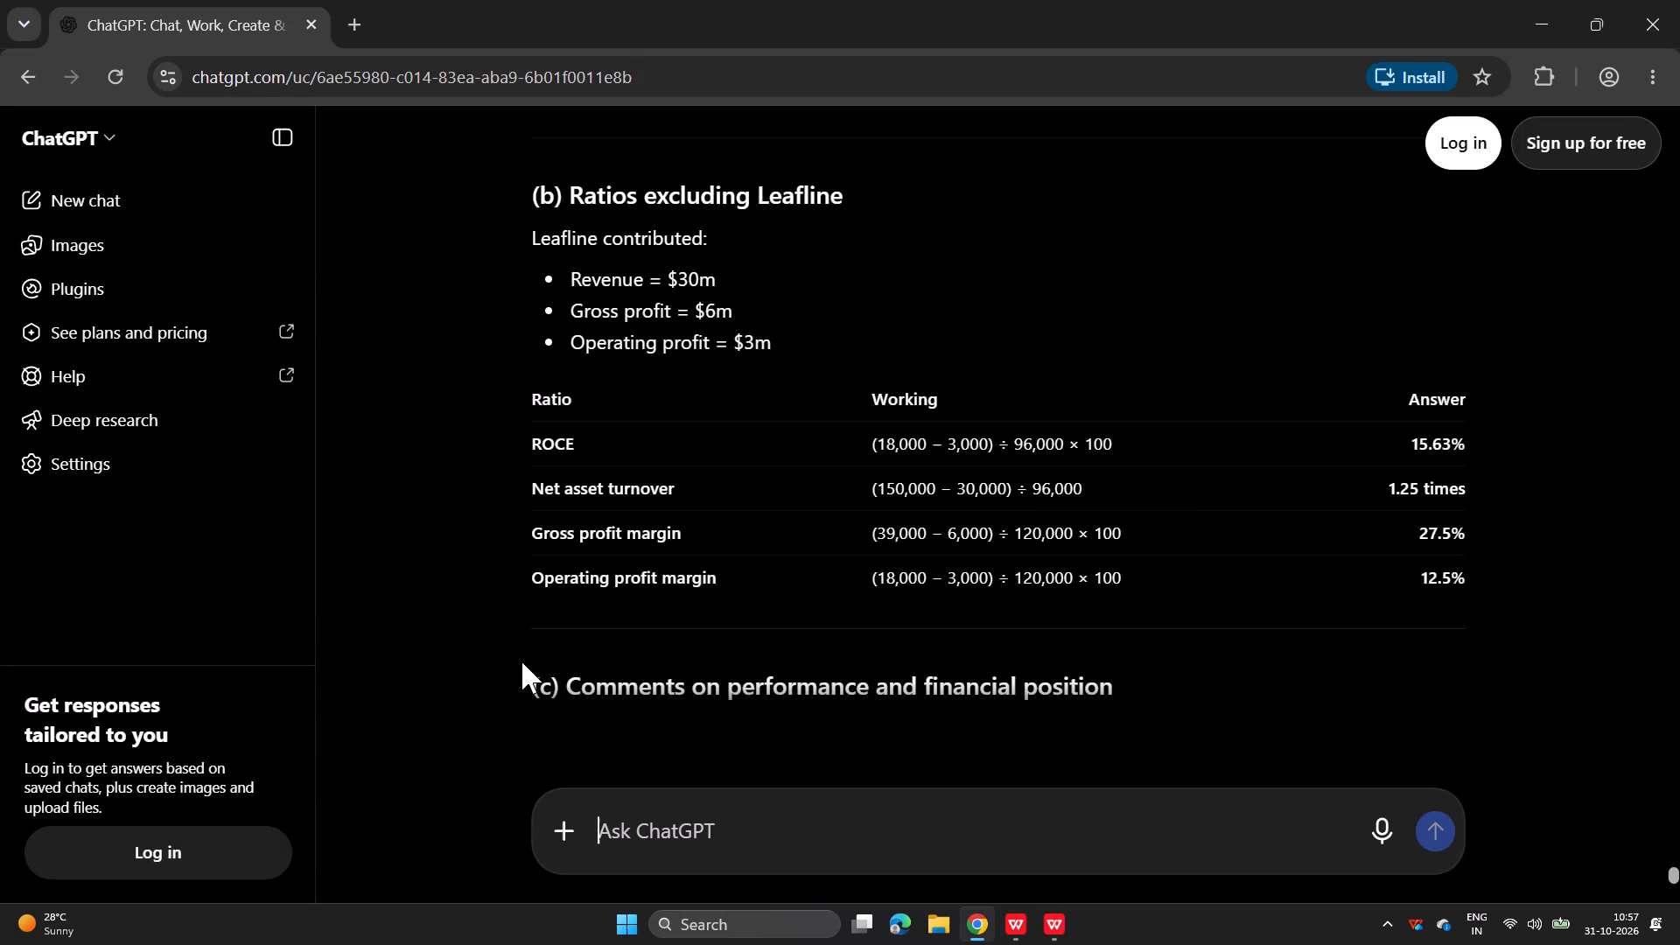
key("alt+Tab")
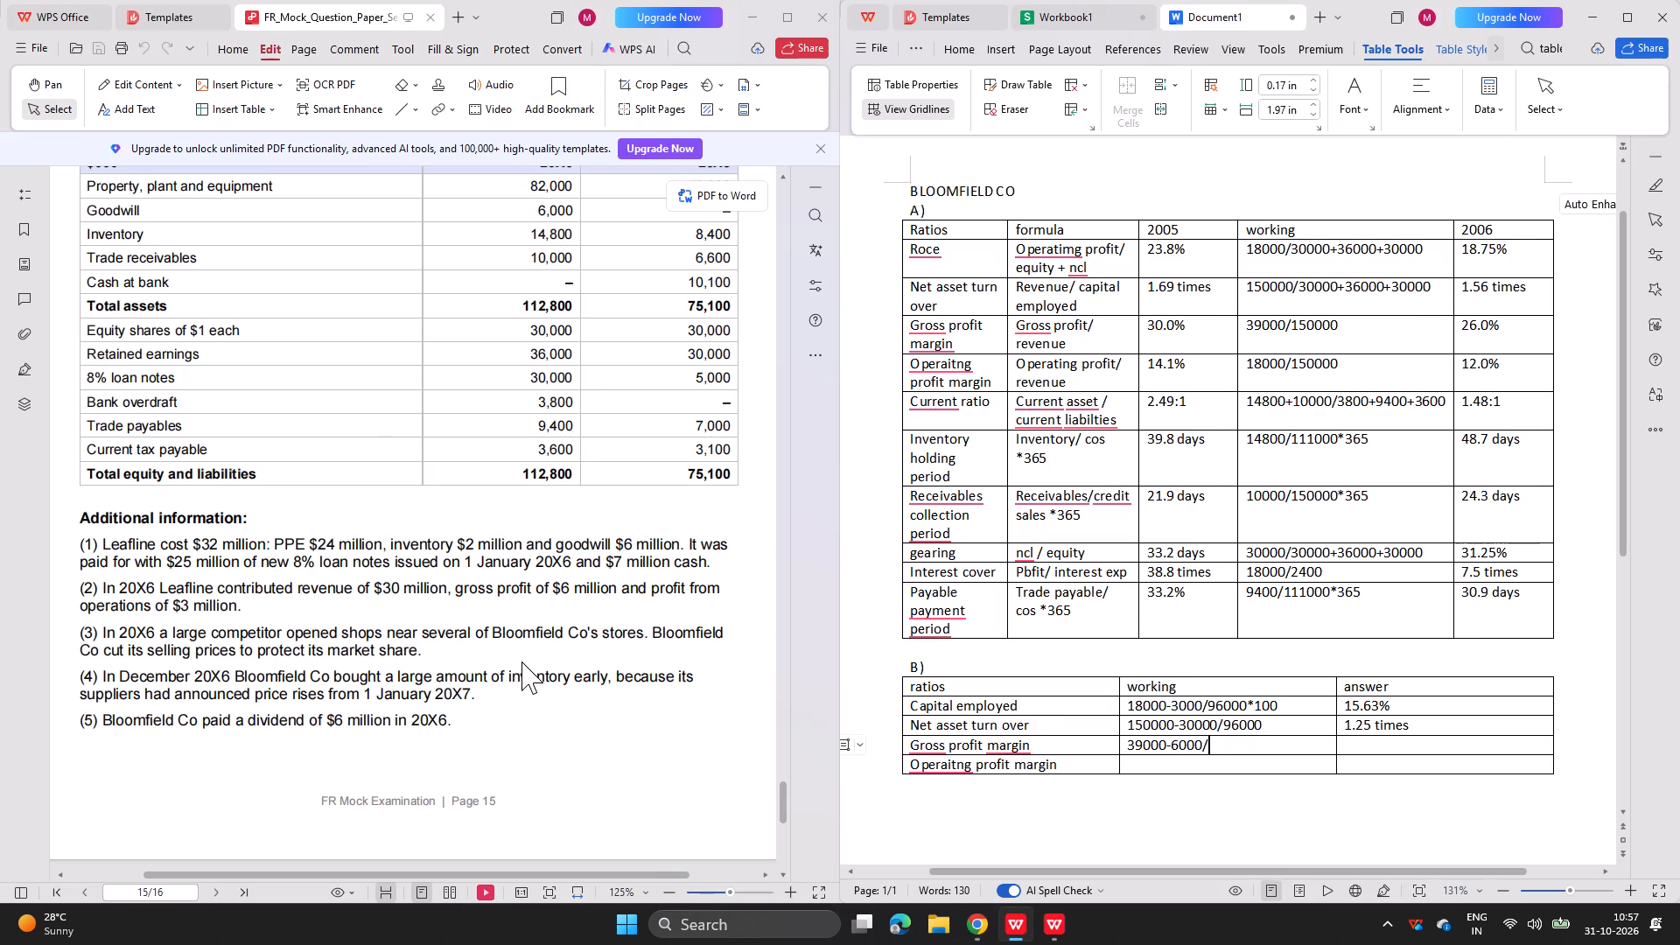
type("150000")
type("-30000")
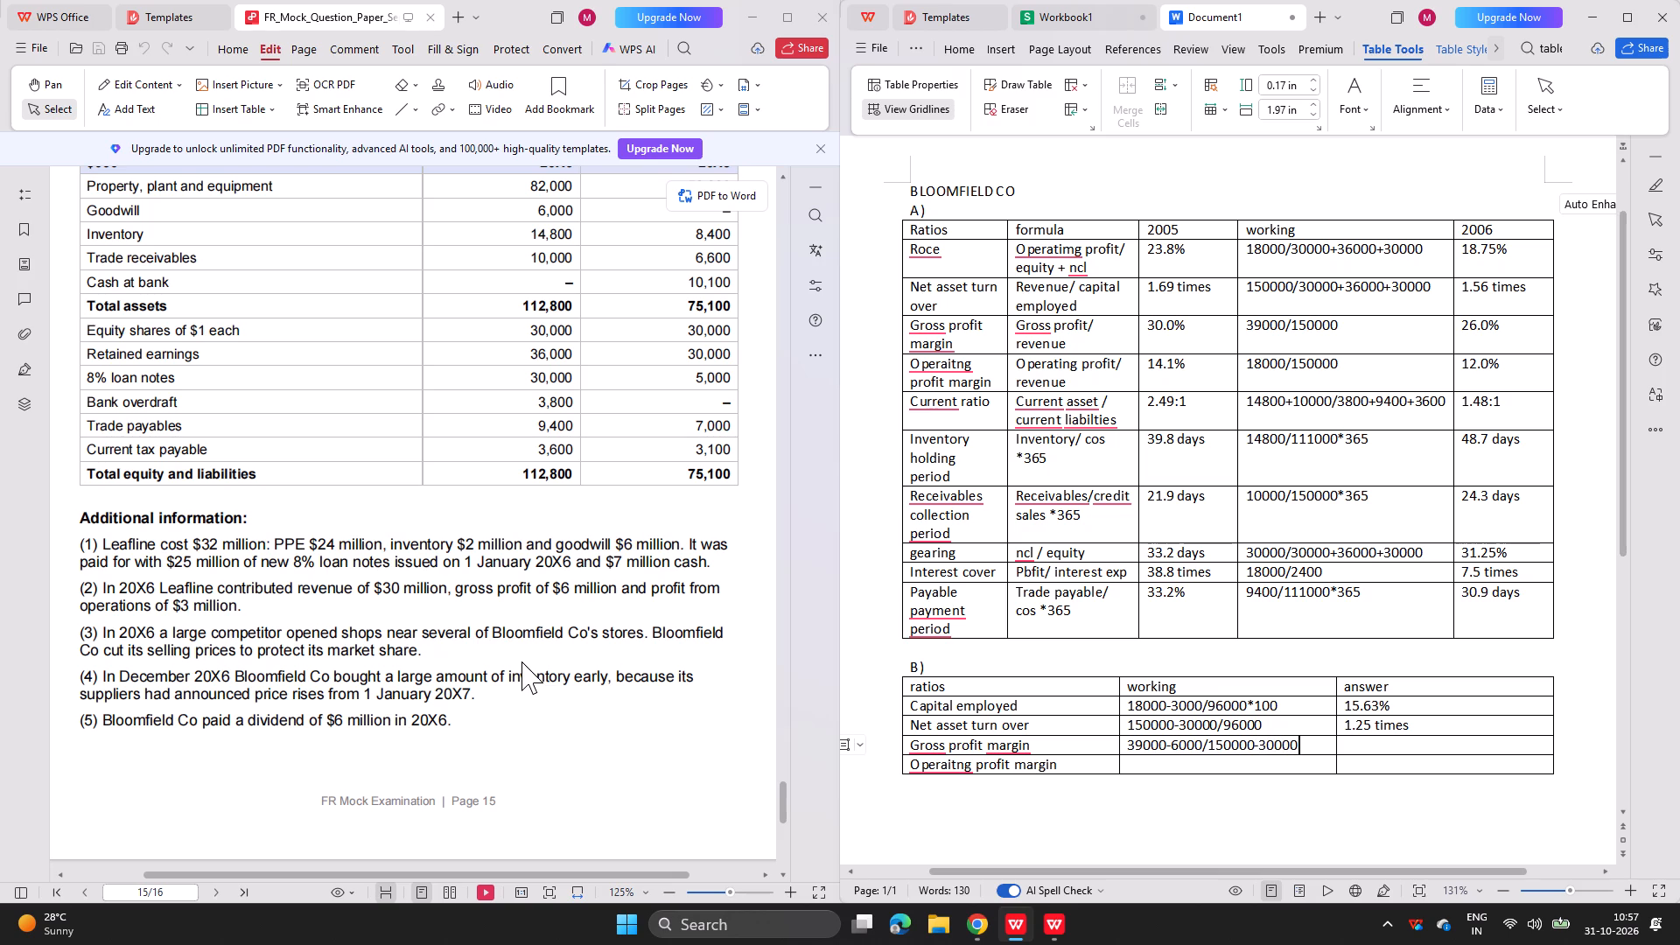
Enter 27.5% as the gross profit margin answer in table B, checking it against ChatGPT's answer.
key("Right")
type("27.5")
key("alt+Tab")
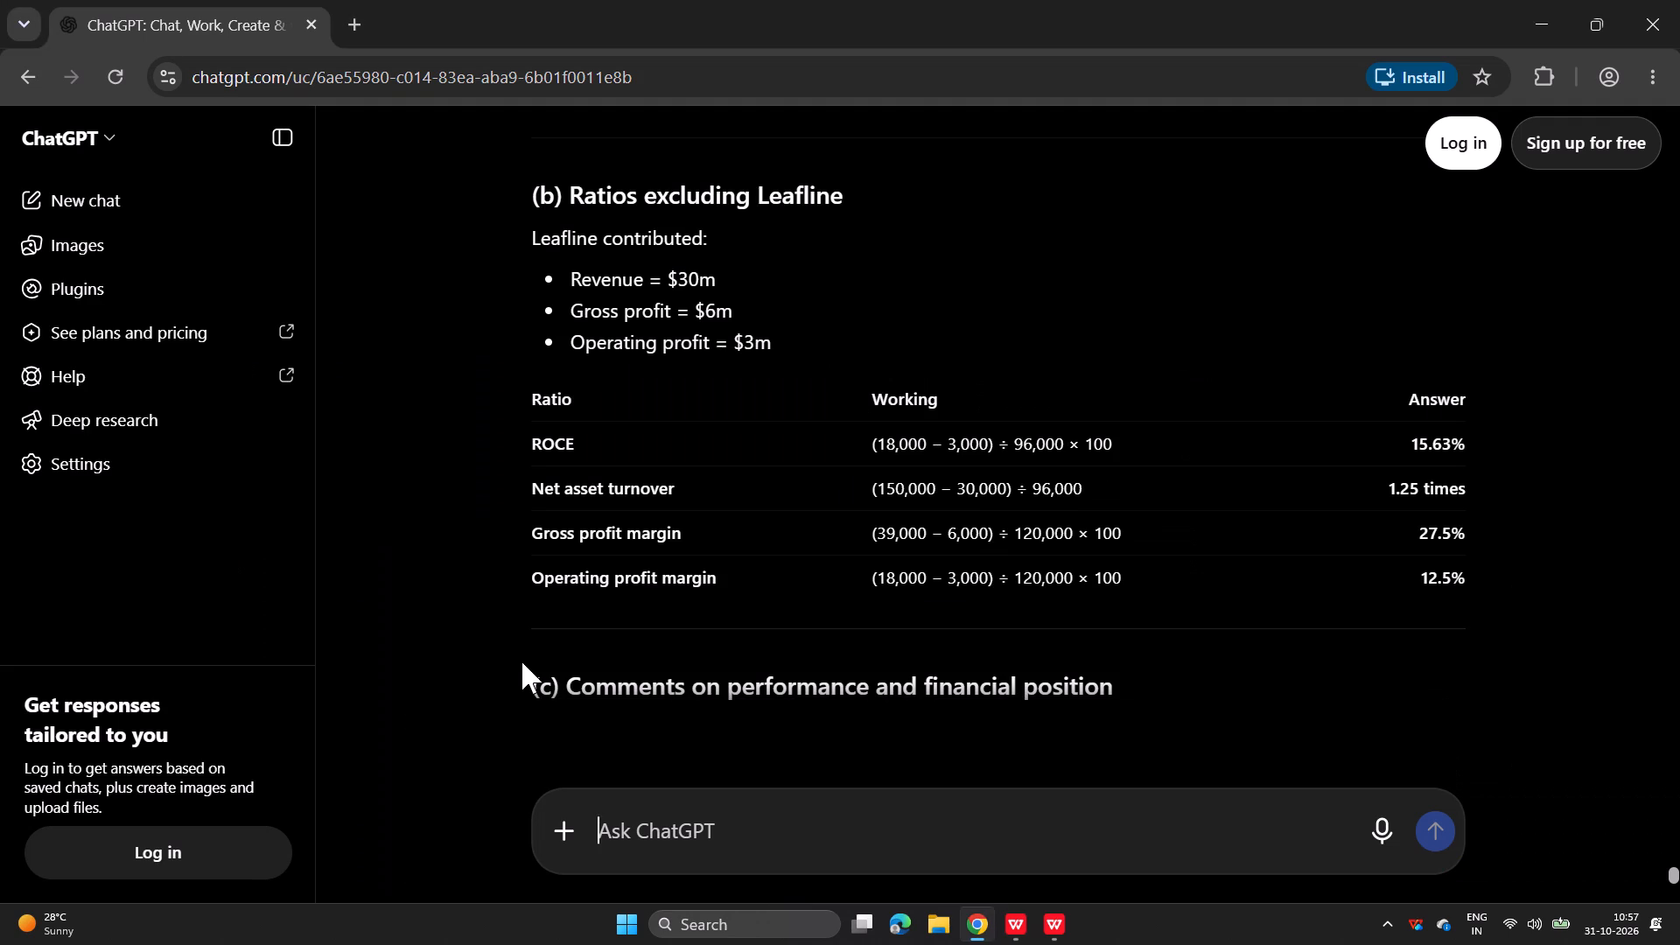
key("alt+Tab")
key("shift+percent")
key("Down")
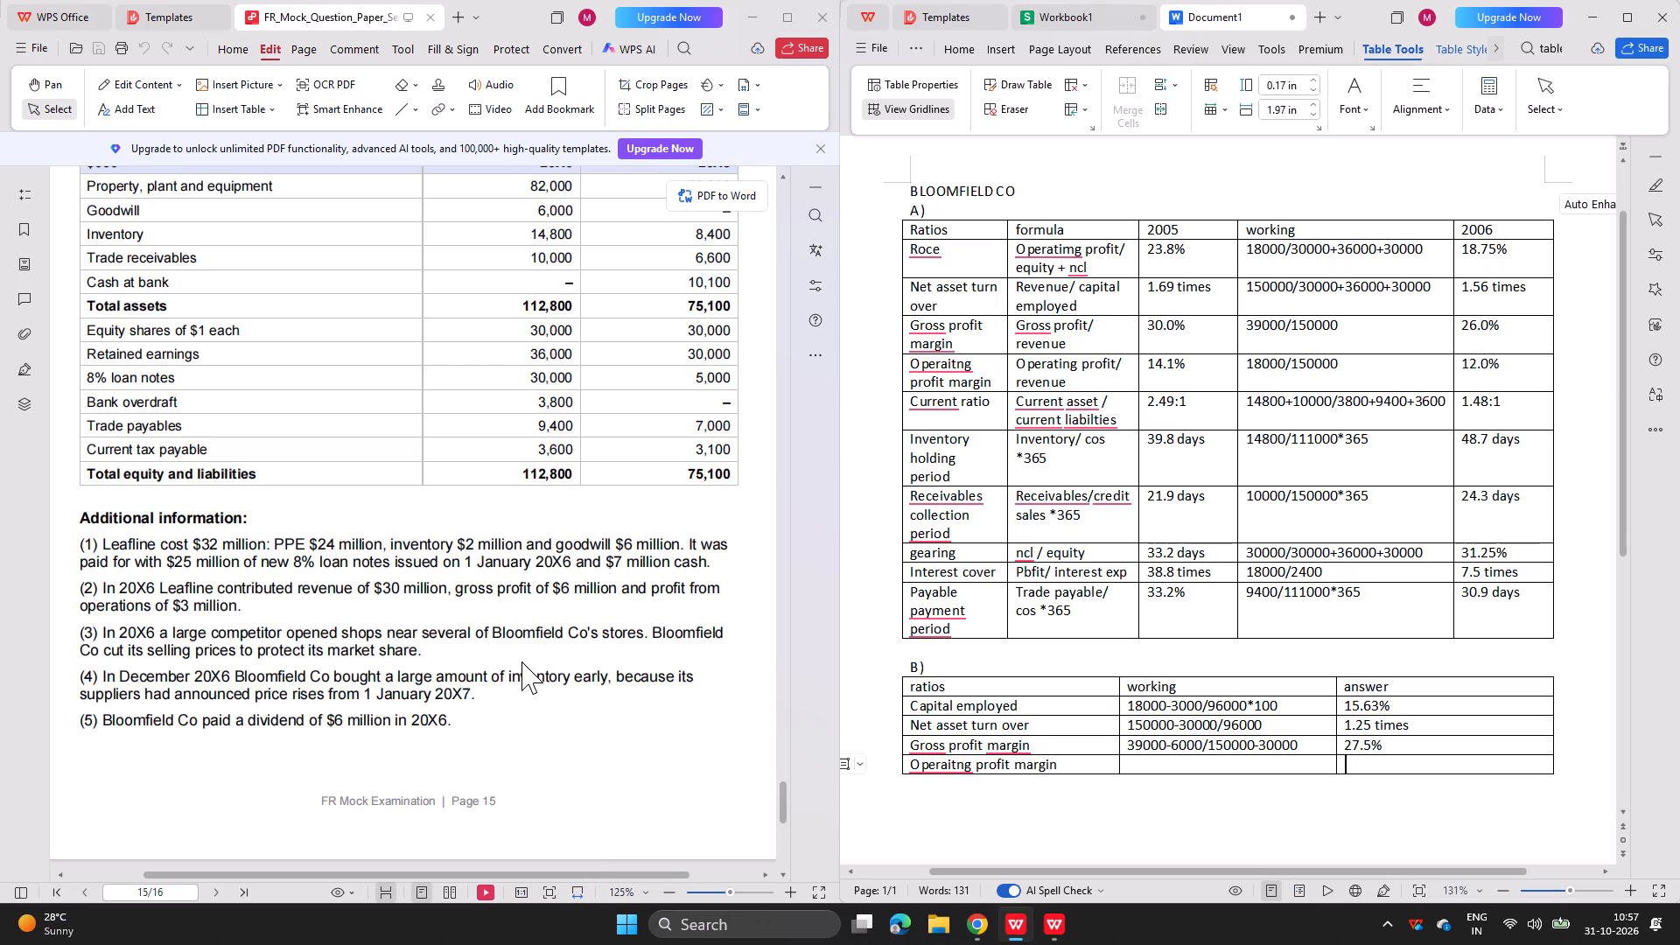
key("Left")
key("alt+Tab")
scroll(670, 589, "down", 2)
key("alt+Tab")
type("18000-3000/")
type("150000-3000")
Enter 12.5% as the operating profit margin answer in table B, looking it up in ChatGPT's ratios.
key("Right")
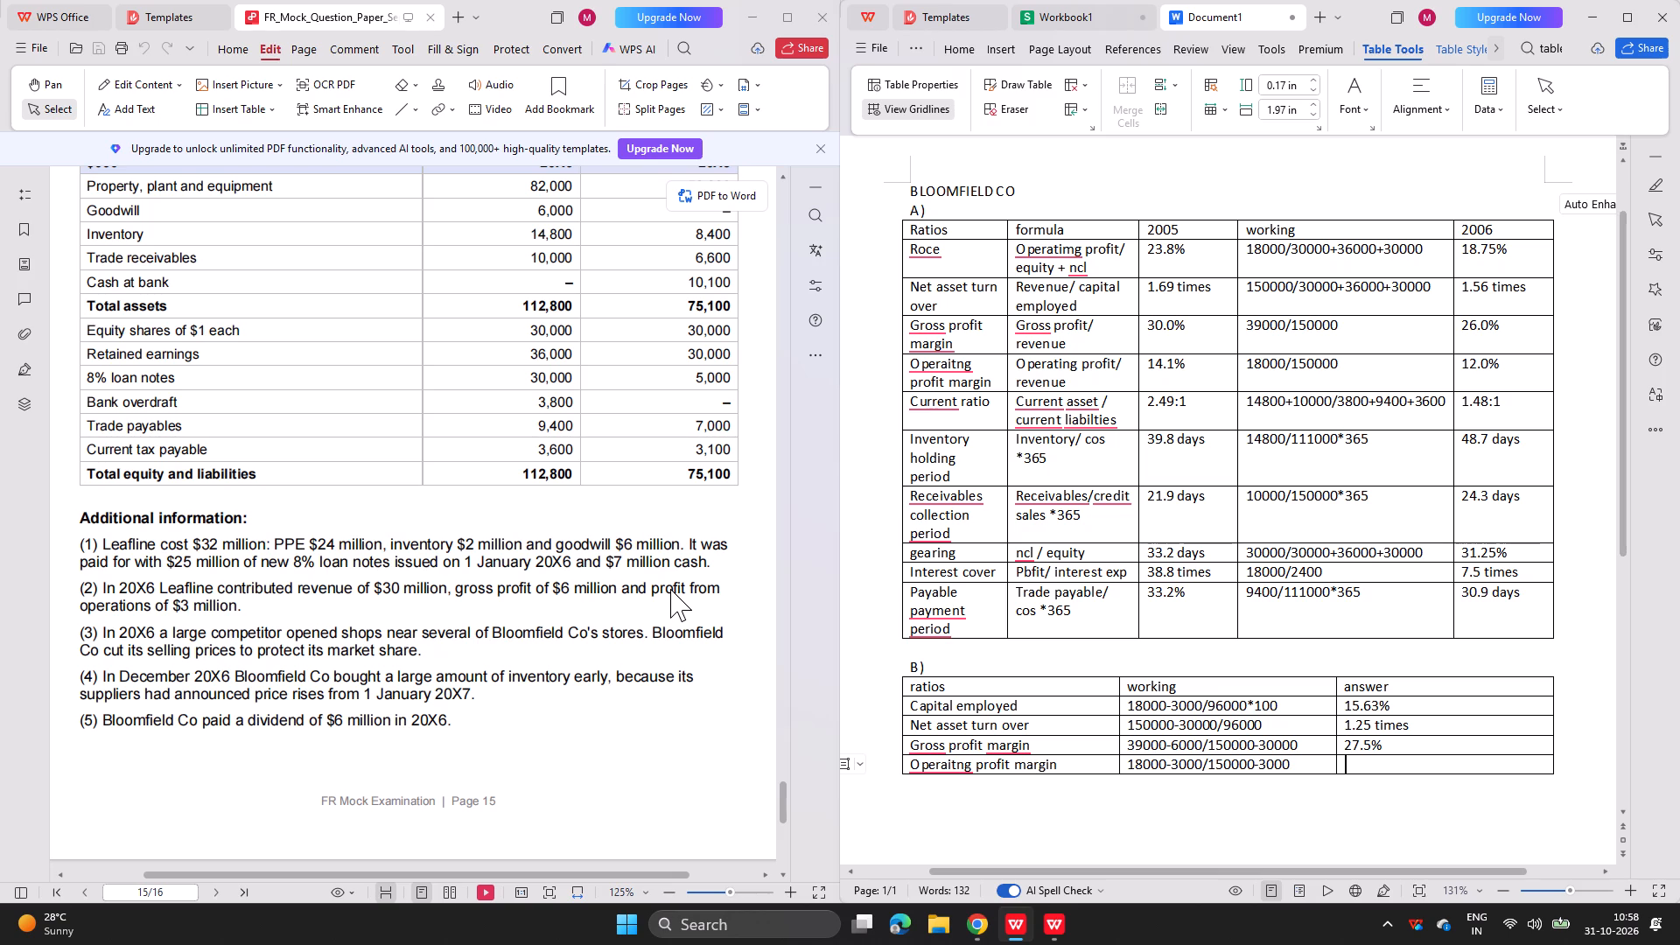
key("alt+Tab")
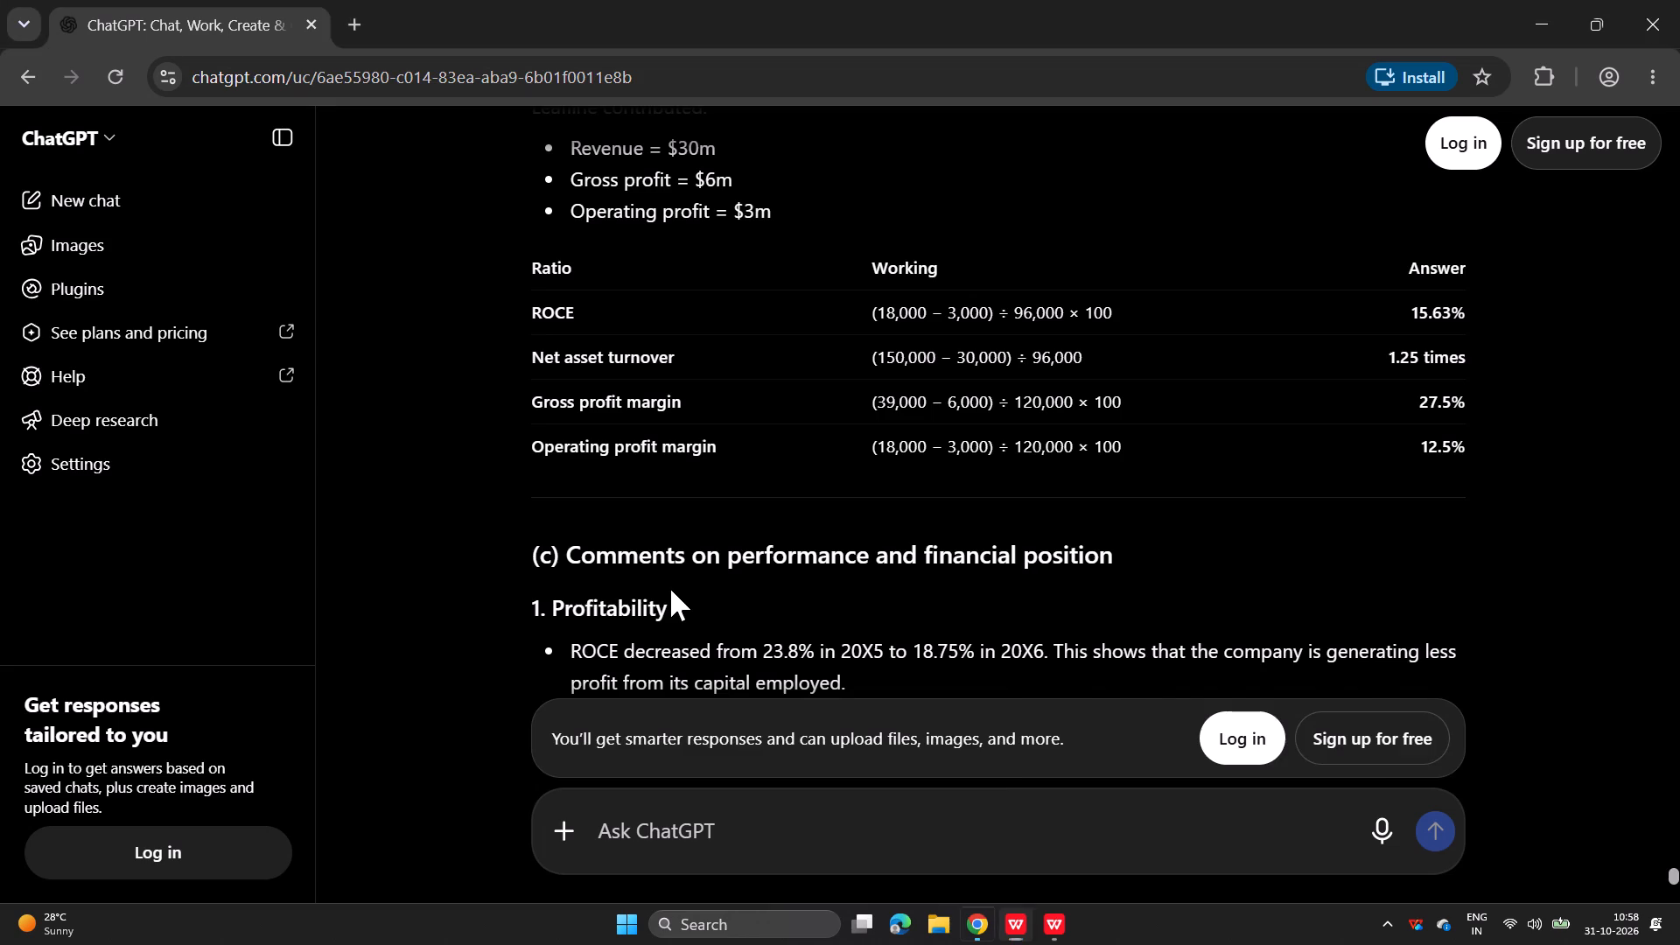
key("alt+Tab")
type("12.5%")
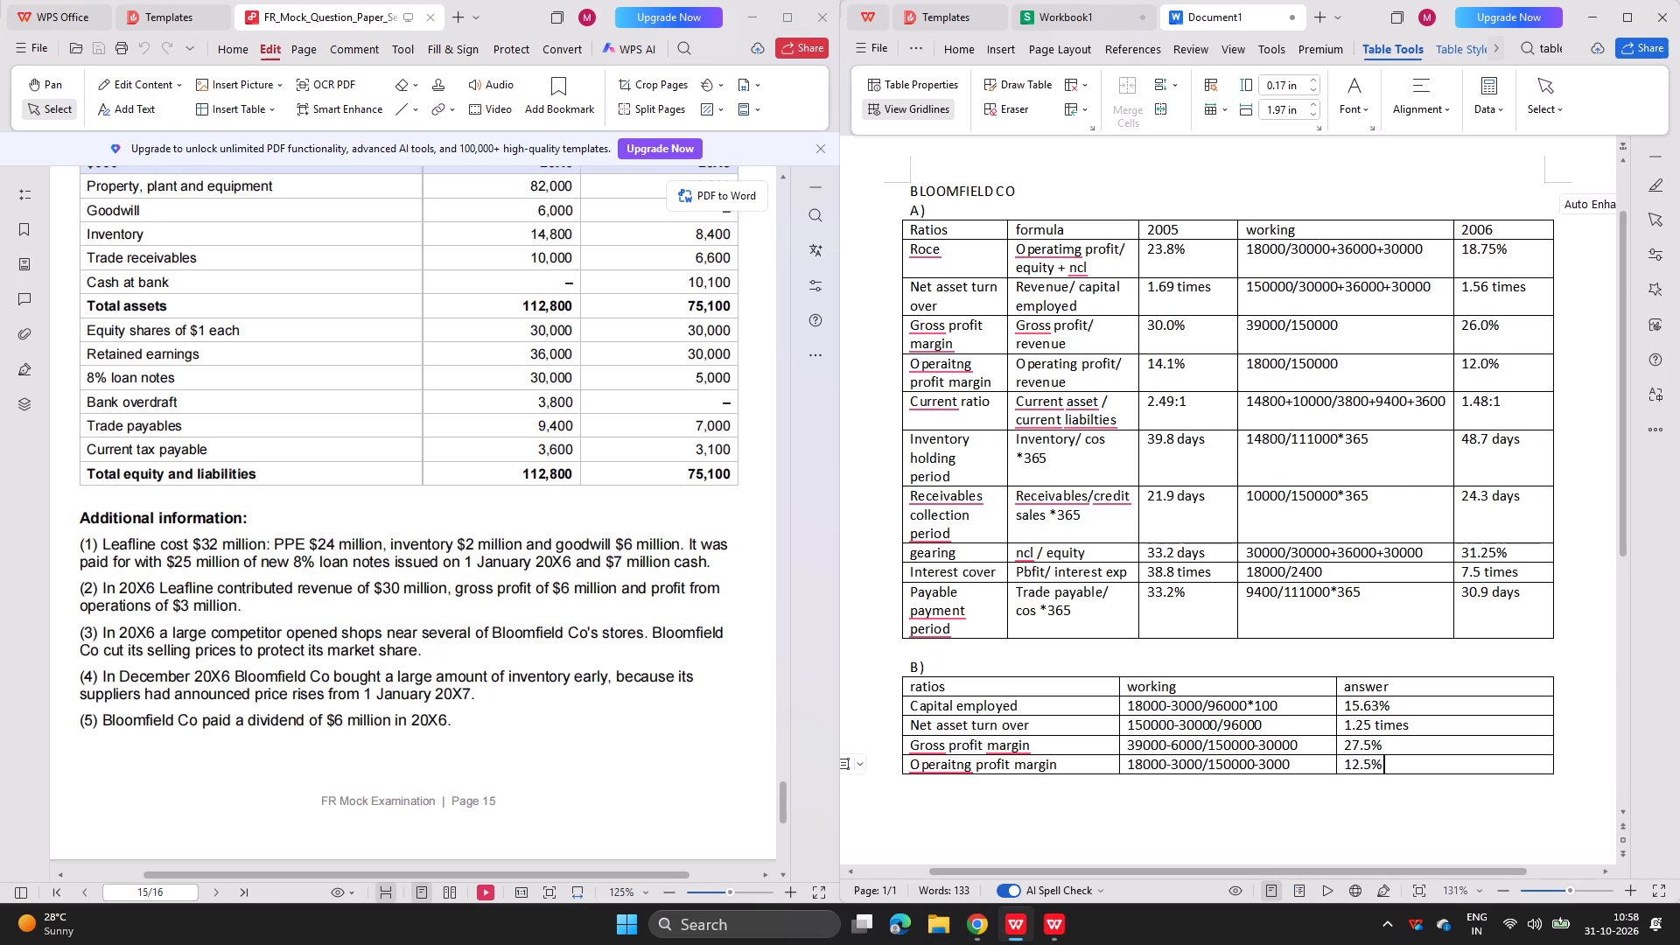
Add a part C) heading below table B, followed by the line "Anaylsis:" and a new line for the commentary.
scroll(1127, 765, "down", 1)
left_click(956, 710)
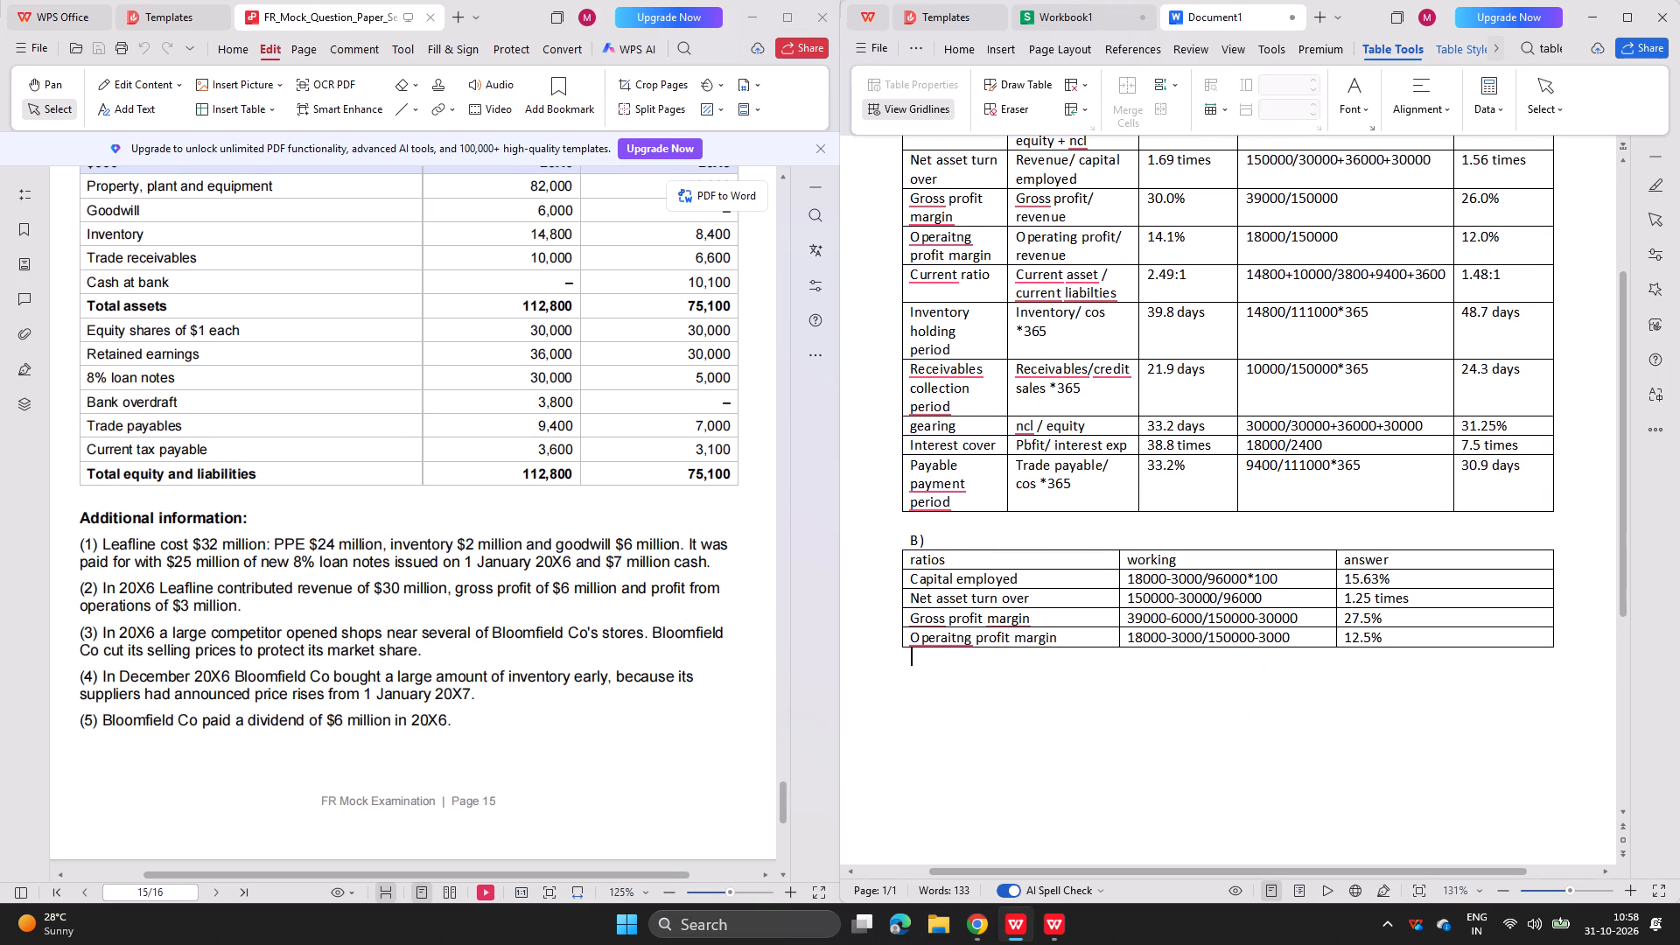
key("Return")
type("c)")
key("Return")
type("anaylsisi")
key("BackSpace")
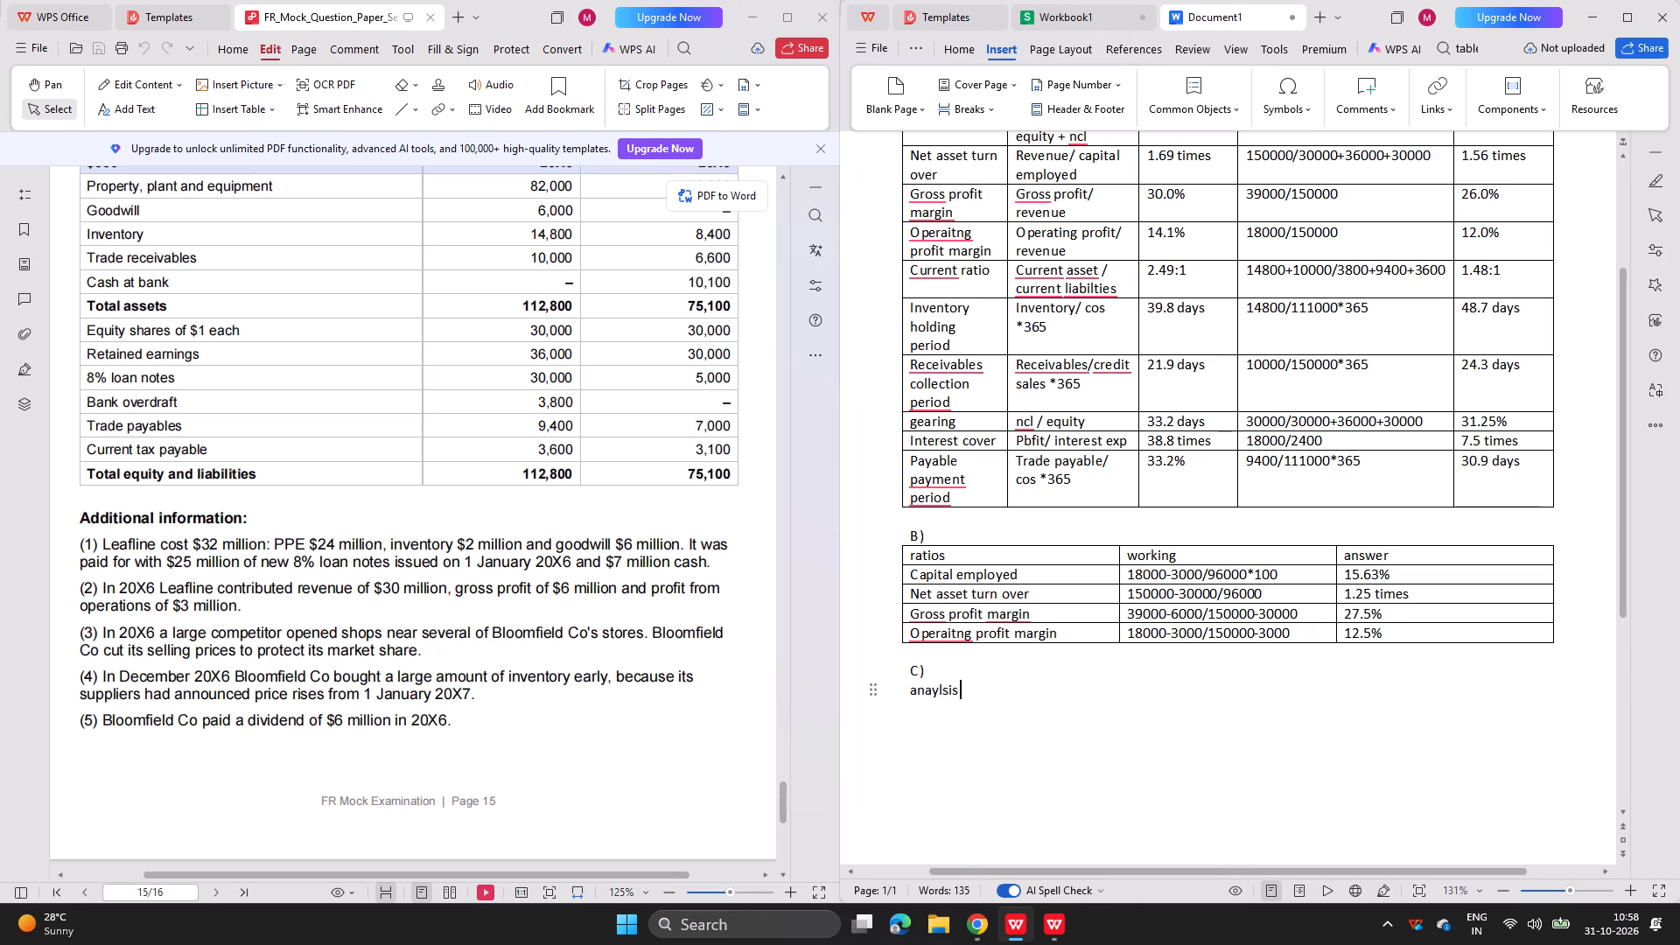
key("shift+colon")
key("Return")
Insert an "Introduction:" heading above the "Anaylsis:" line in part C, with an empty line beneath it.
left_click(948, 682)
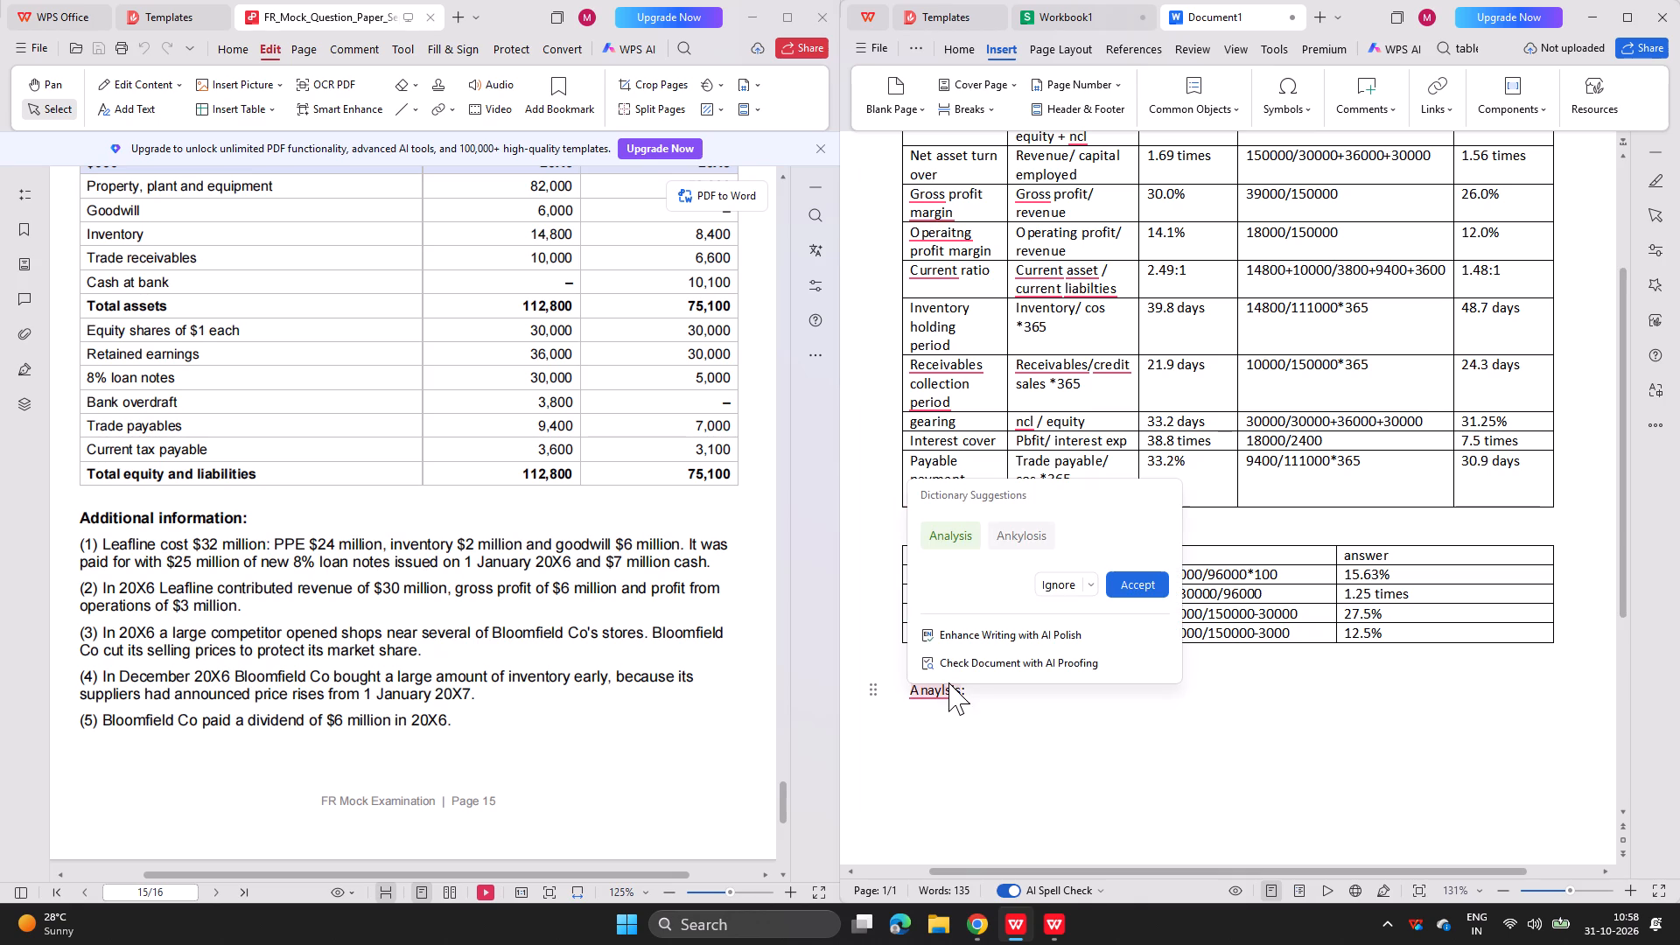
left_click(1008, 738)
left_click(952, 667)
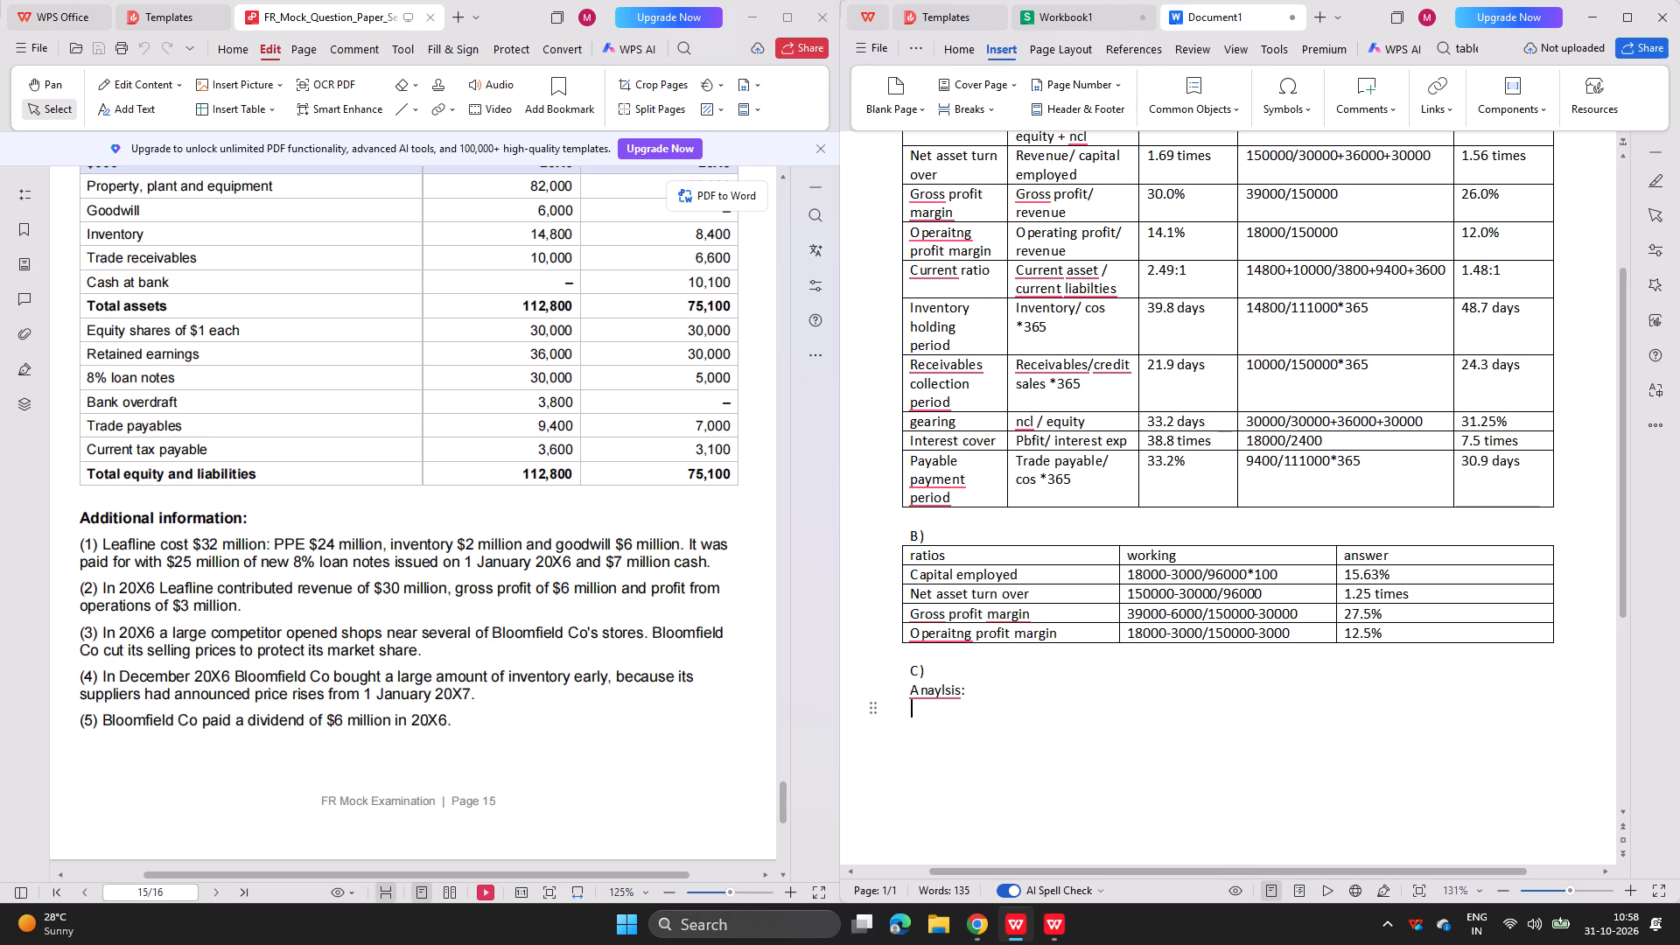
key("Return")
type("introduction:")
key("Return")
scroll(566, 599, "down", 3)
scroll(566, 599, "up", 1)
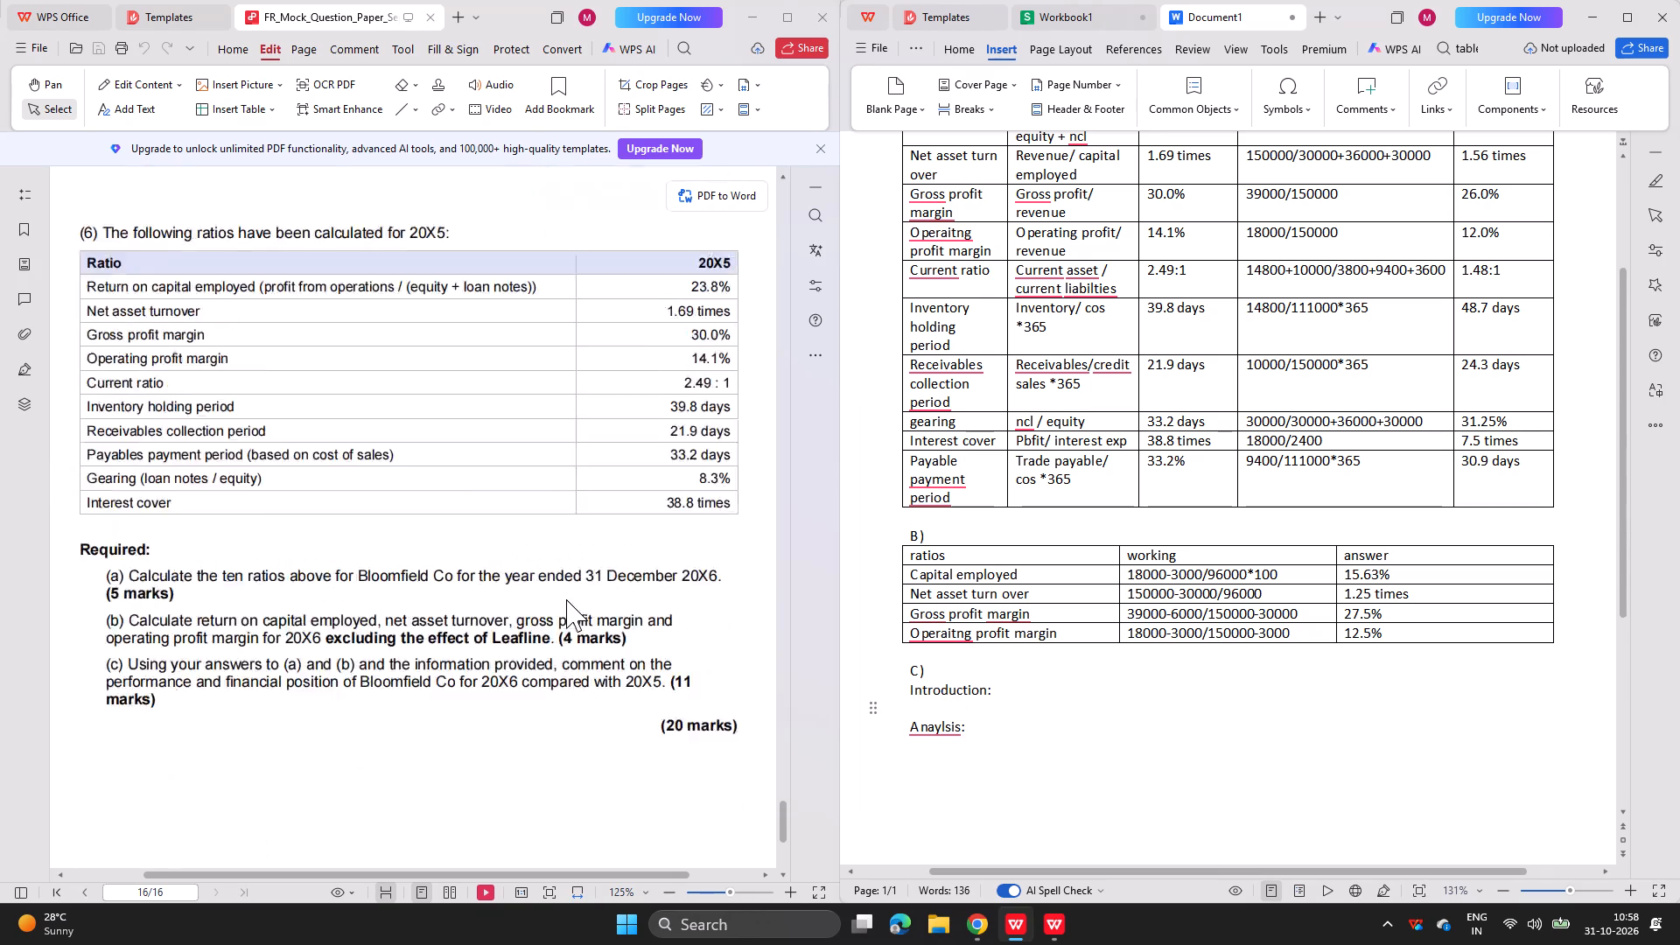
scroll(566, 599, "up", 3)
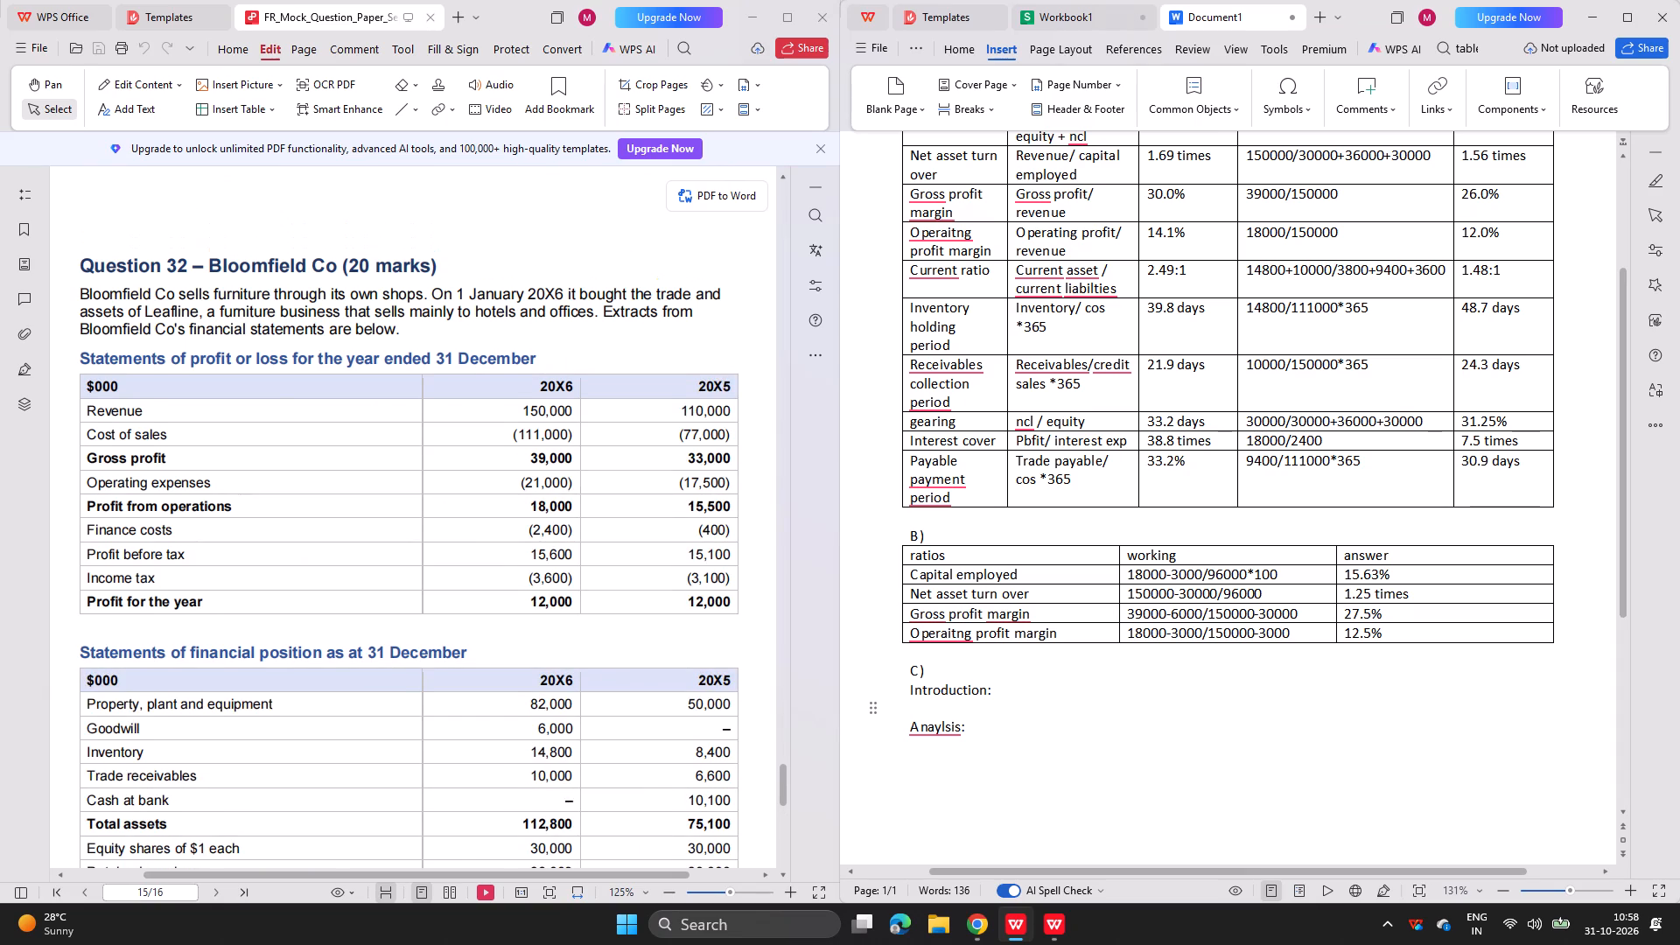
scroll(566, 599, "up", 1)
key("alt+Tab")
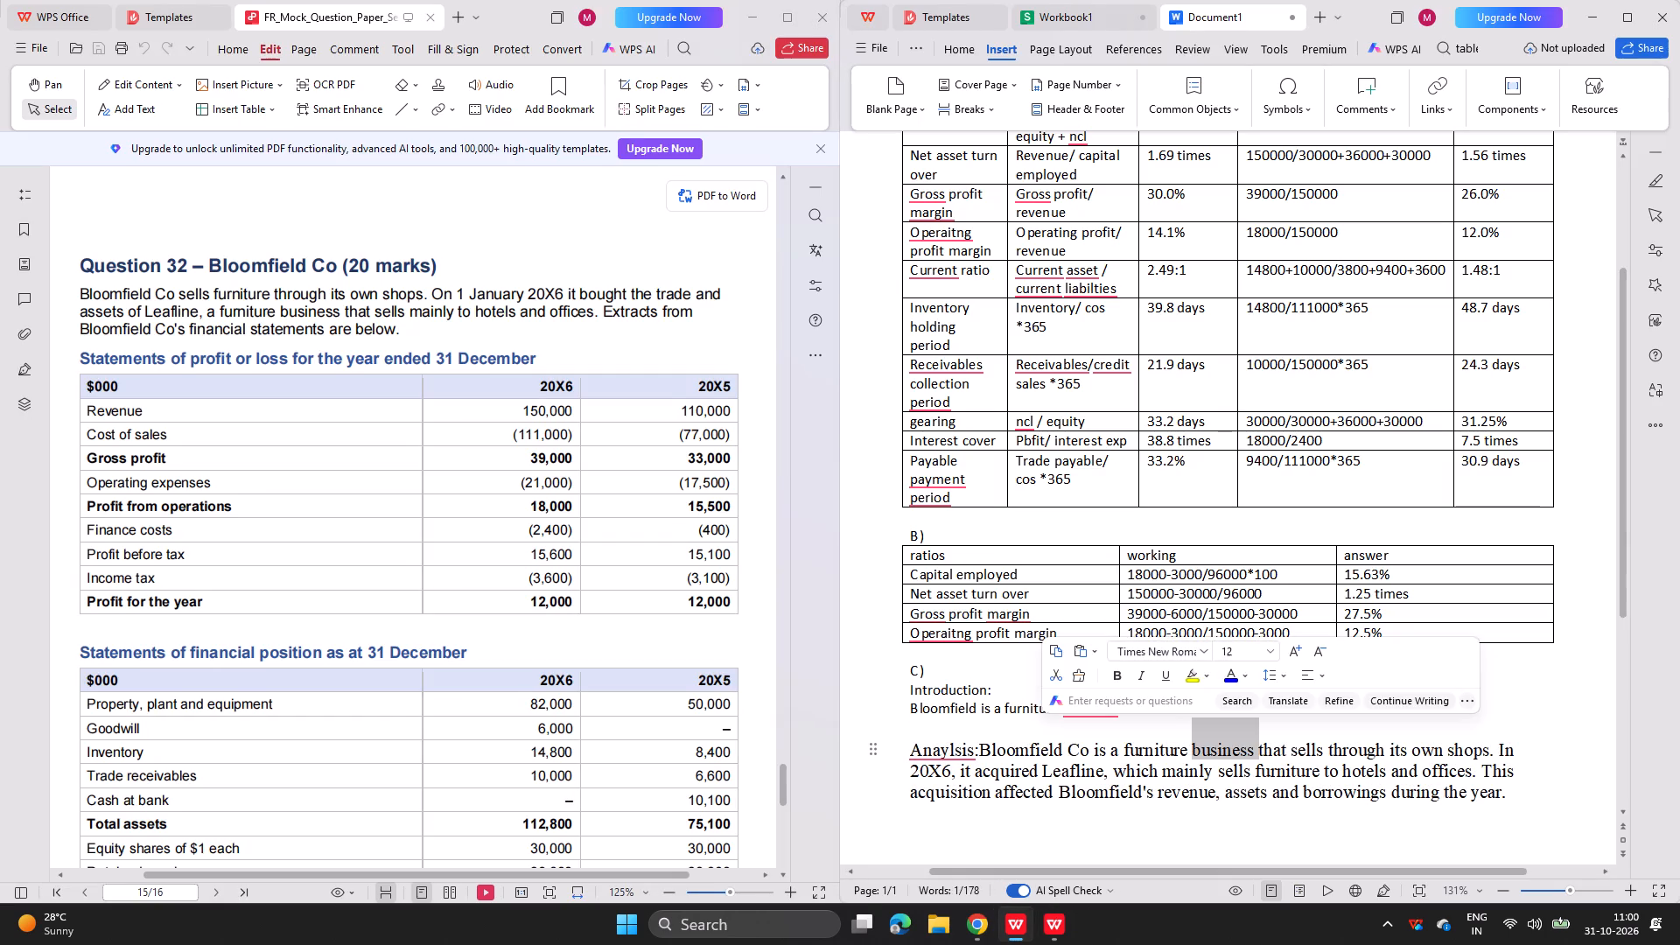
left_click(1009, 731)
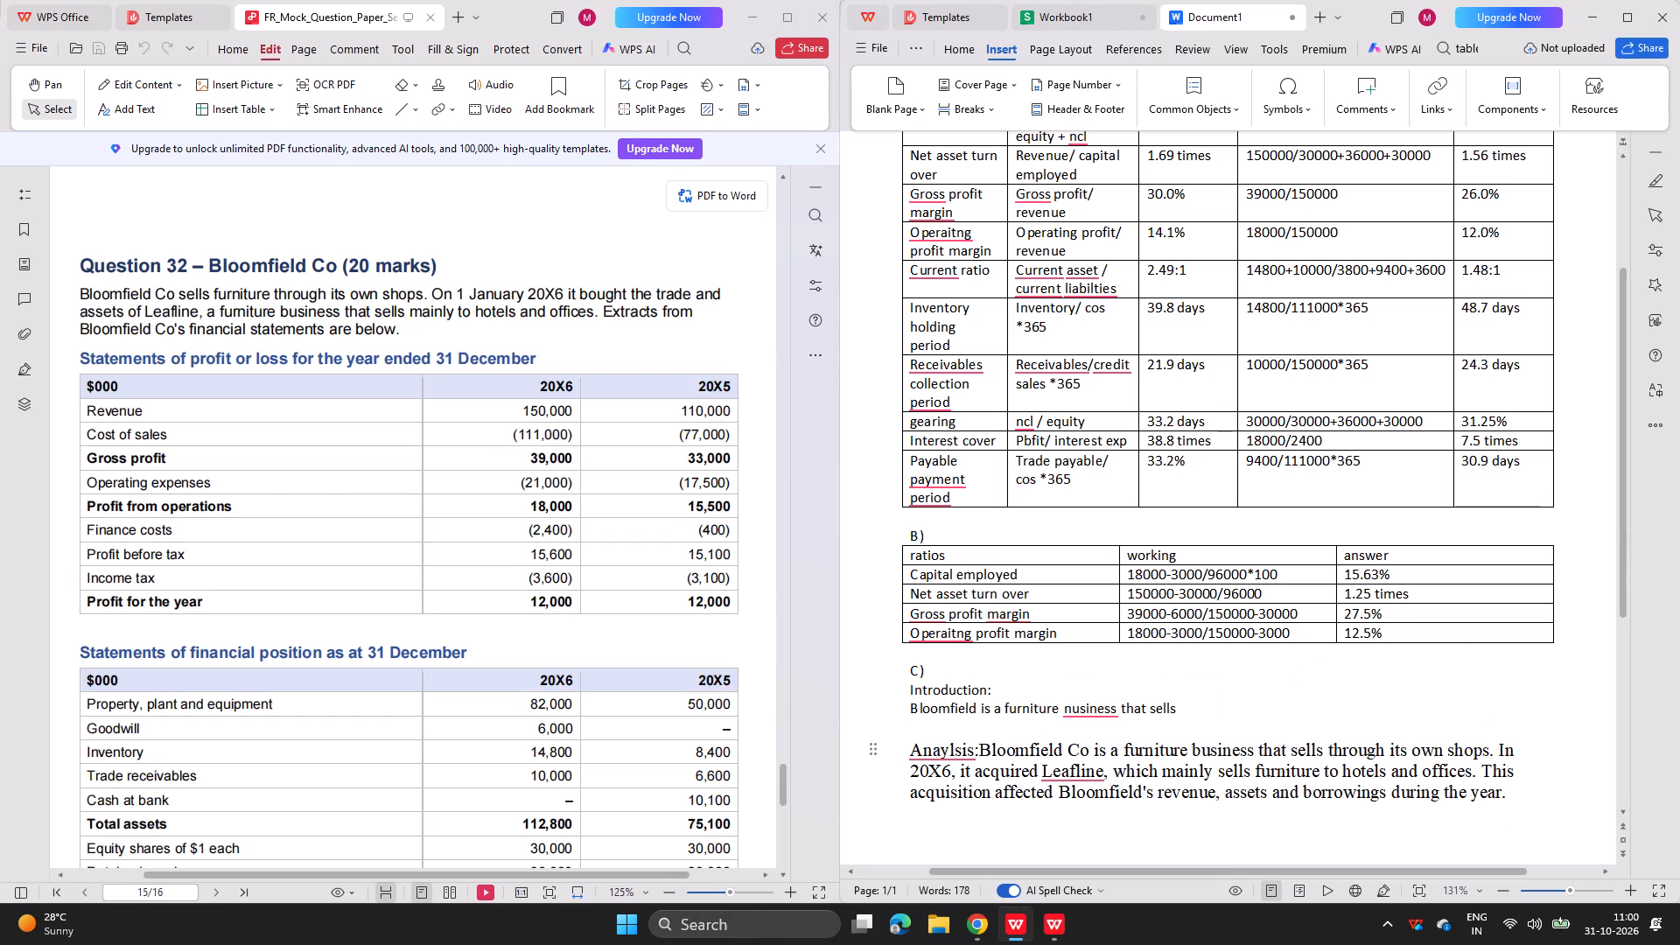
Replace "nusiness that sells" in the introduction with "business".
left_click(1198, 702)
key("BackSpace")
key("BackSpace")
key("BackSpace")
key("BackSpace")
key("BackSpace")
key("BackSpace")
key("BackSpace")
key("BackSpace")
key("BackSpace")
key("BackSpace")
key("BackSpace")
key("BackSpace")
key("BackSpace")
key("BackSpace")
key("BackSpace")
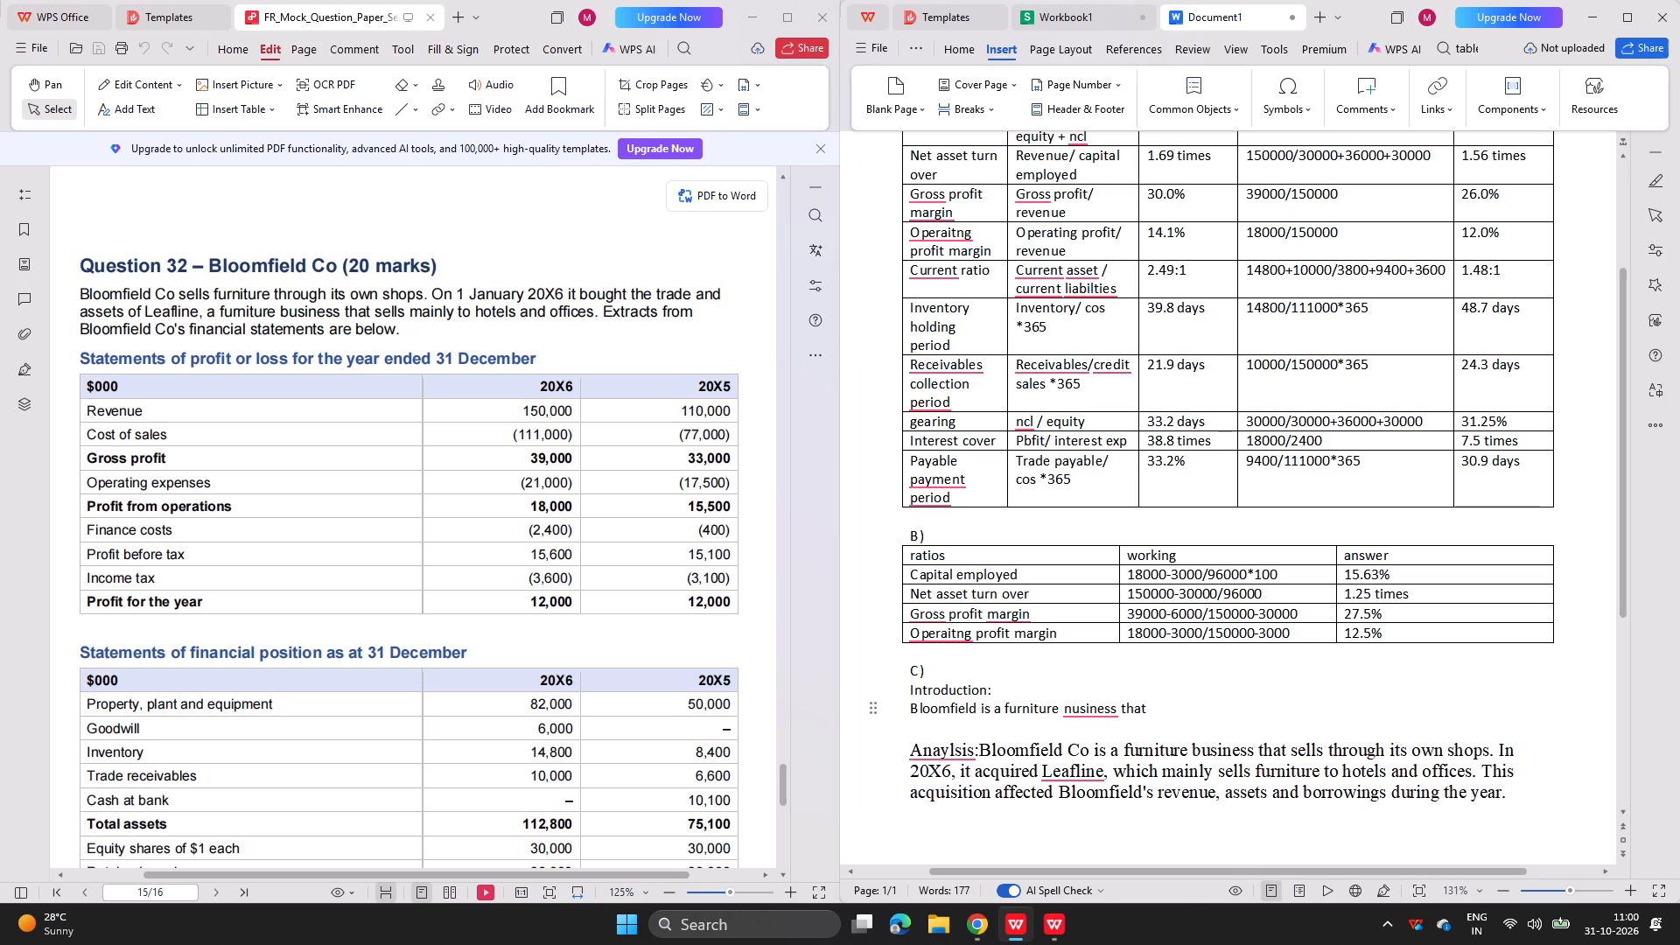
key("BackSpace")
key("BackSpace")
key("BackSpace")
key("BackSpace")
key("BackSpace")
type("business")
key("space")
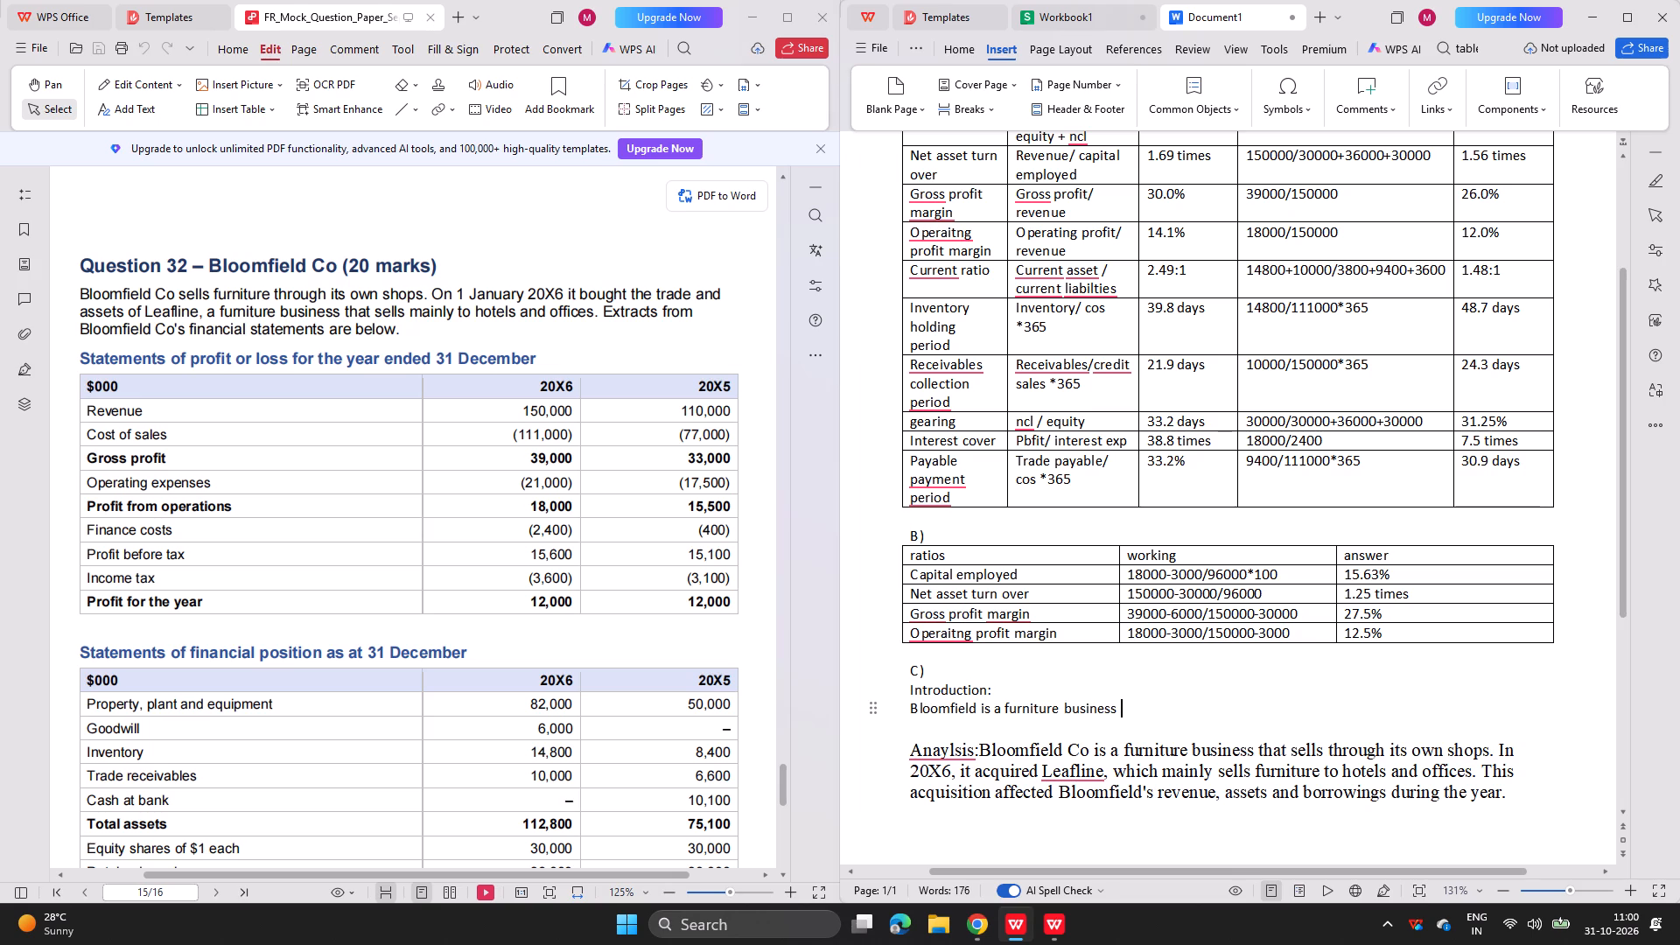
Continue the introduction after "business" with "that sells thorough its own shops. In 2006, it acquired".
type("that sells thoeruh")
key("BackSpace")
key("BackSpace")
key("BackSpace")
key("BackSpace")
type("rough its ow")
key("space")
key("BackSpace")
type("n shops")
key("space")
key("BackSpace")
type(". in")
key("space")
type("2006")
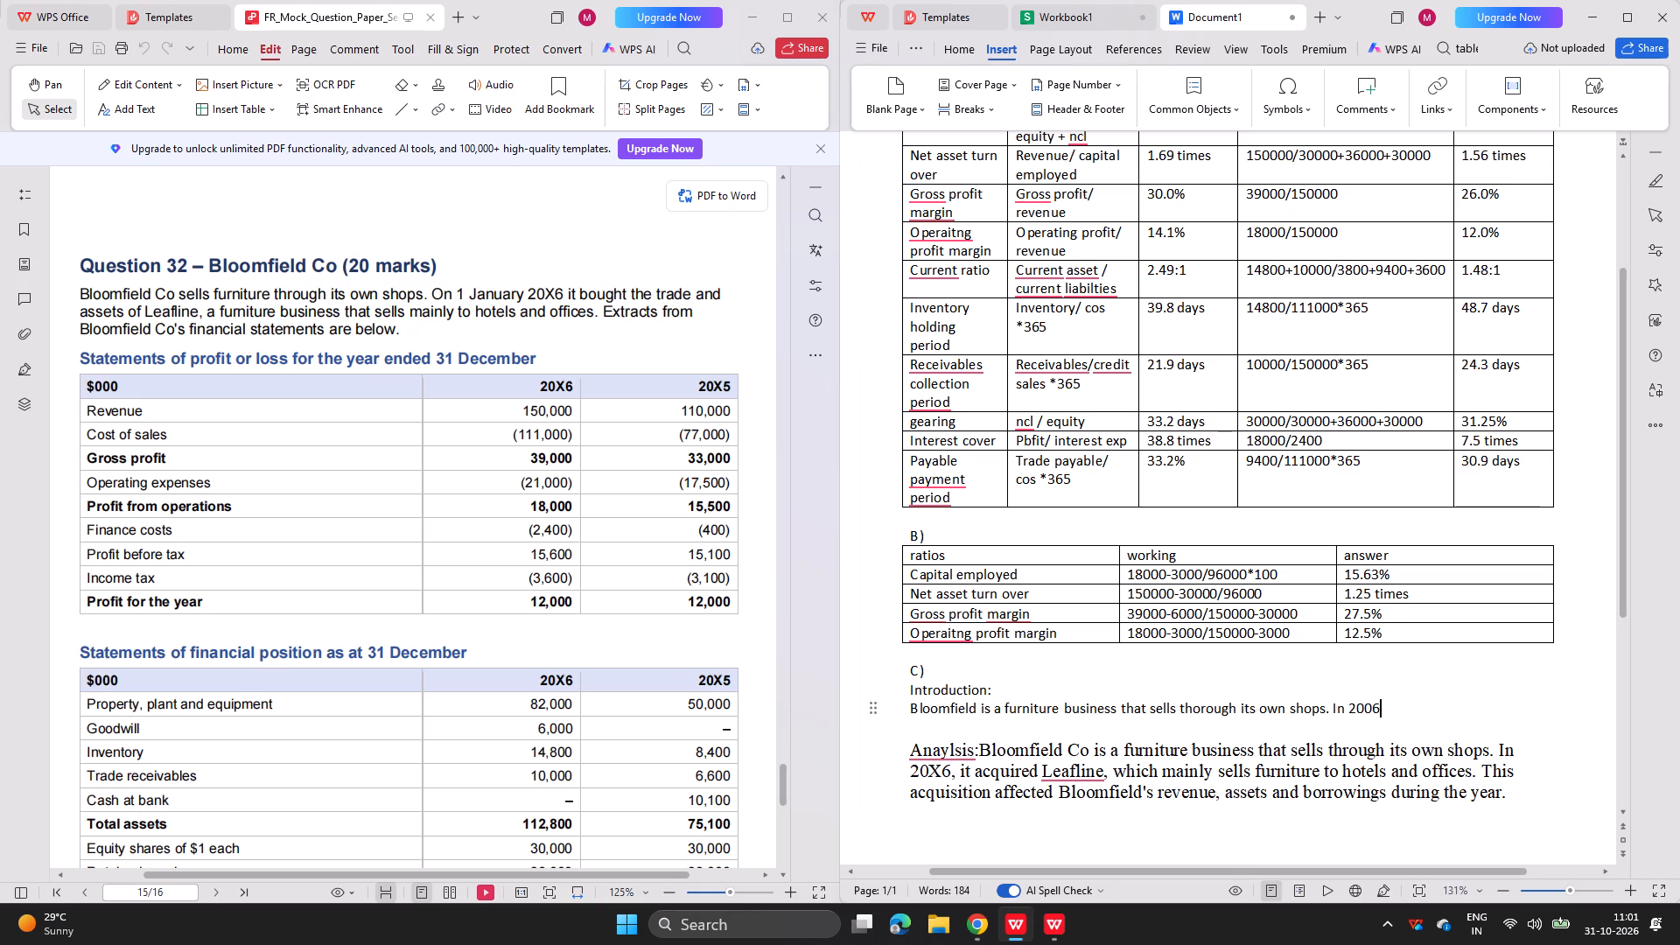
type(", it acquired")
key("space")
Name the acquired business by adding ", leafline, which" after "it acquired" in the introduction.
type(";lleafl")
key("BackSpace")
key("BackSpace")
key("BackSpace")
key("BackSpace")
key("BackSpace")
key("BackSpace")
key("BackSpace")
key("BackSpace")
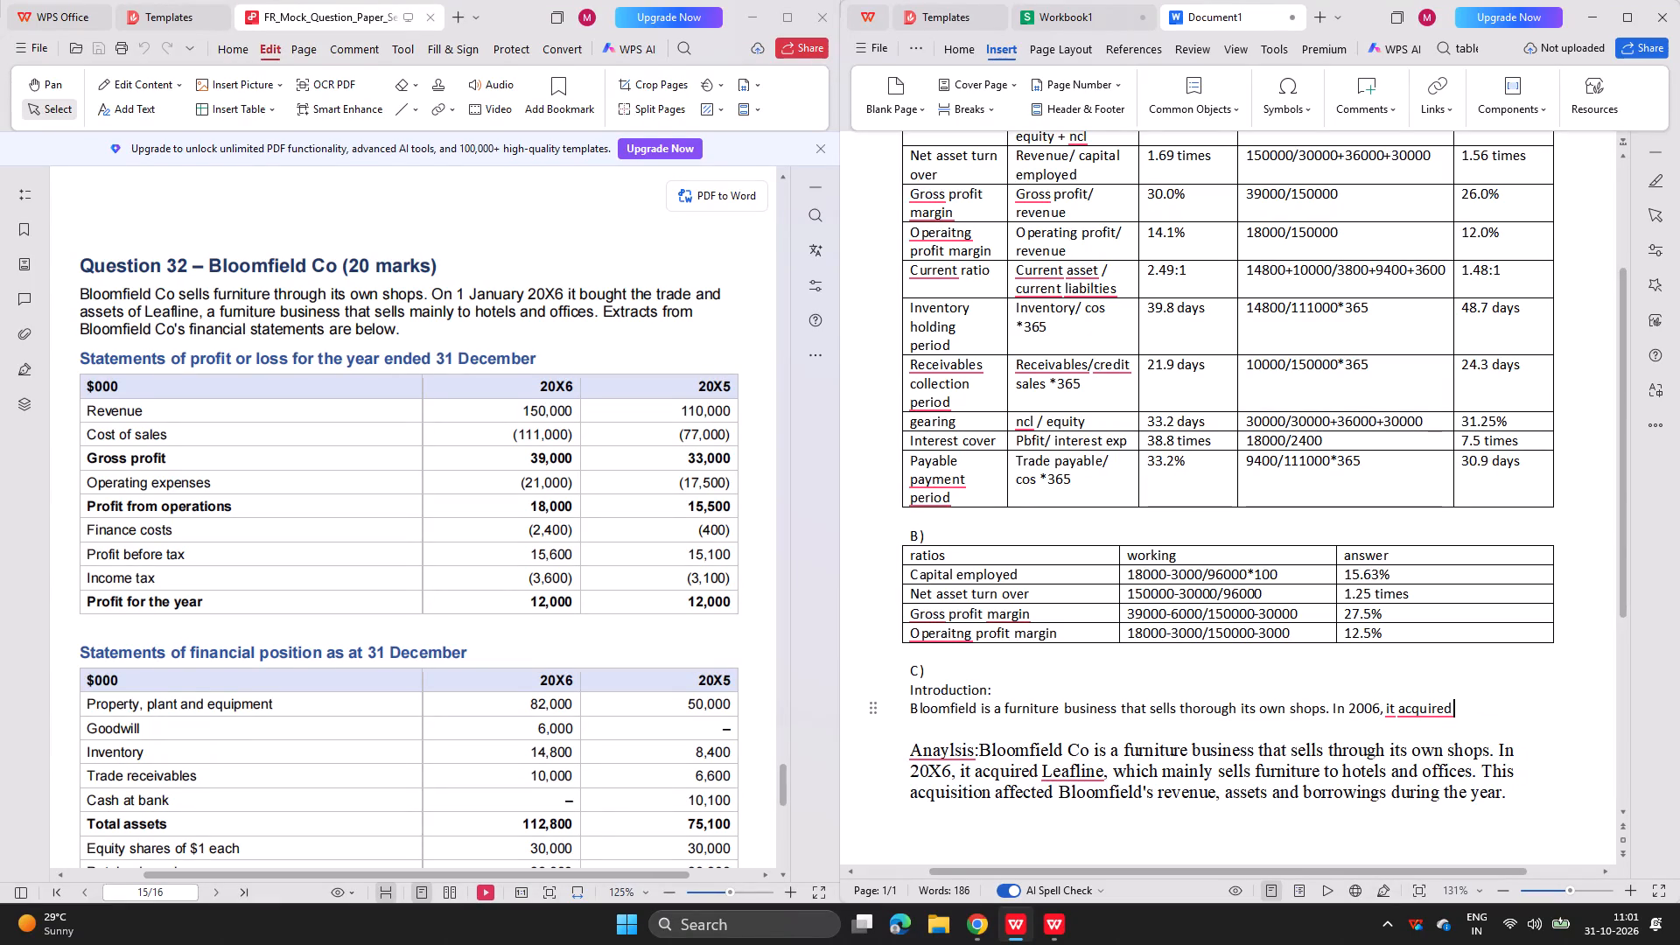
type(", leaf")
key("space")
key("BackSpace")
type("line")
key("space")
key("BackSpace")
type(", which")
key("space")
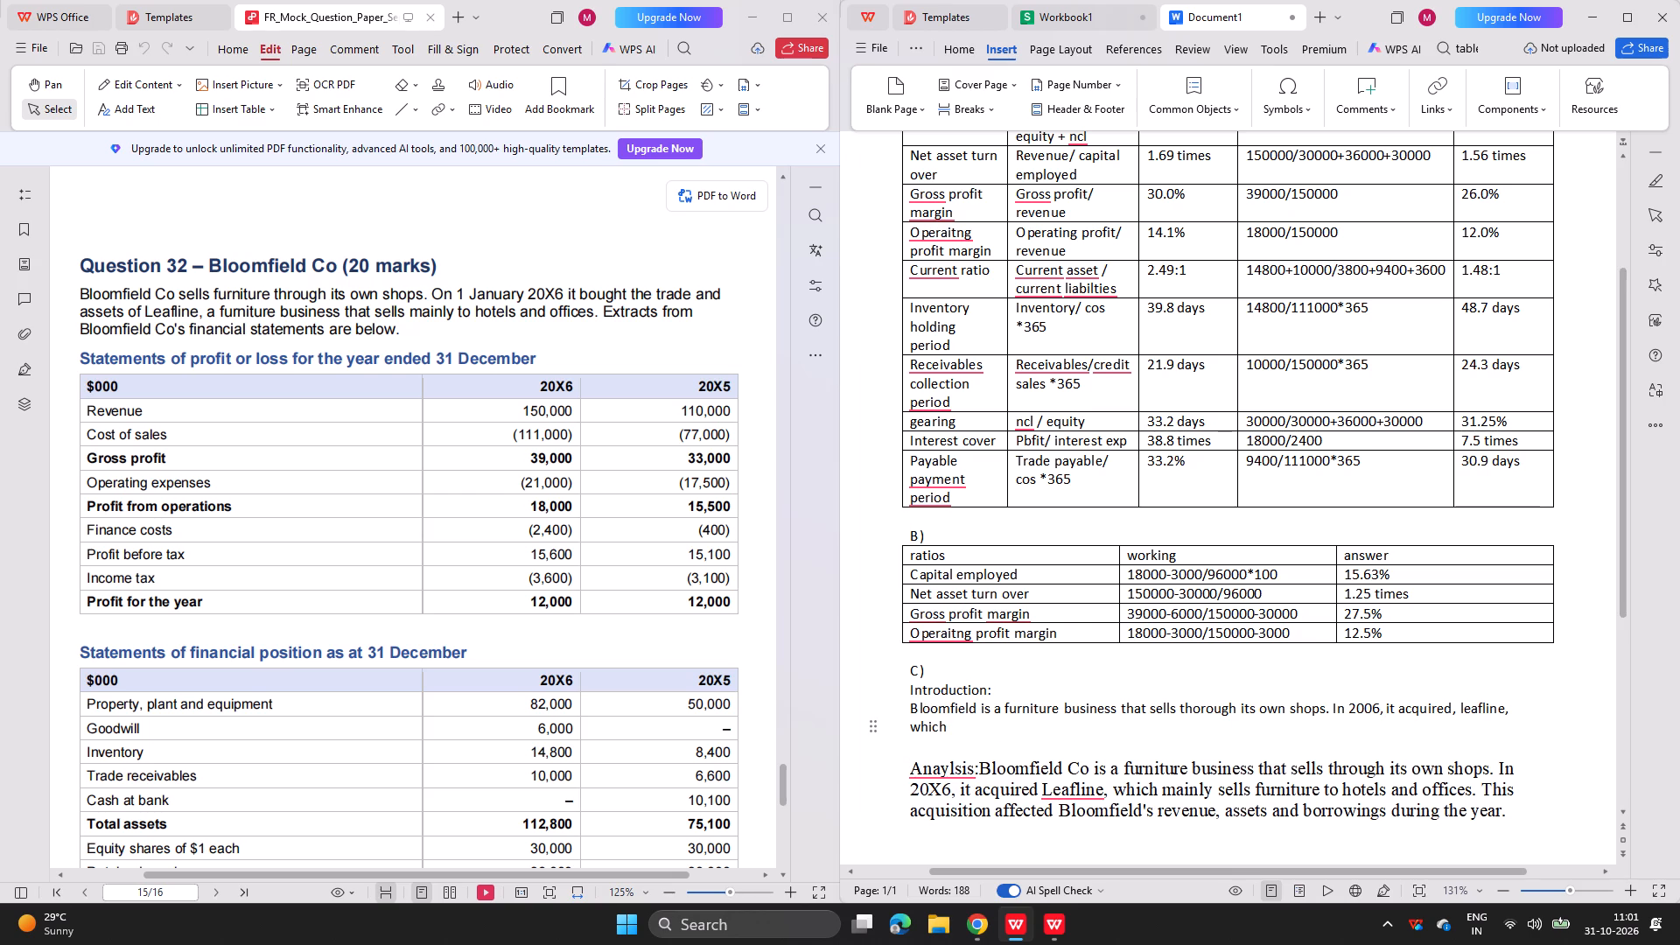
Add "mainly sells furniture" after "which" in the introduction.
type("maoil")
key("BackSpace")
key("BackSpace")
key("BackSpace")
type("on")
key("BackSpace")
key("BackSpace")
type("inly")
key("space")
type("sle")
key("BackSpace")
key("BackSpace")
type("elss ft")
key("BackSpace")
key("BackSpace")
key("BackSpace")
key("BackSpace")
key("BackSpace")
type("ls furniture")
key("space")
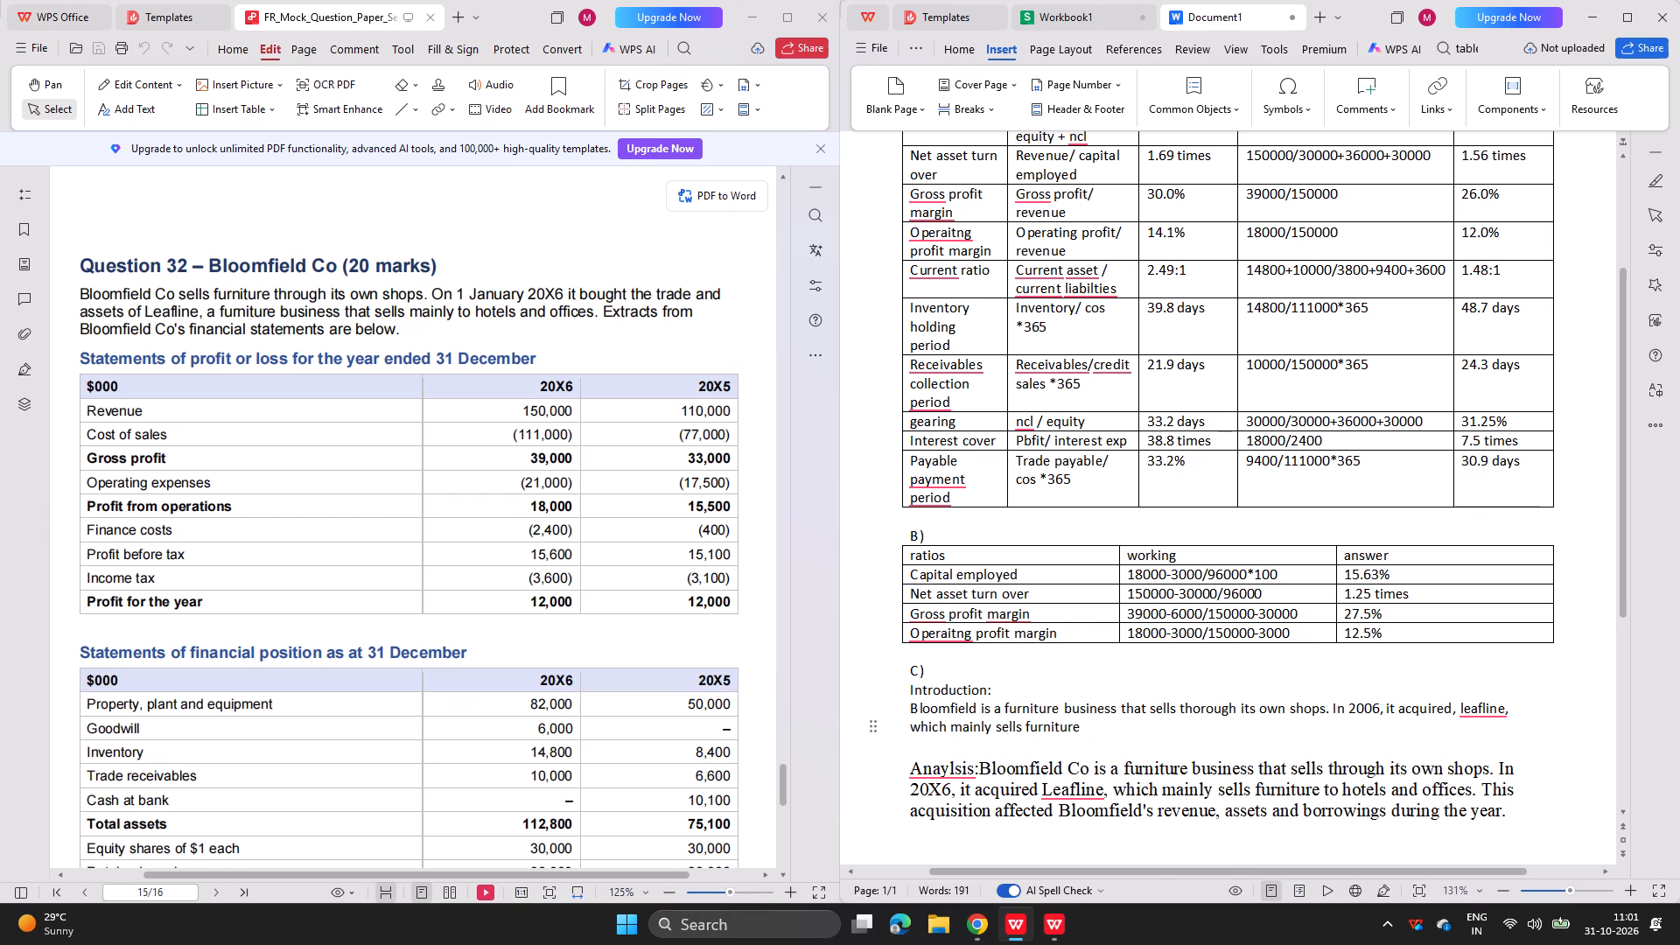
Continue the introduction after "mainly sells furniture" with "to hotels and offices".
scroll(461, 644, "down", 5)
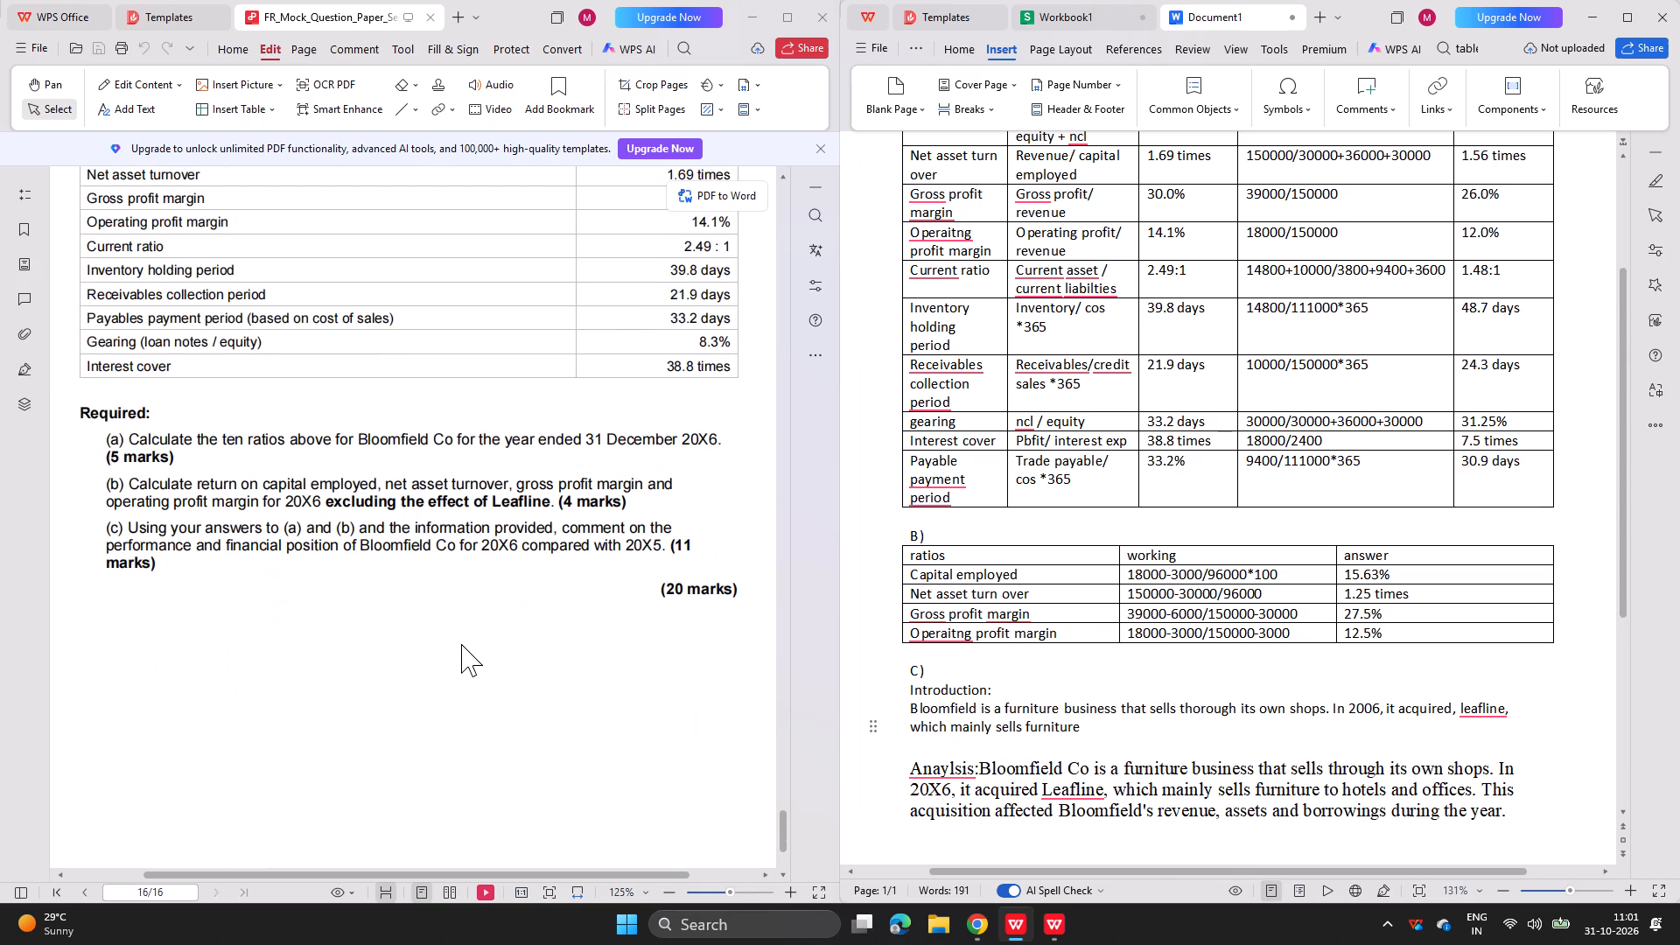
scroll(461, 644, "up", 1)
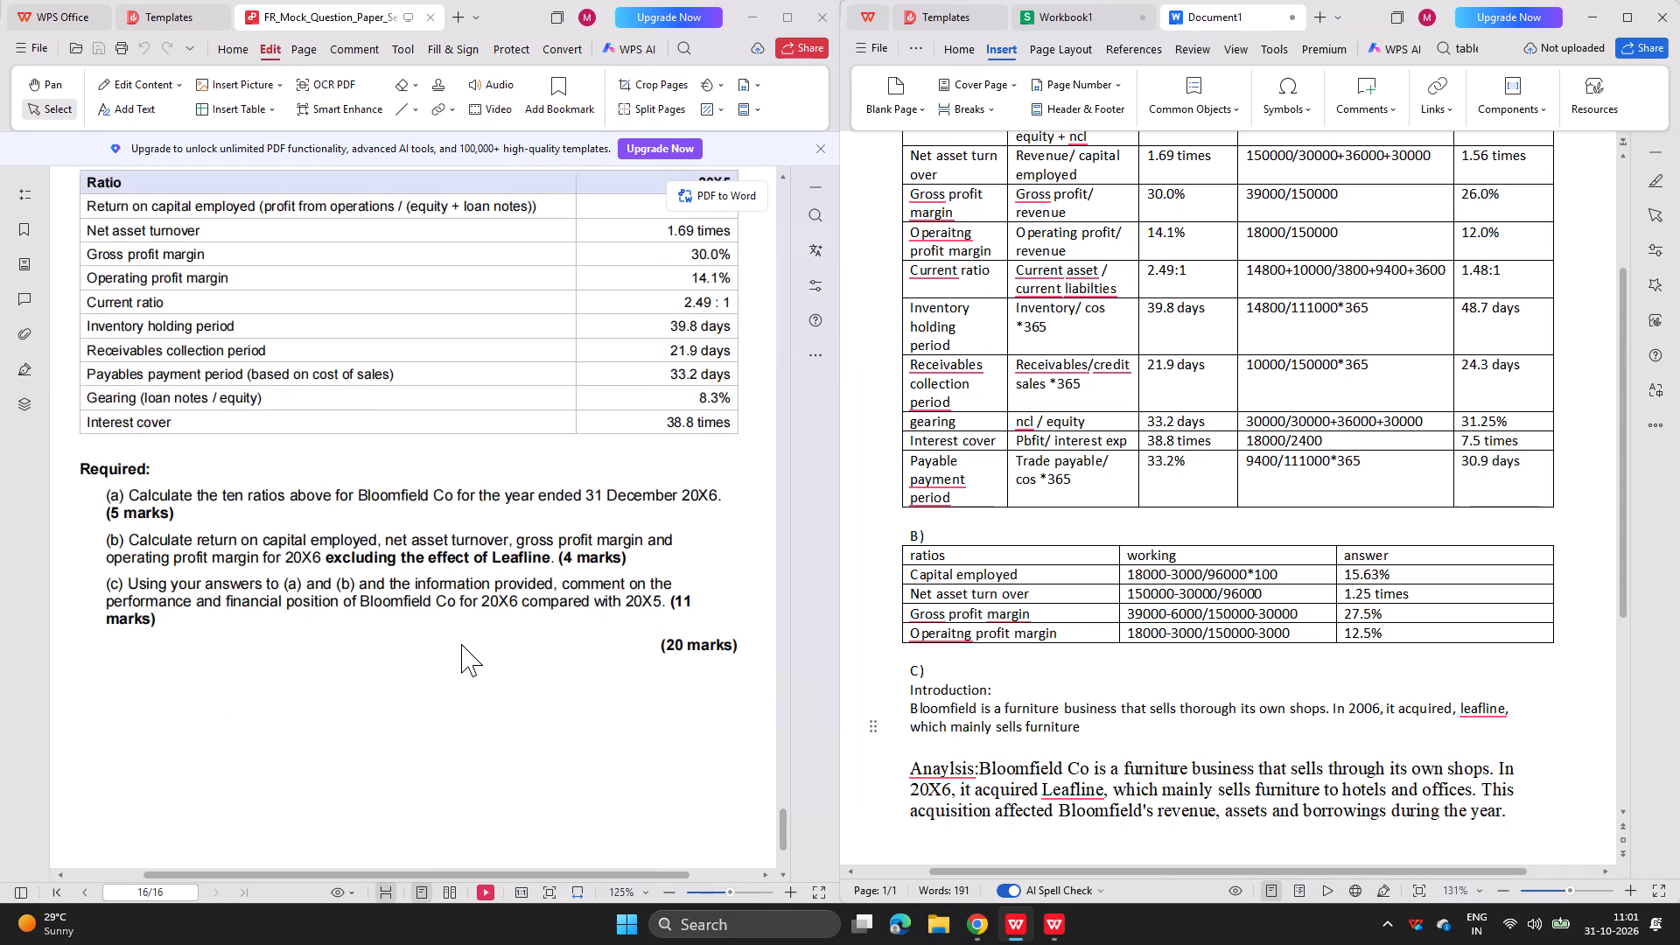
scroll(461, 644, "up", 1)
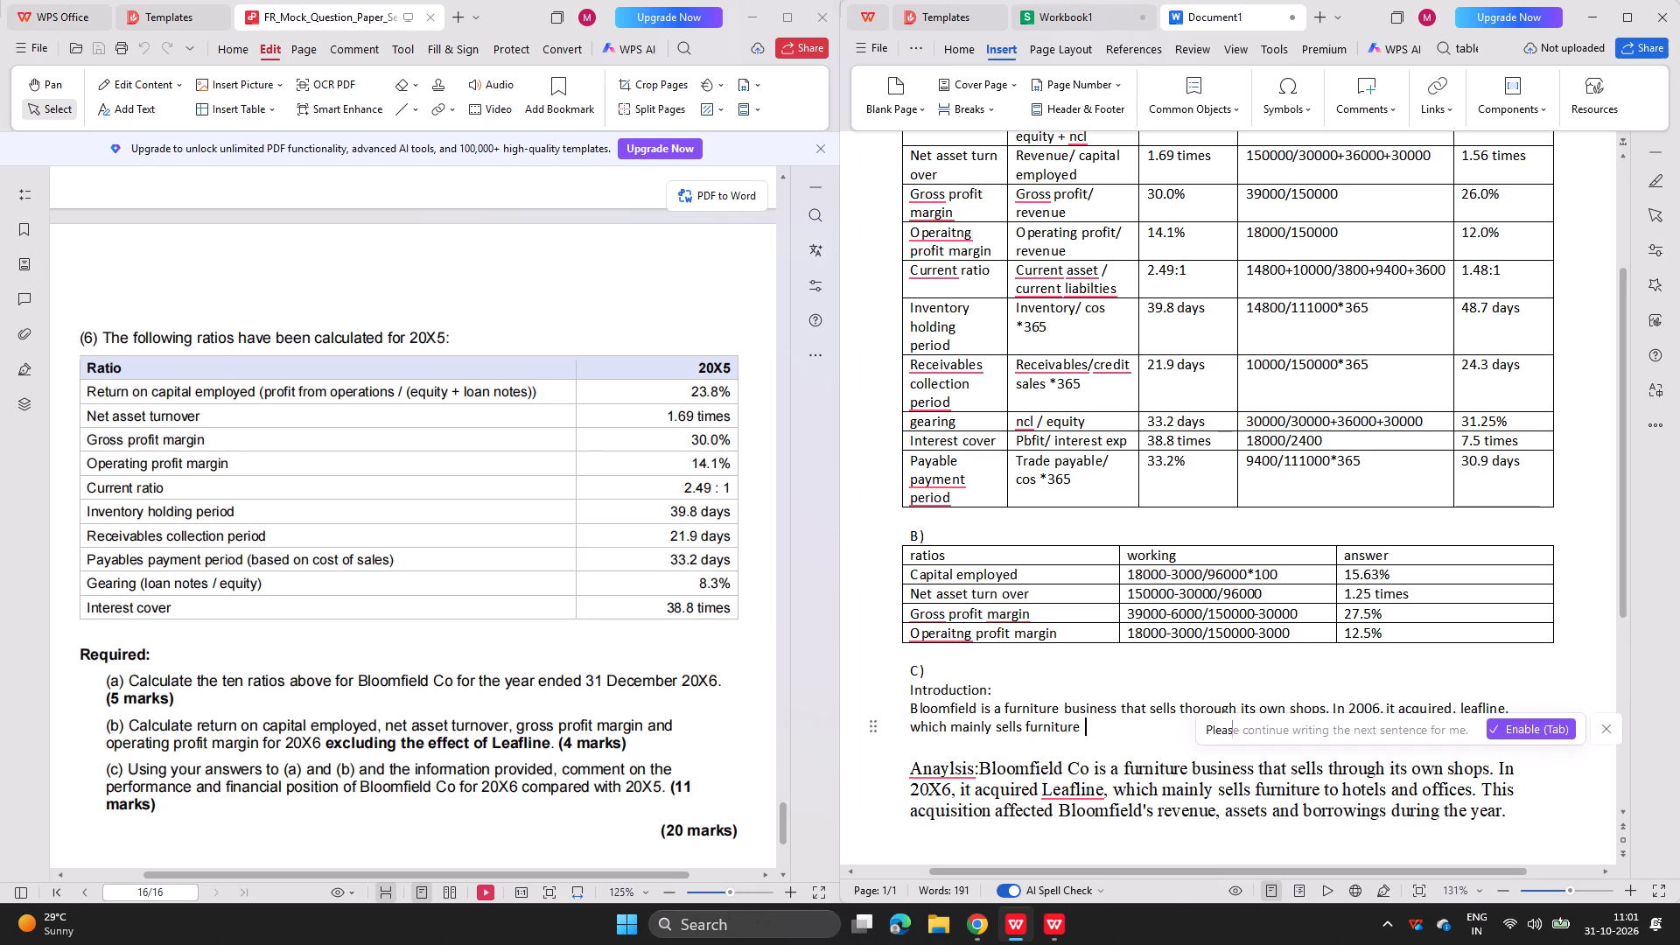
type("r=ot")
key("space")
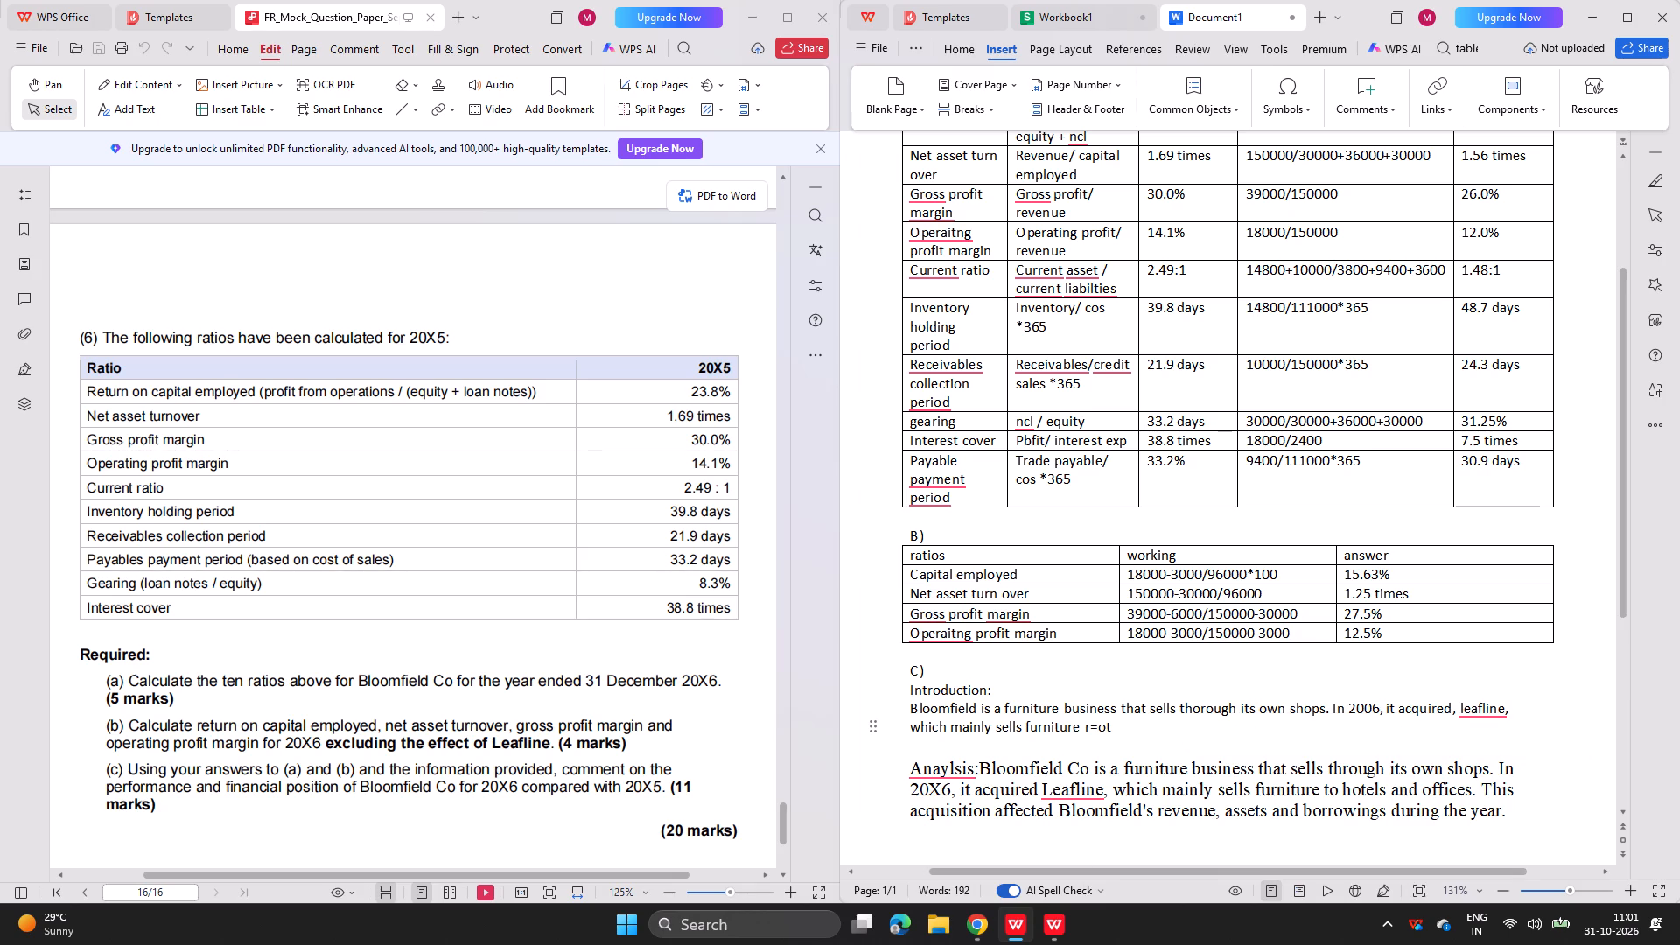
key("BackSpace")
key("BackSpace")
key("BackSpace")
key("BackSpace")
key("BackSpace")
type("to hotels and offic")
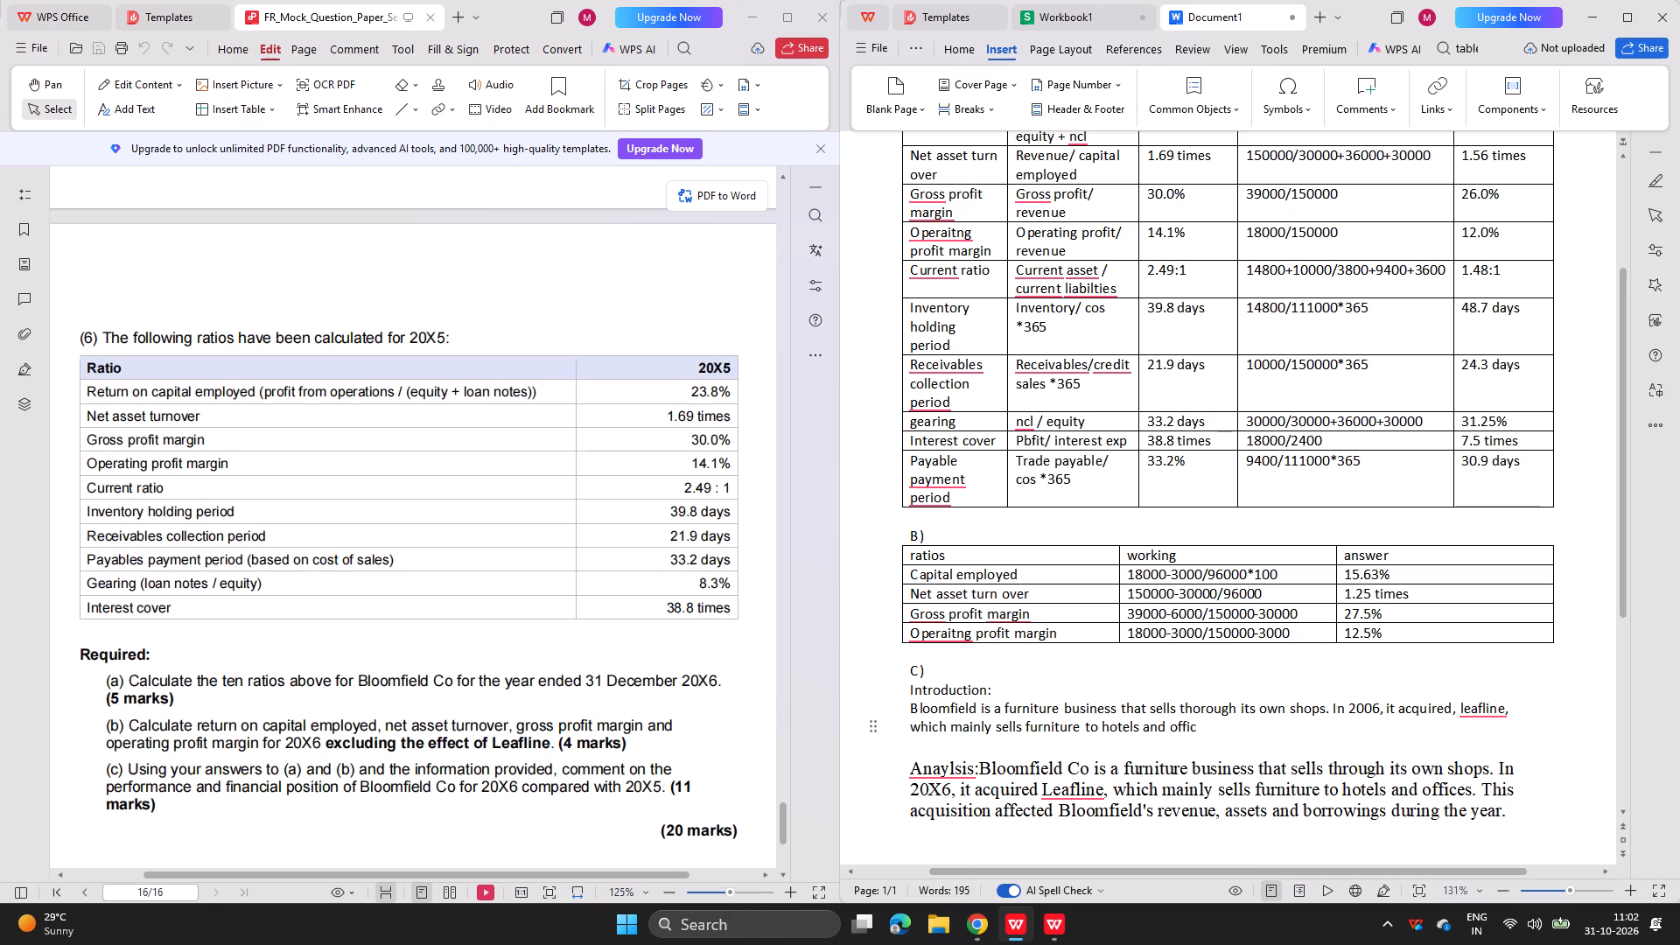
type("es")
End that sentence with a period and start another in the introduction with "This acqusition affected".
type(". this a")
scroll(717, 682, "up", 4)
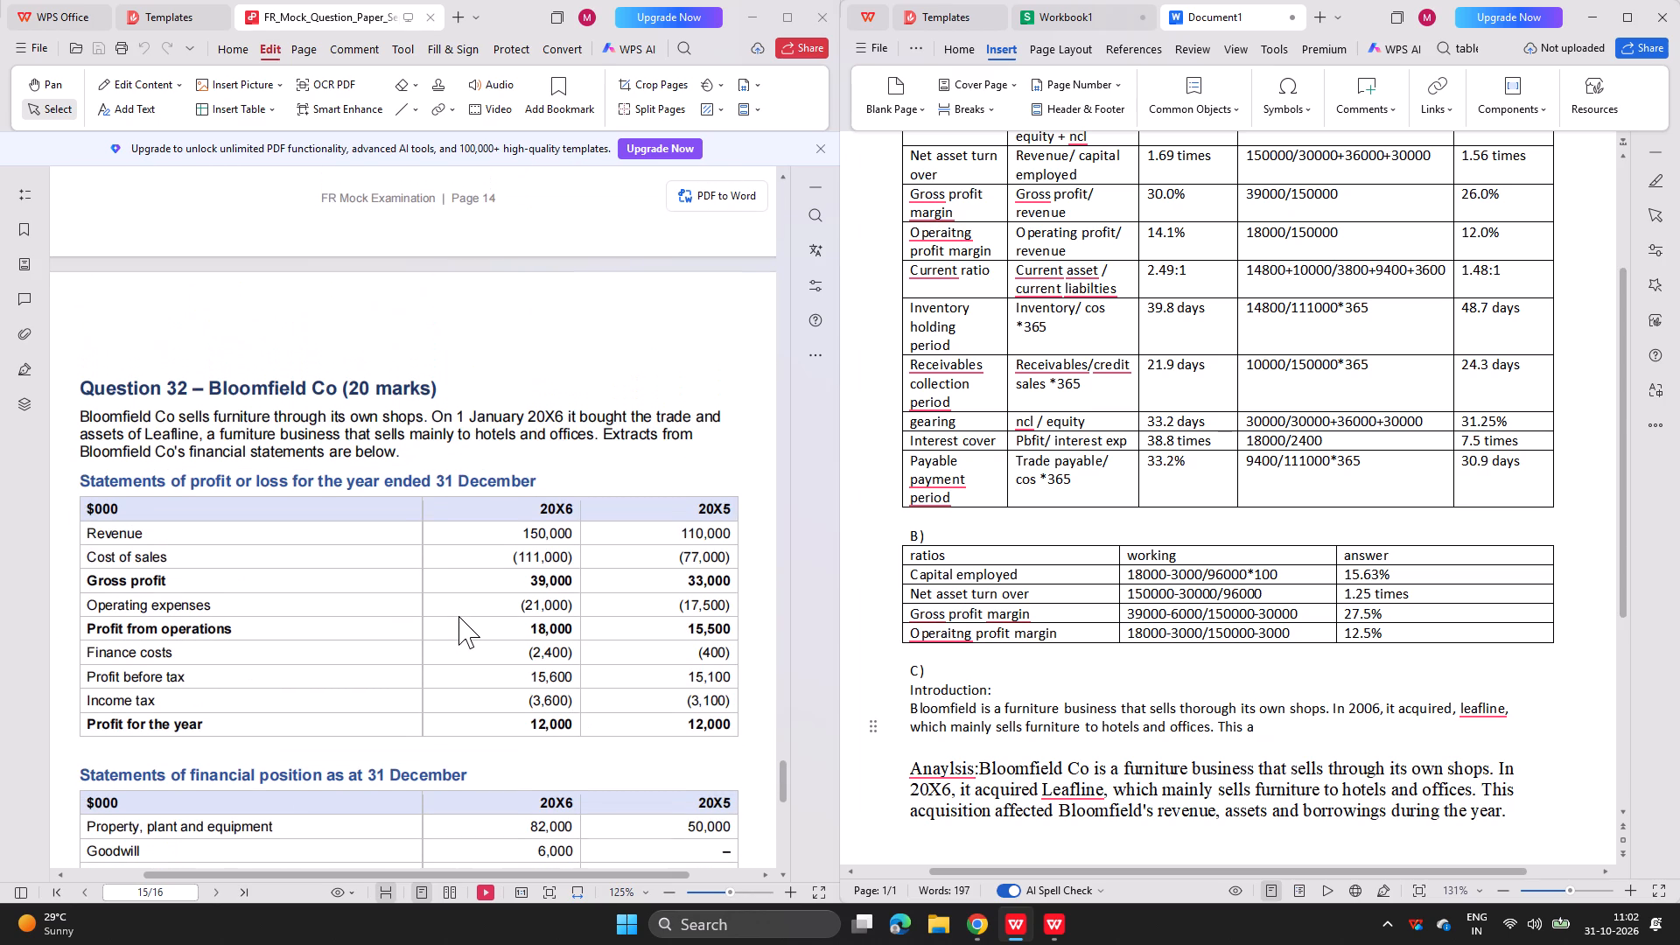
key("c")
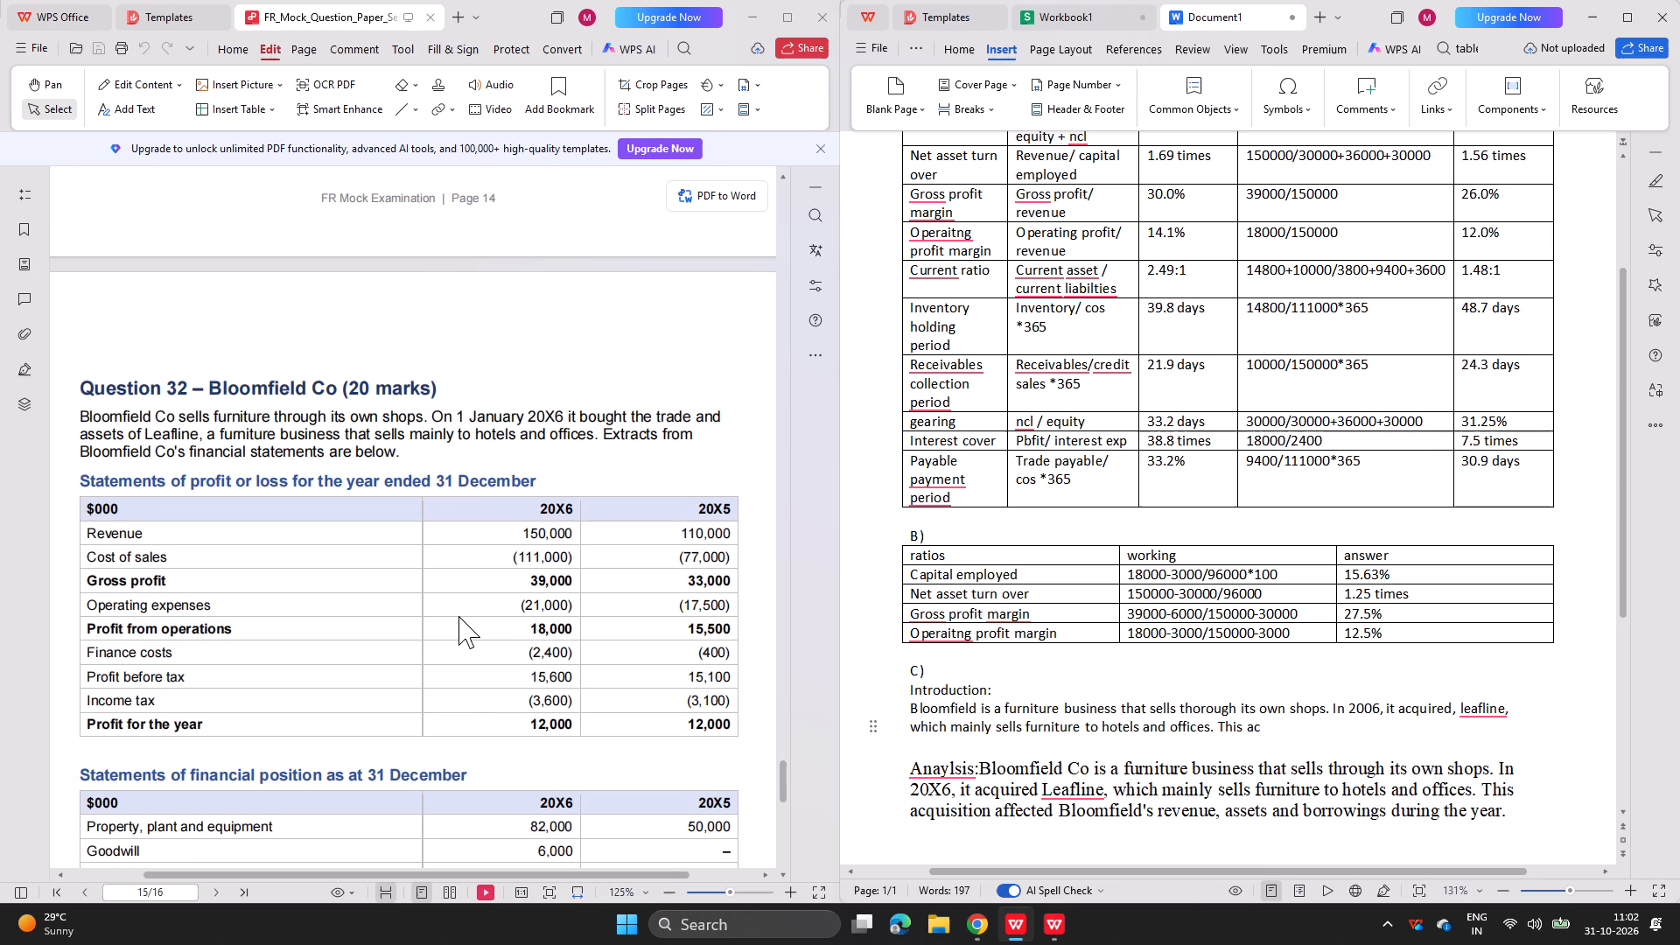
type("uistion")
key("space")
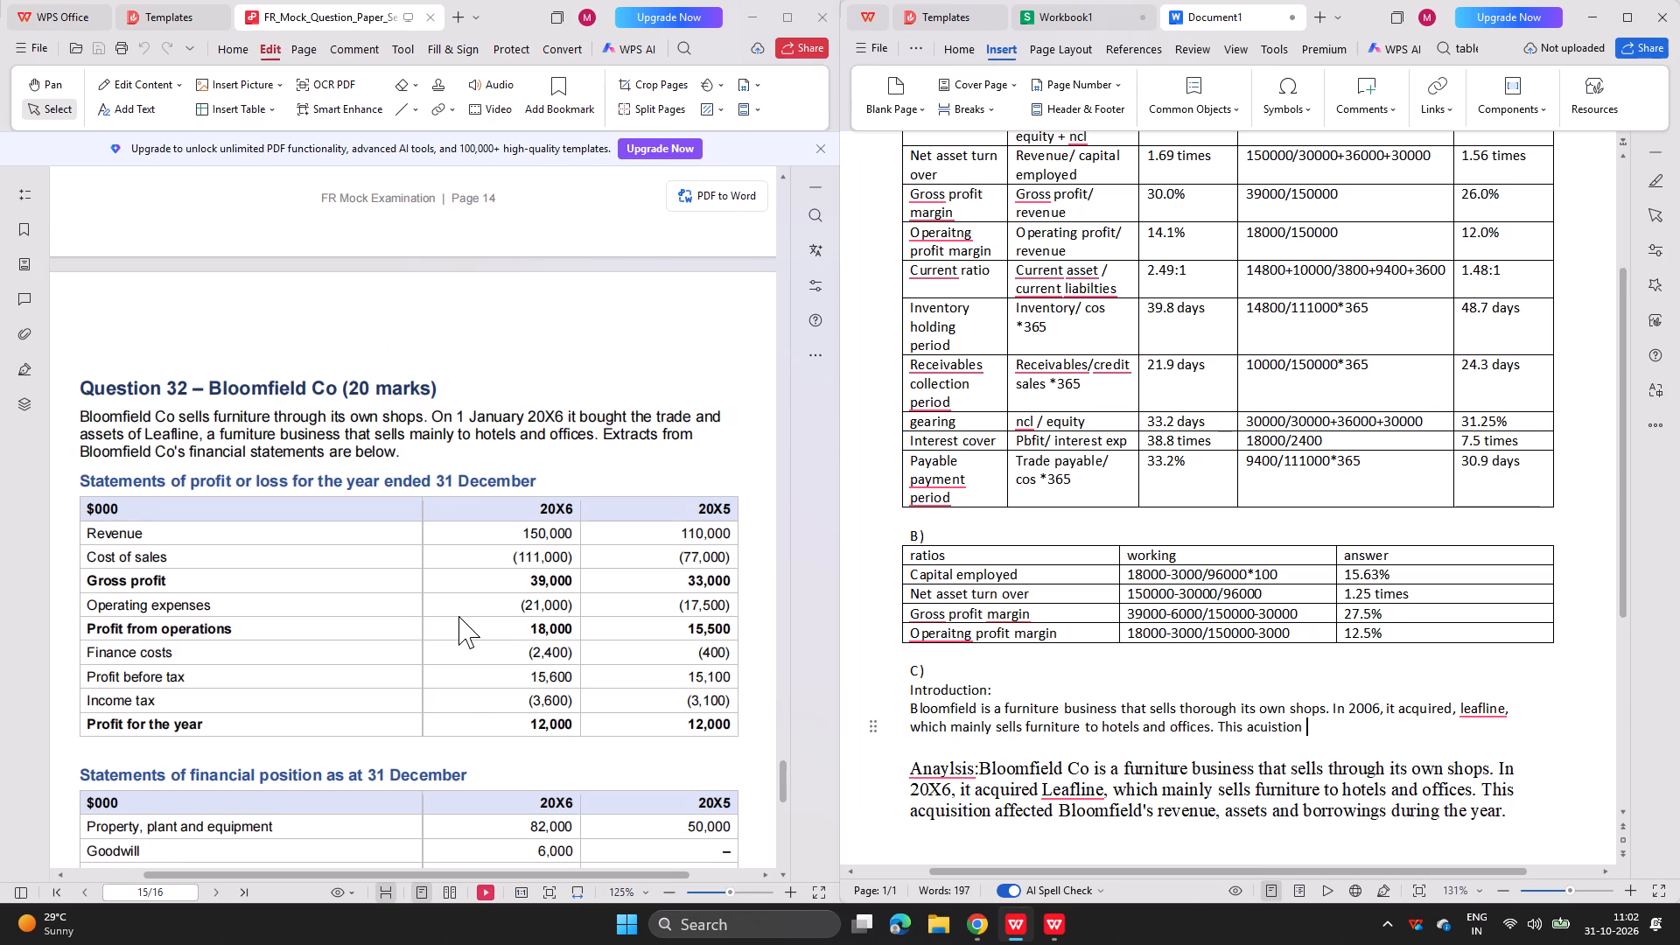
key("BackSpace")
key("BackSpace")
key("BackSpace")
key("BackSpace")
key("BackSpace")
key("BackSpace")
key("BackSpace")
key("BackSpace")
type("qusition affected t")
key("BackSpace")
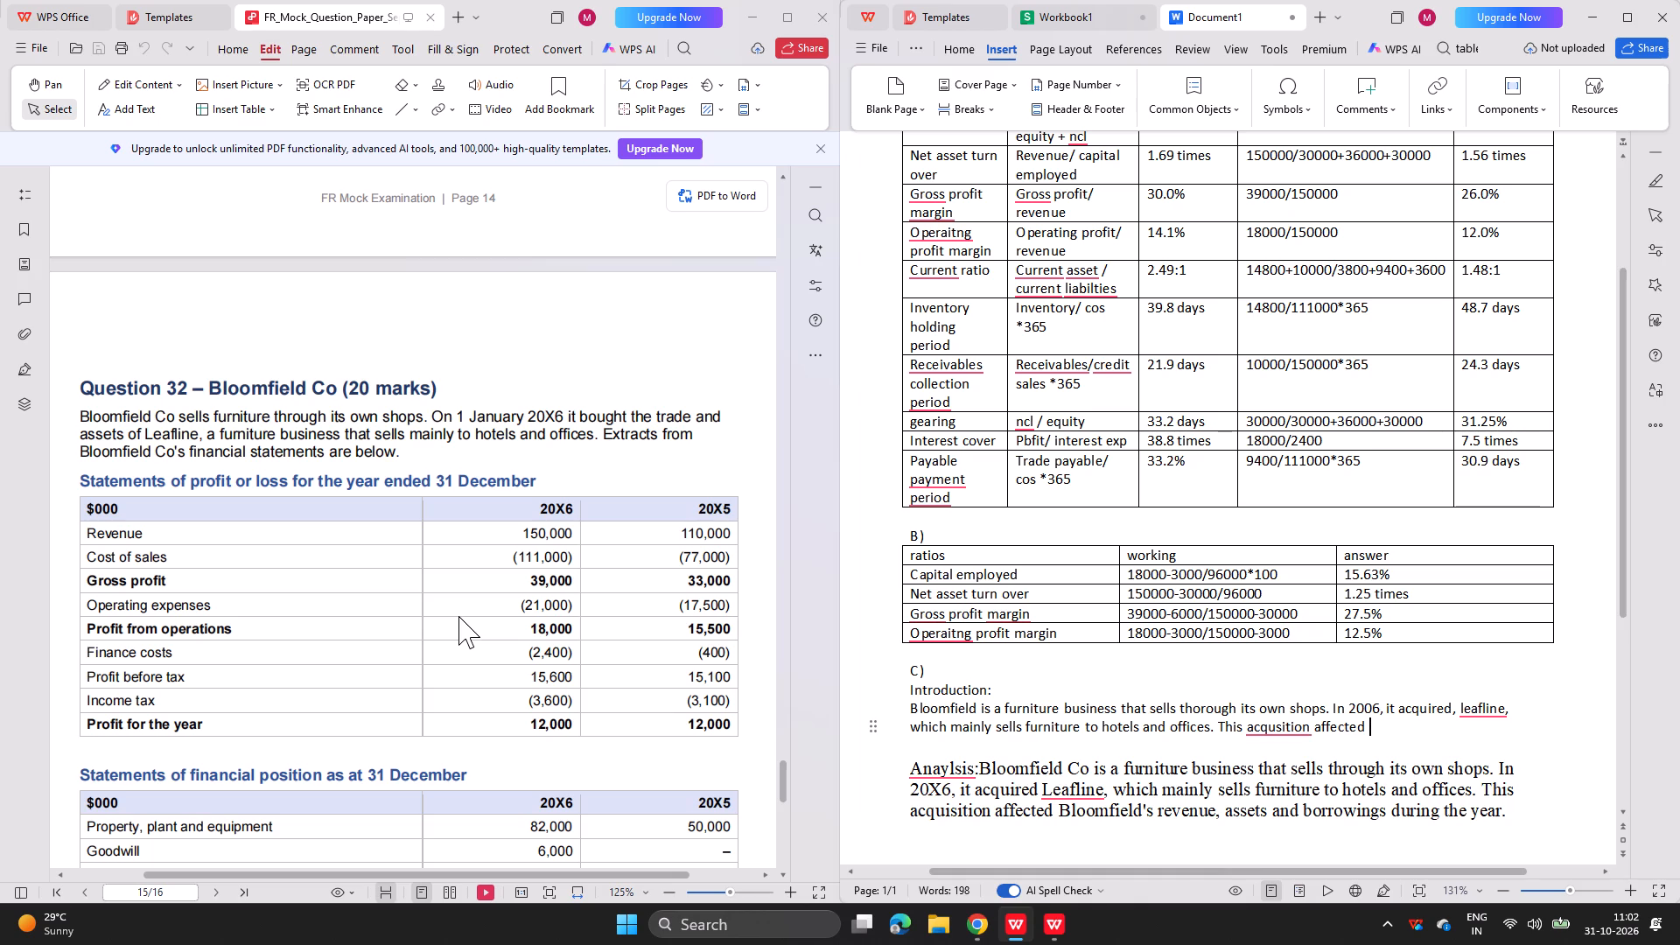
key("BackSpace")
key("space")
Continue the introduction after "affected" with "during the year. In the below".
type("during the year, i")
key("BackSpace")
key("BackSpace")
key("BackSpace")
key("BackSpace")
type("r. in the blow")
key("space")
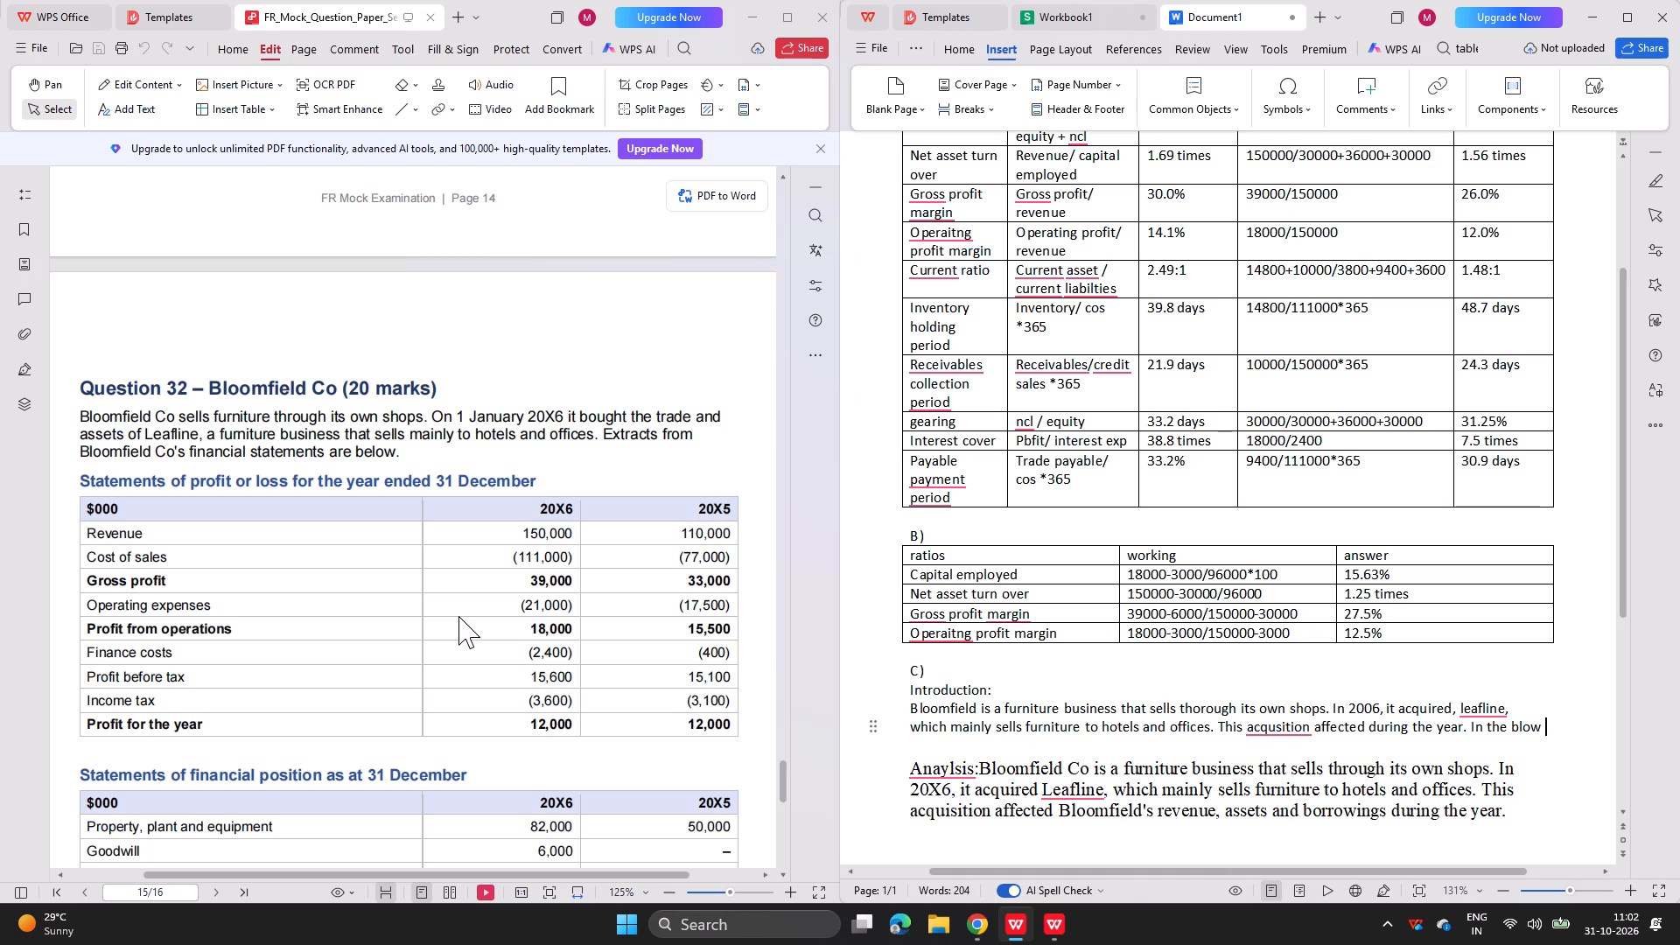
key("BackSpace")
key("BackSpace")
key("BackSpace")
key("BackSpace")
key("BackSpace")
type("below")
key("space")
Add "theres a analysis" after "In the below" in the introduction.
type("there")
key("space")
key("BackSpace")
type("s a an")
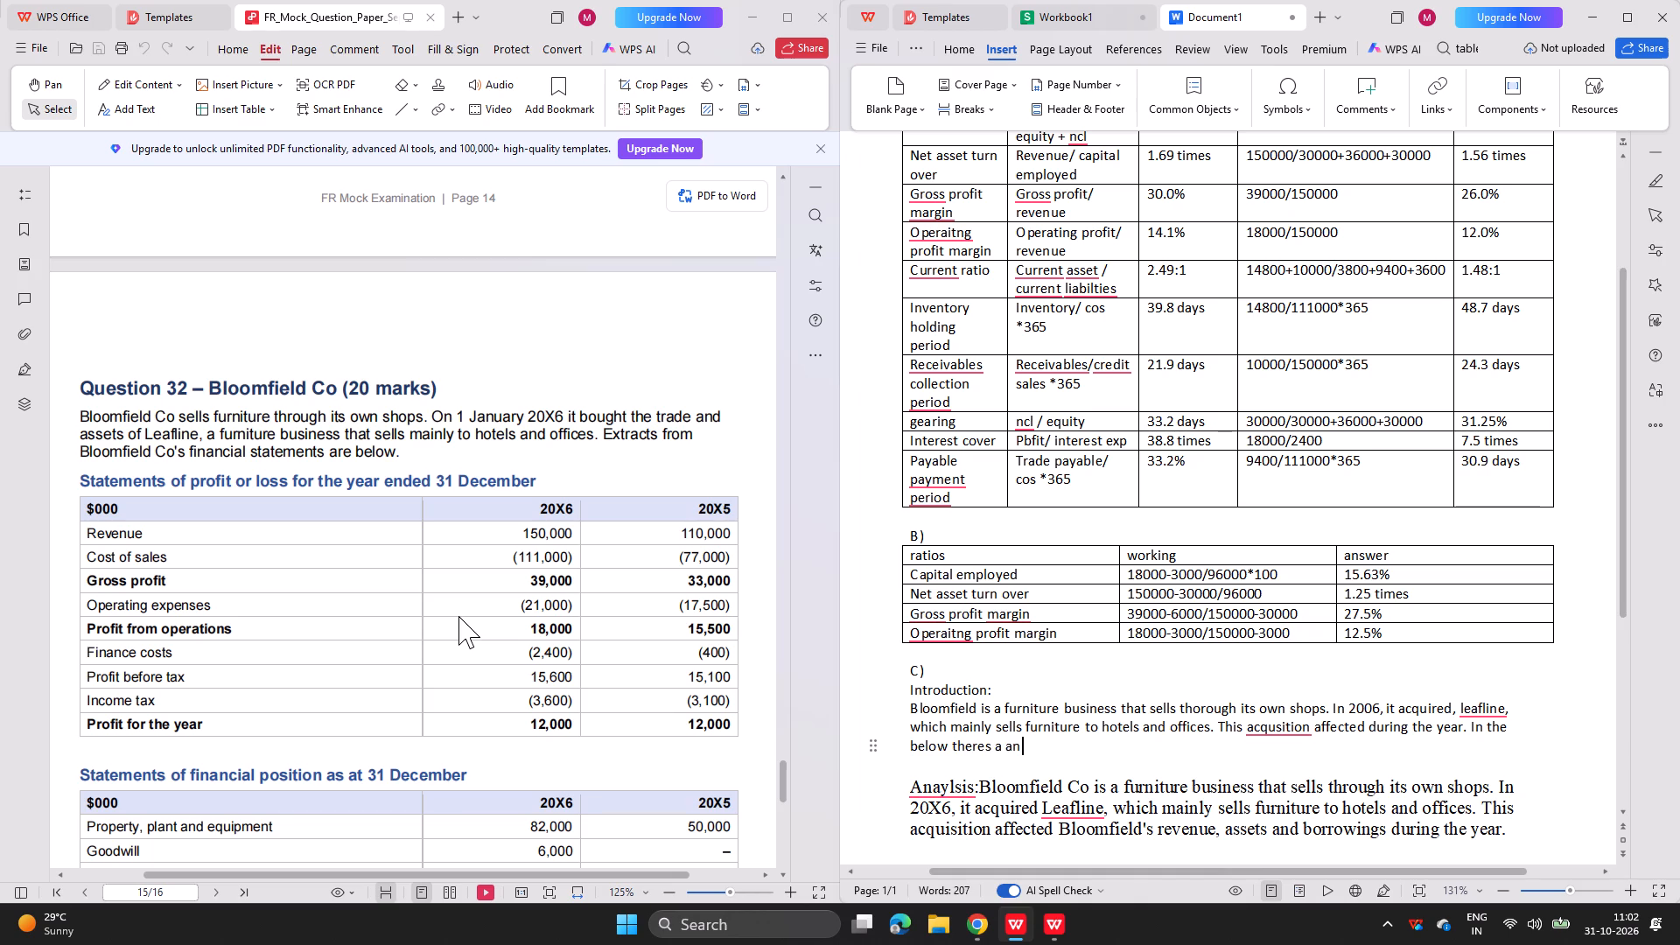
type("ay")
key("BackSpace")
type("ly")
type("sis od")
key("BackSpace")
type("f the")
key("space")
key("BackSpace")
key("BackSpace")
key("BackSpace")
key("BackSpace")
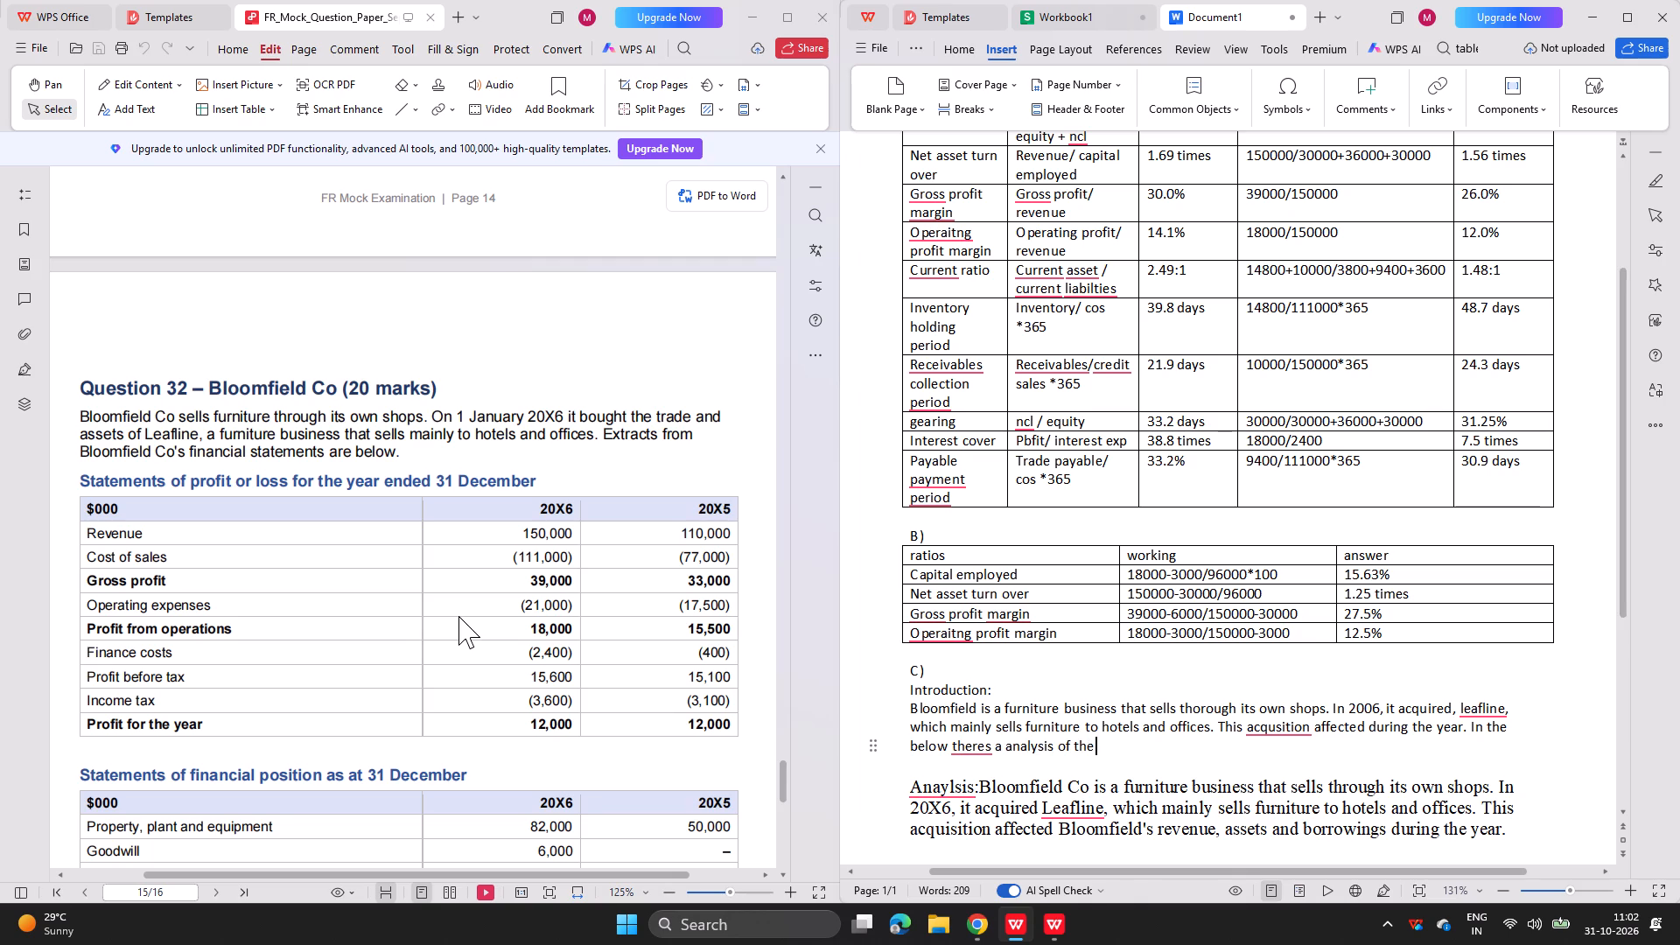
key("BackSpace")
key("BackSpace")
key("BackSpace")
Finish the introduction's last sentence with "of 2005 compared with 2006.".
type("of")
key("space")
type("2005 and 2")
key("BackSpace")
key("BackSpace")
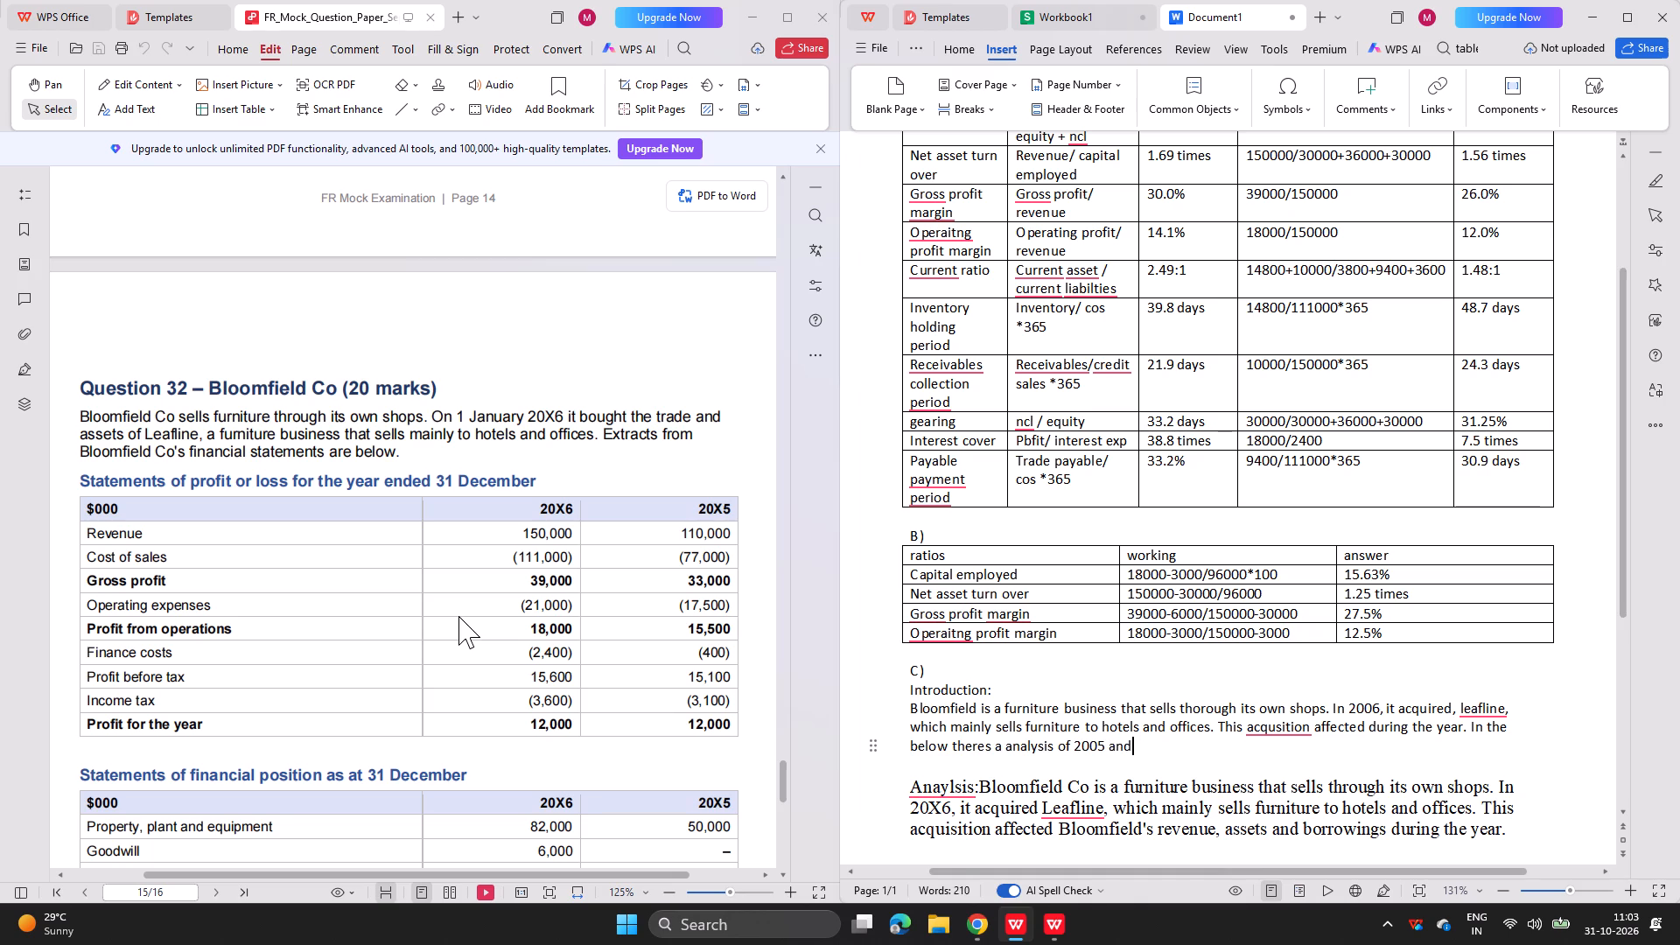
key("BackSpace")
key("BackSpace")
key("BackSpace")
type("compared with 2006")
key("period")
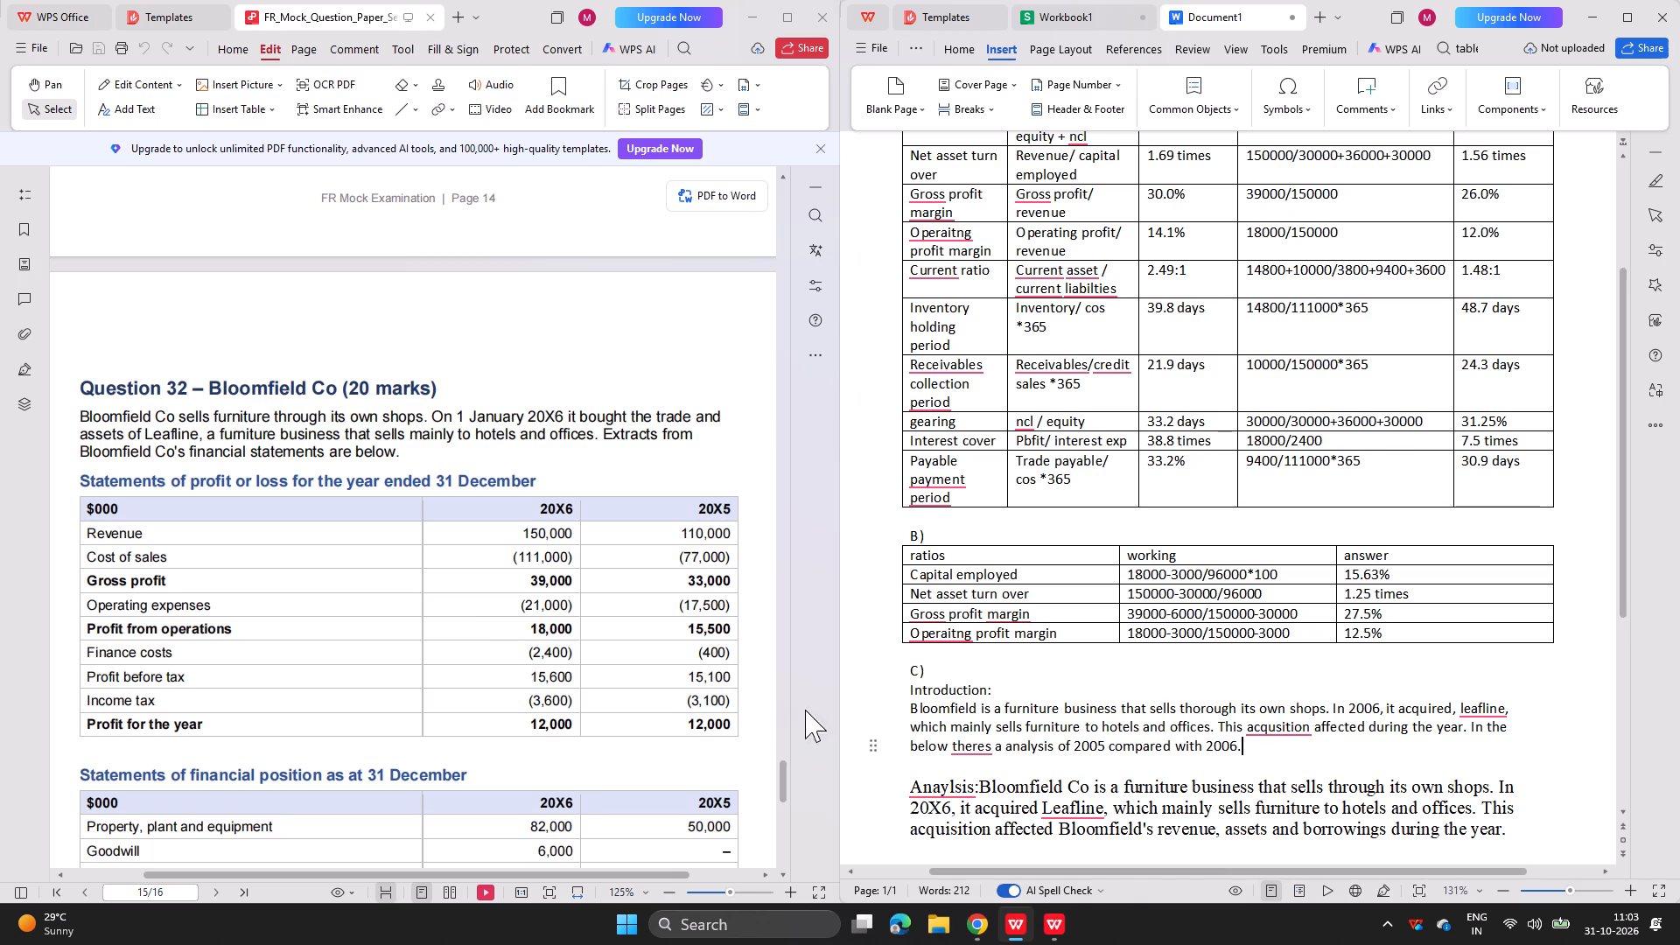
Delete the pasted Bloomfield Co paragraph that follows the "Anaylsis:" heading, keeping the heading.
scroll(1054, 715, "down", 1)
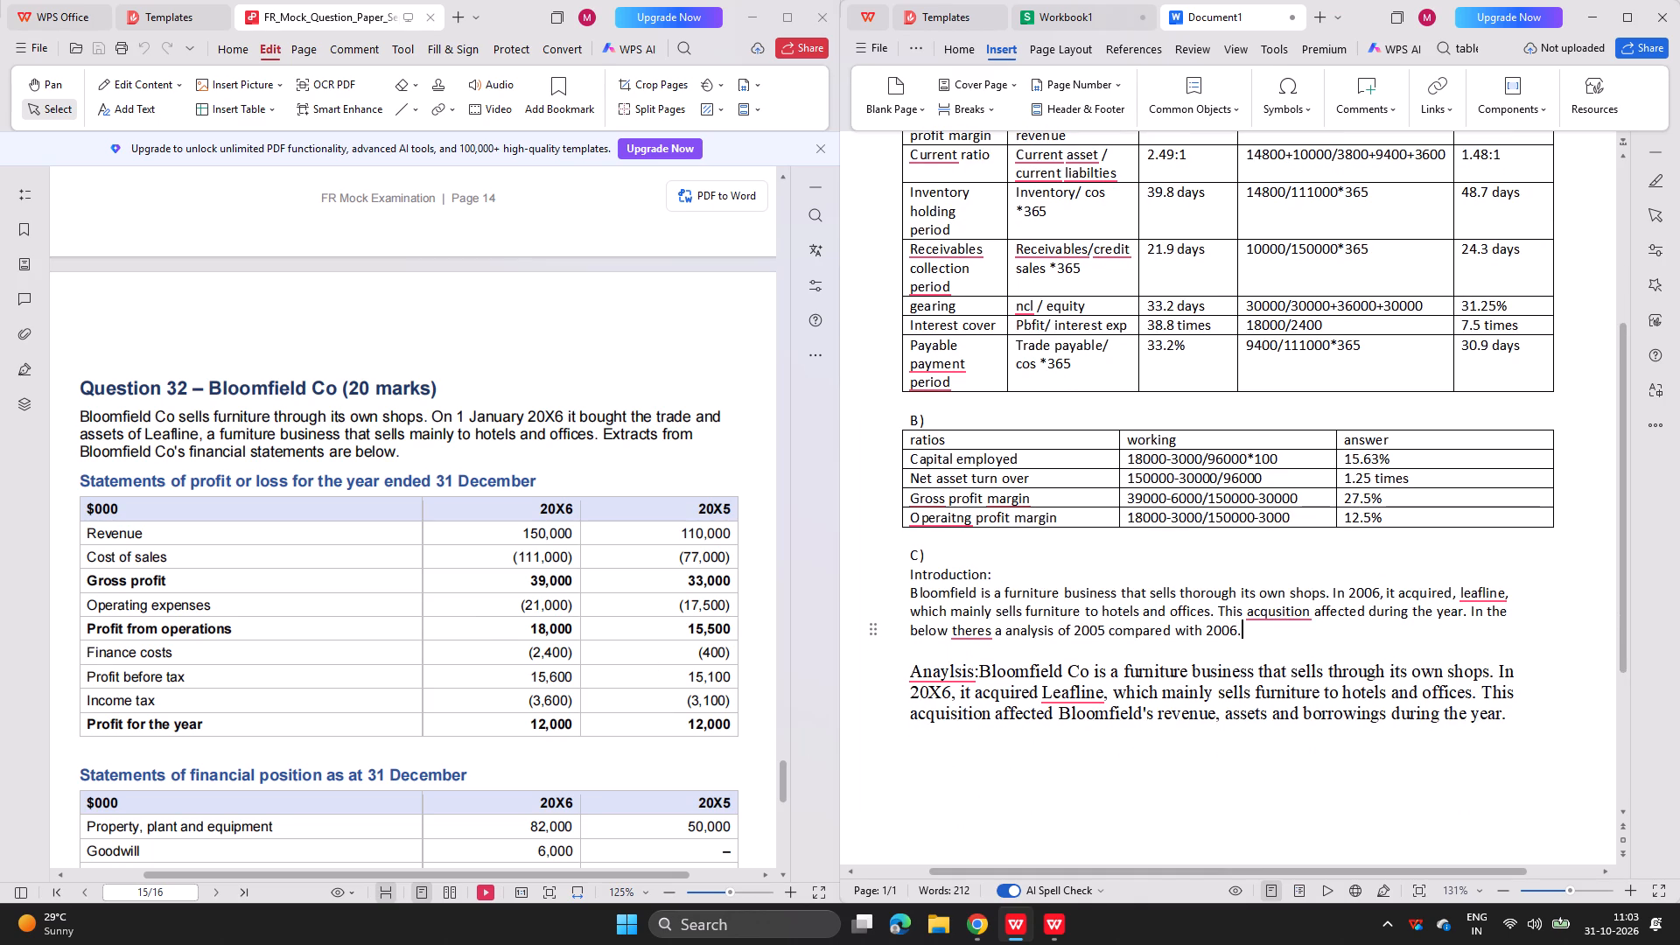
left_click_drag(979, 673, 1310, 761)
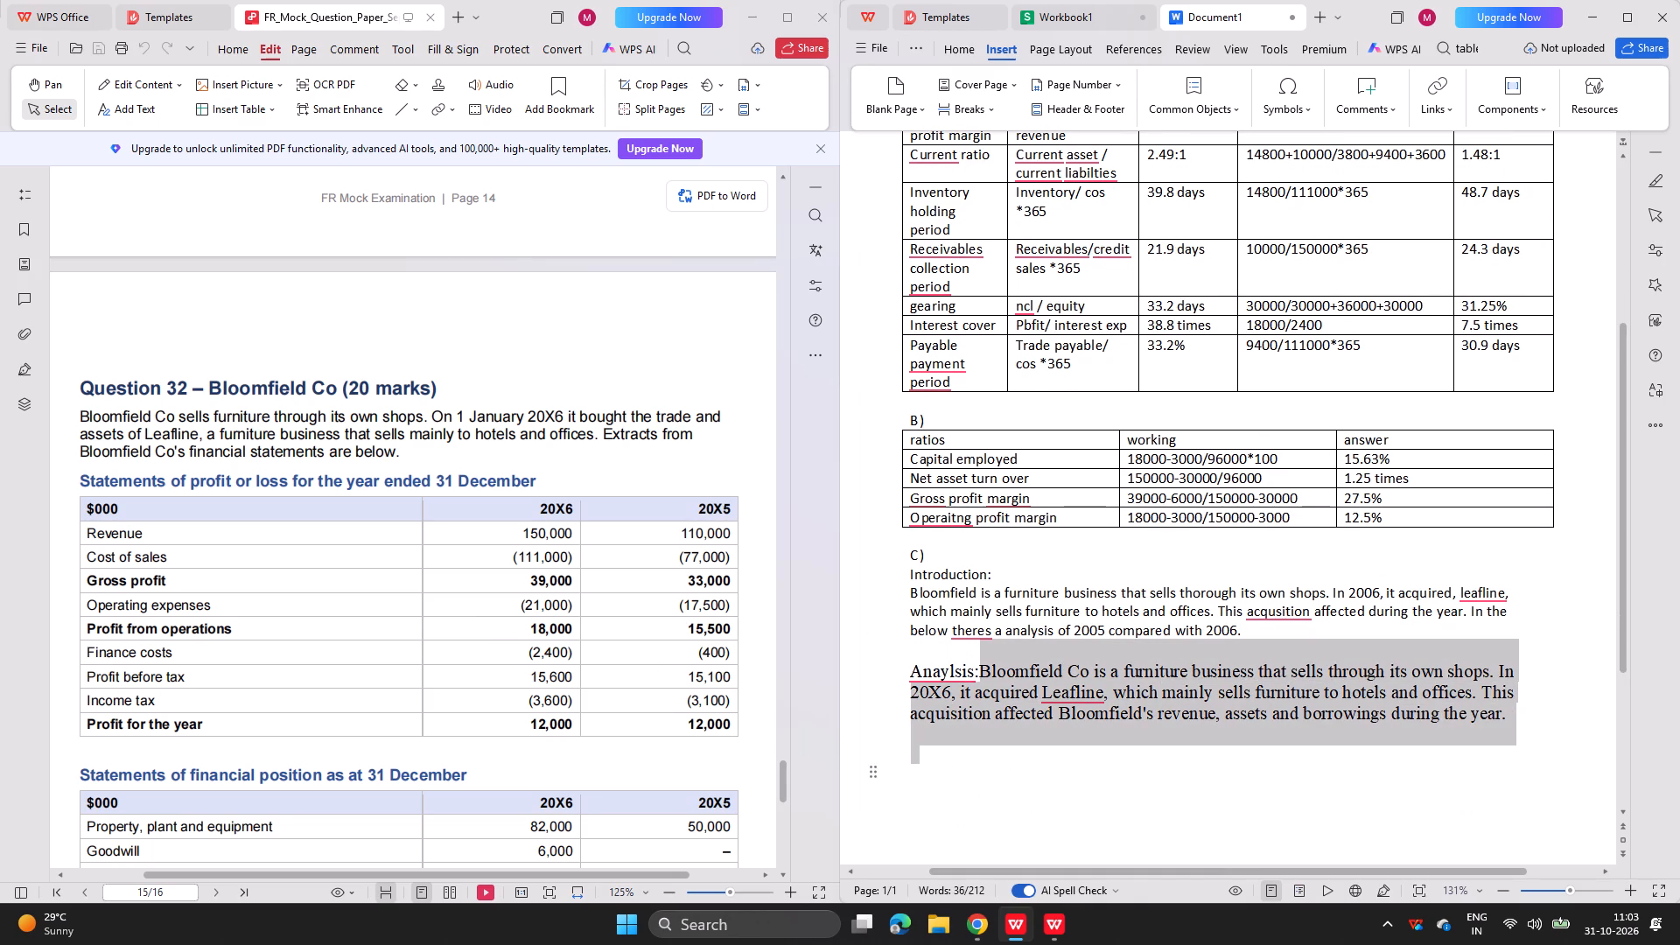
left_click_drag(1310, 761, 1312, 759)
key("Delete")
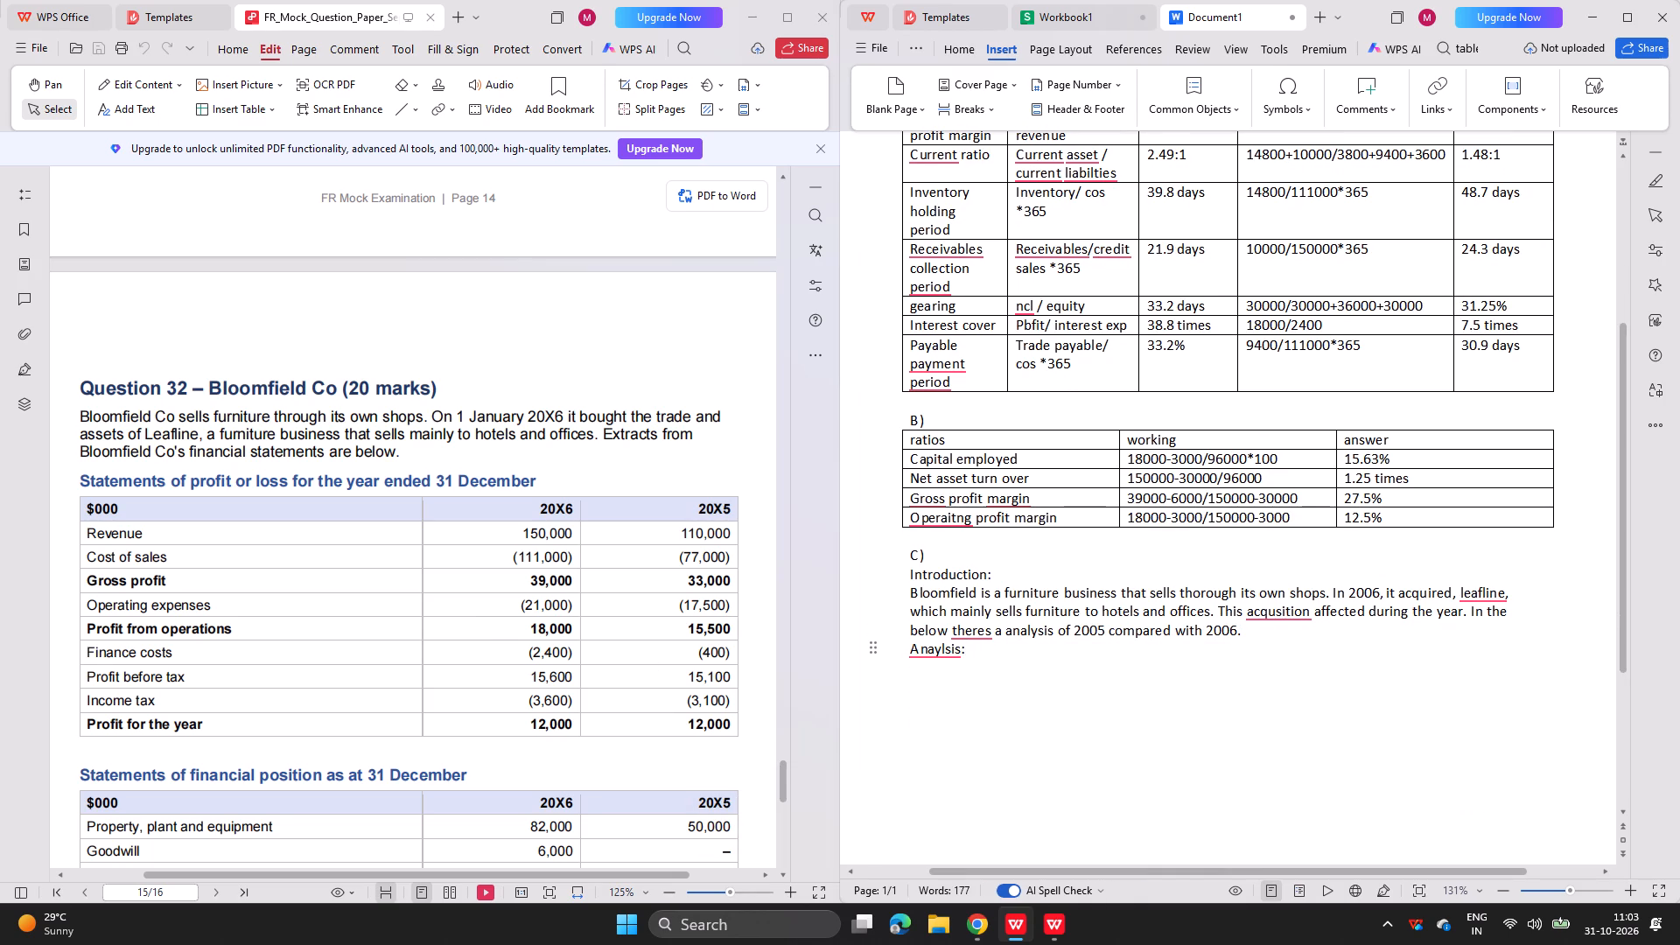
Insert a blank line between the introduction and the "Anaylsis:" heading.
left_click(1263, 633)
key("Return")
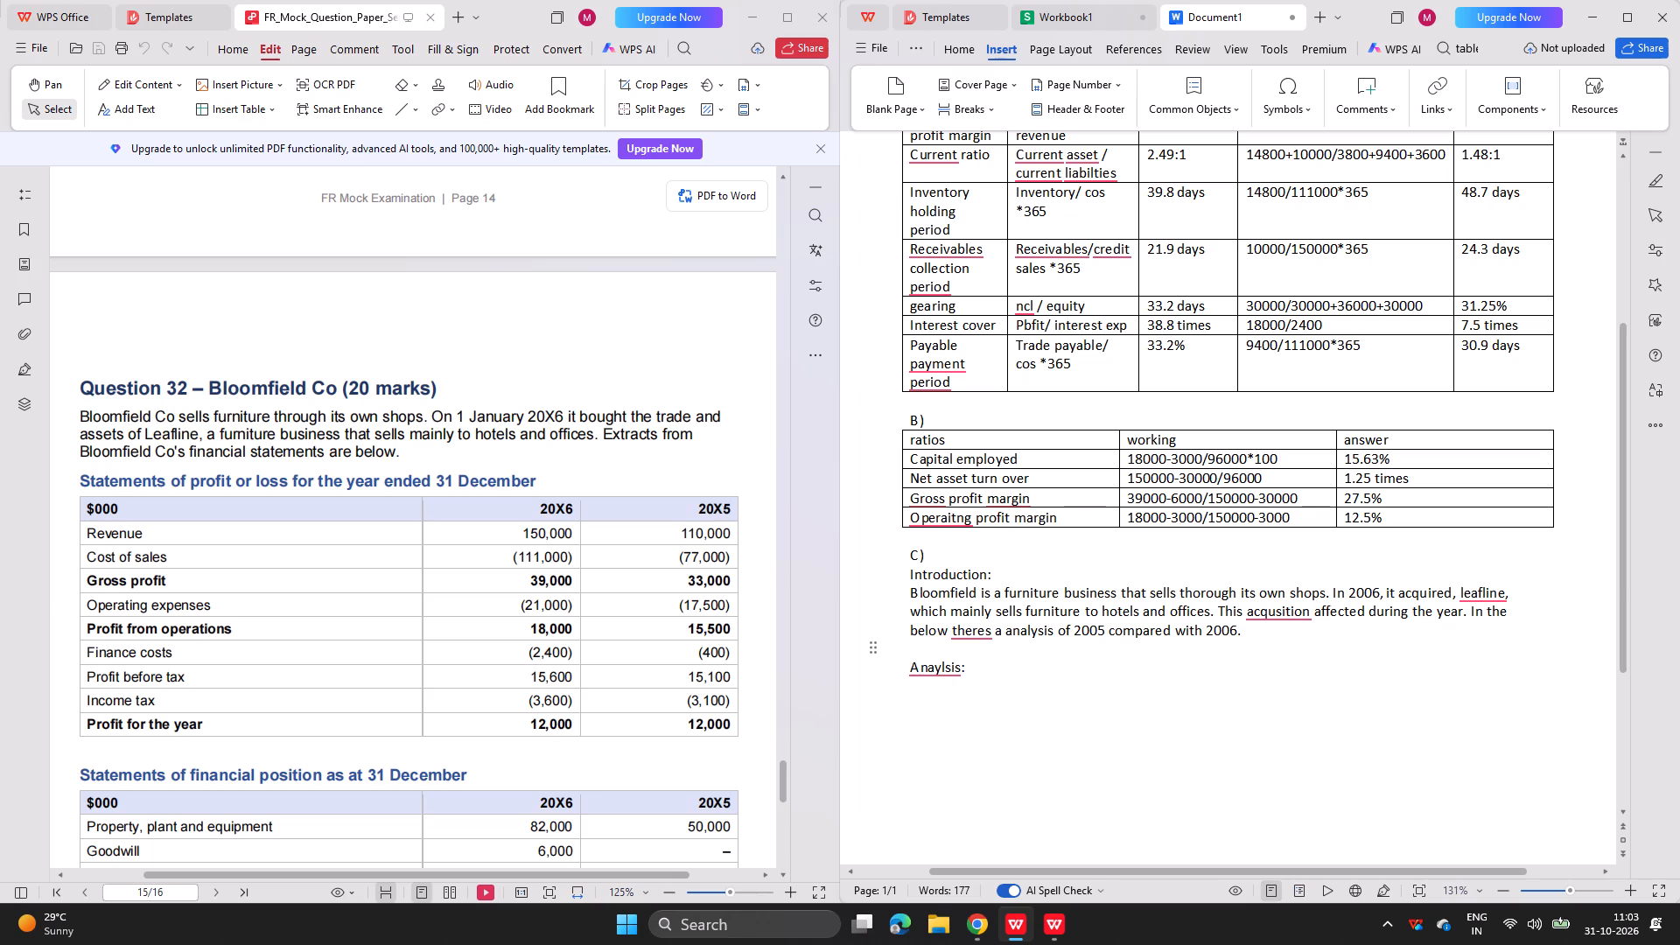
left_click(938, 690)
left_click(988, 680)
key("Return")
type("performance")
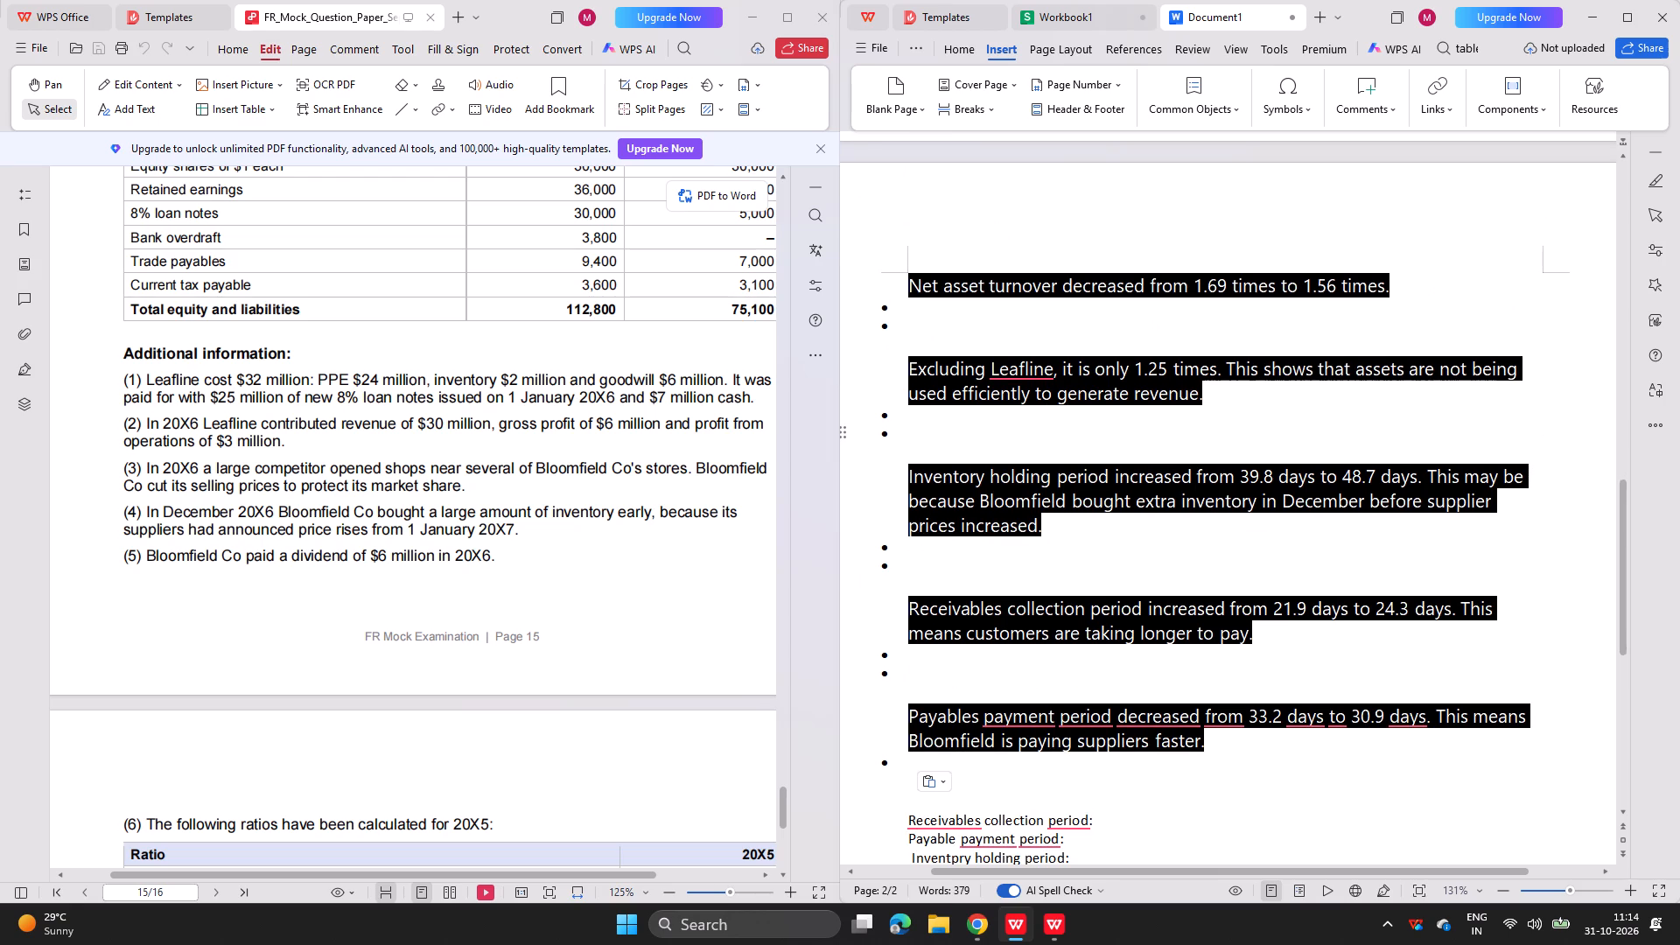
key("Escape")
left_click(987, 561)
On the empty bullet under the net asset turnover heading, write "Neta asset turnover is decreased from 1.69 times to 1.56 times".
scroll(987, 561, "up", 2)
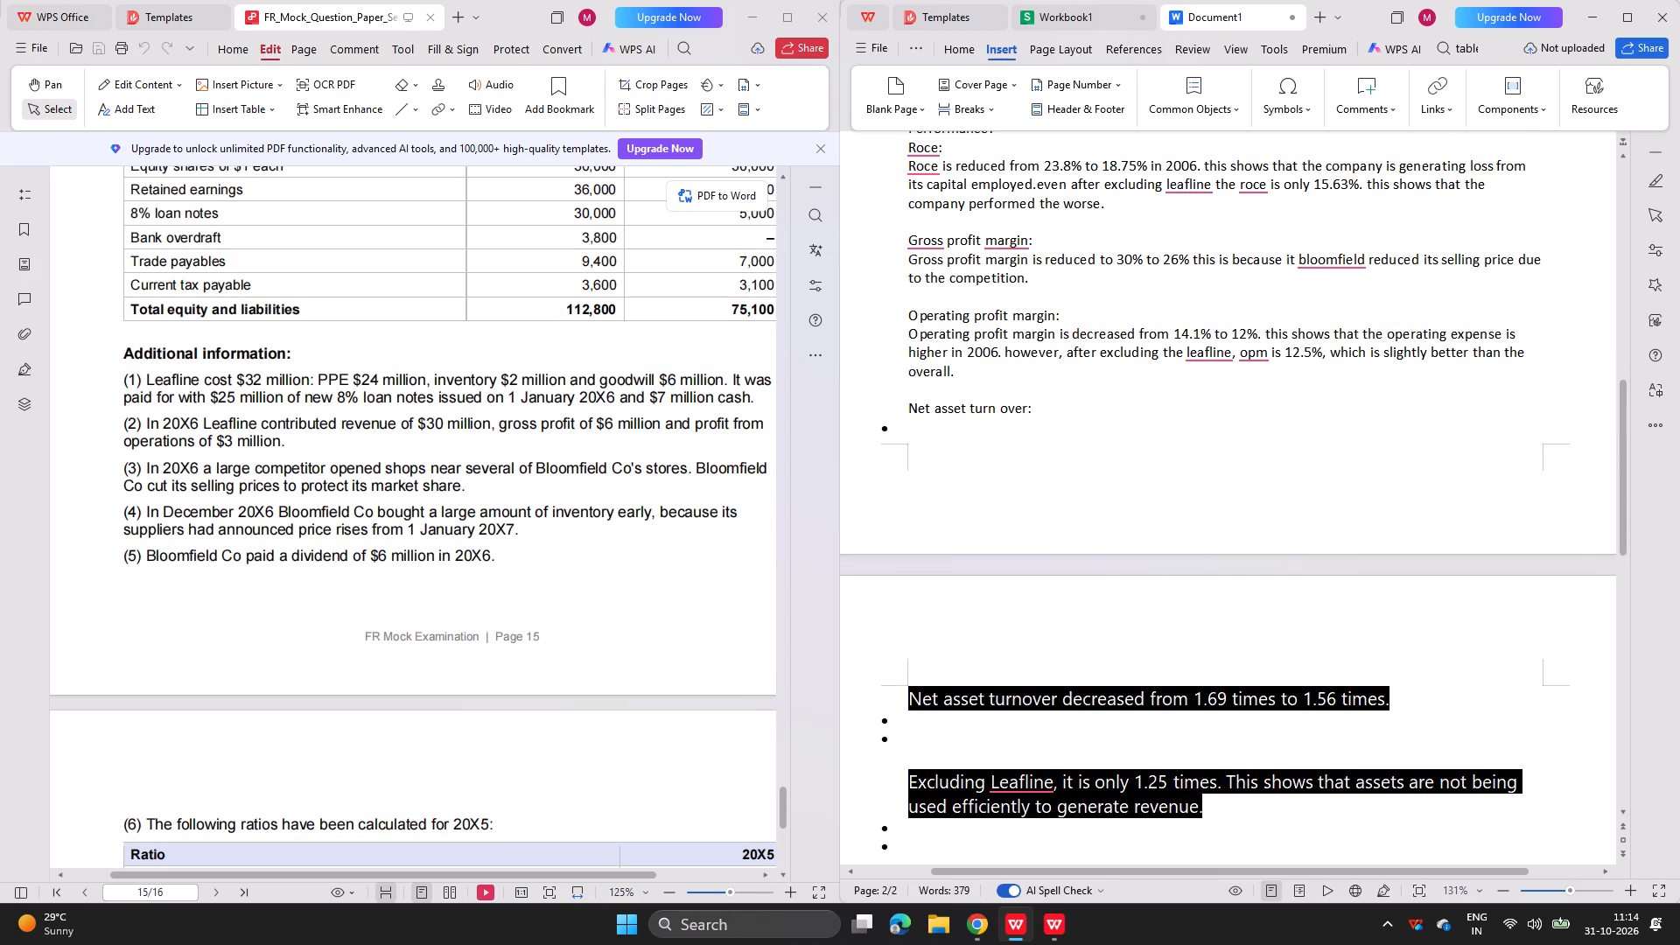
left_click(952, 445)
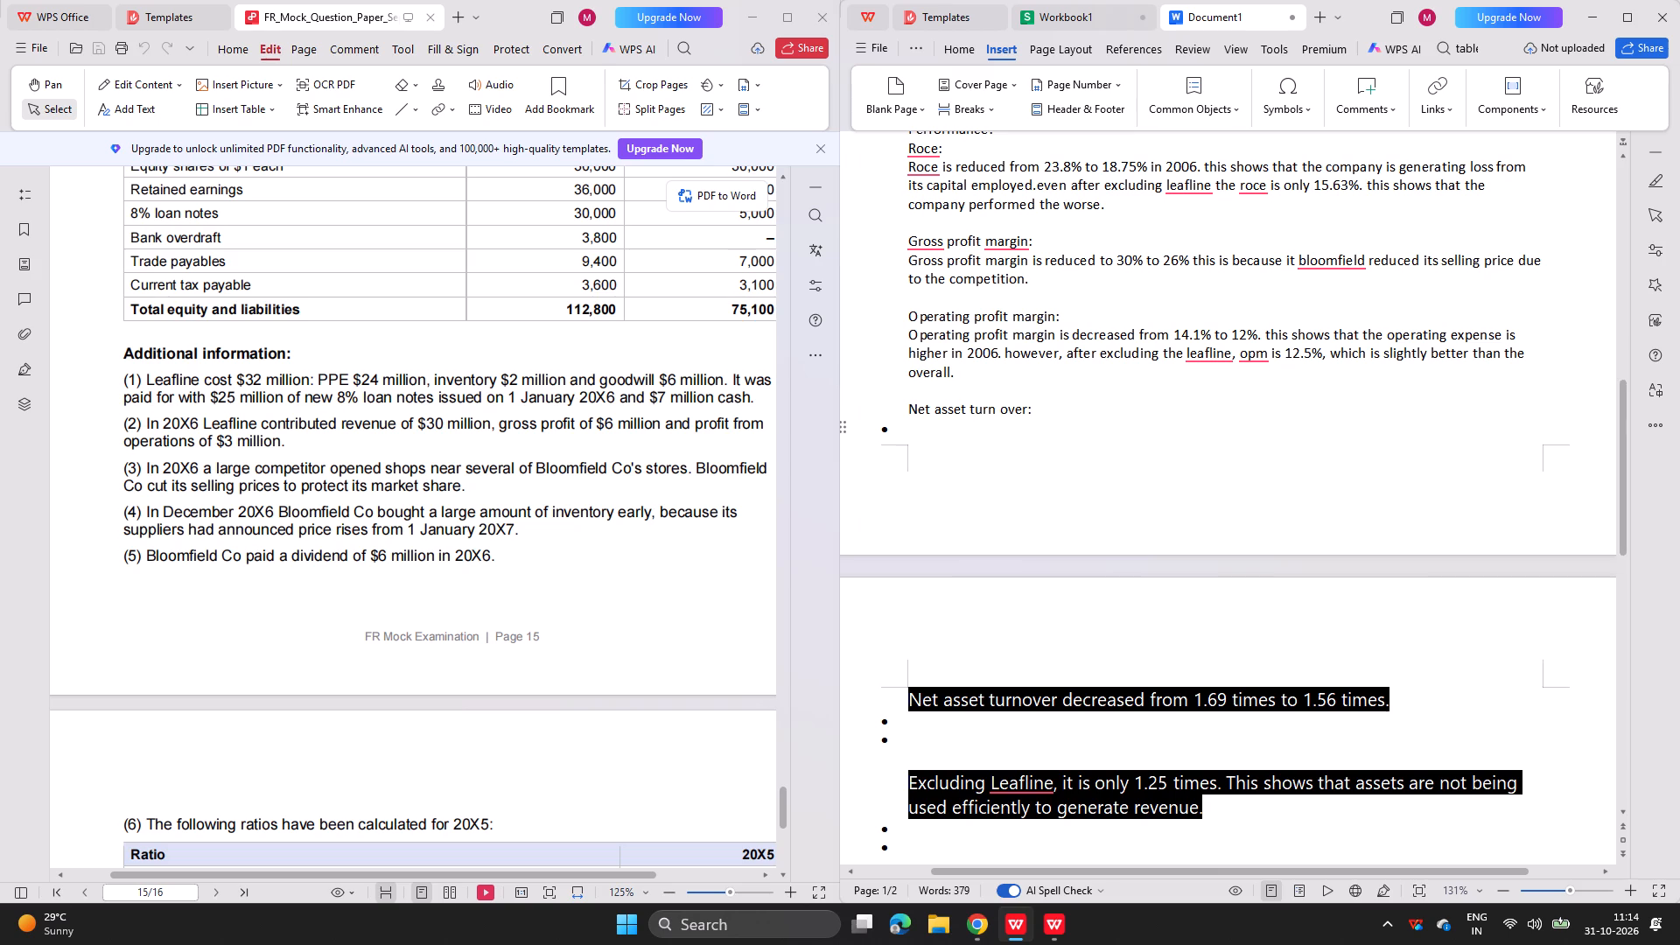
type("neta se")
key("BackSpace")
key("BackSpace")
type("ass")
key("BackSpace")
type("set turnoce")
key("BackSpace")
key("BackSpace")
type("ver is decreased from 1.69ti")
key("BackSpace")
key("BackSpace")
key("space")
type("tines")
key("space")
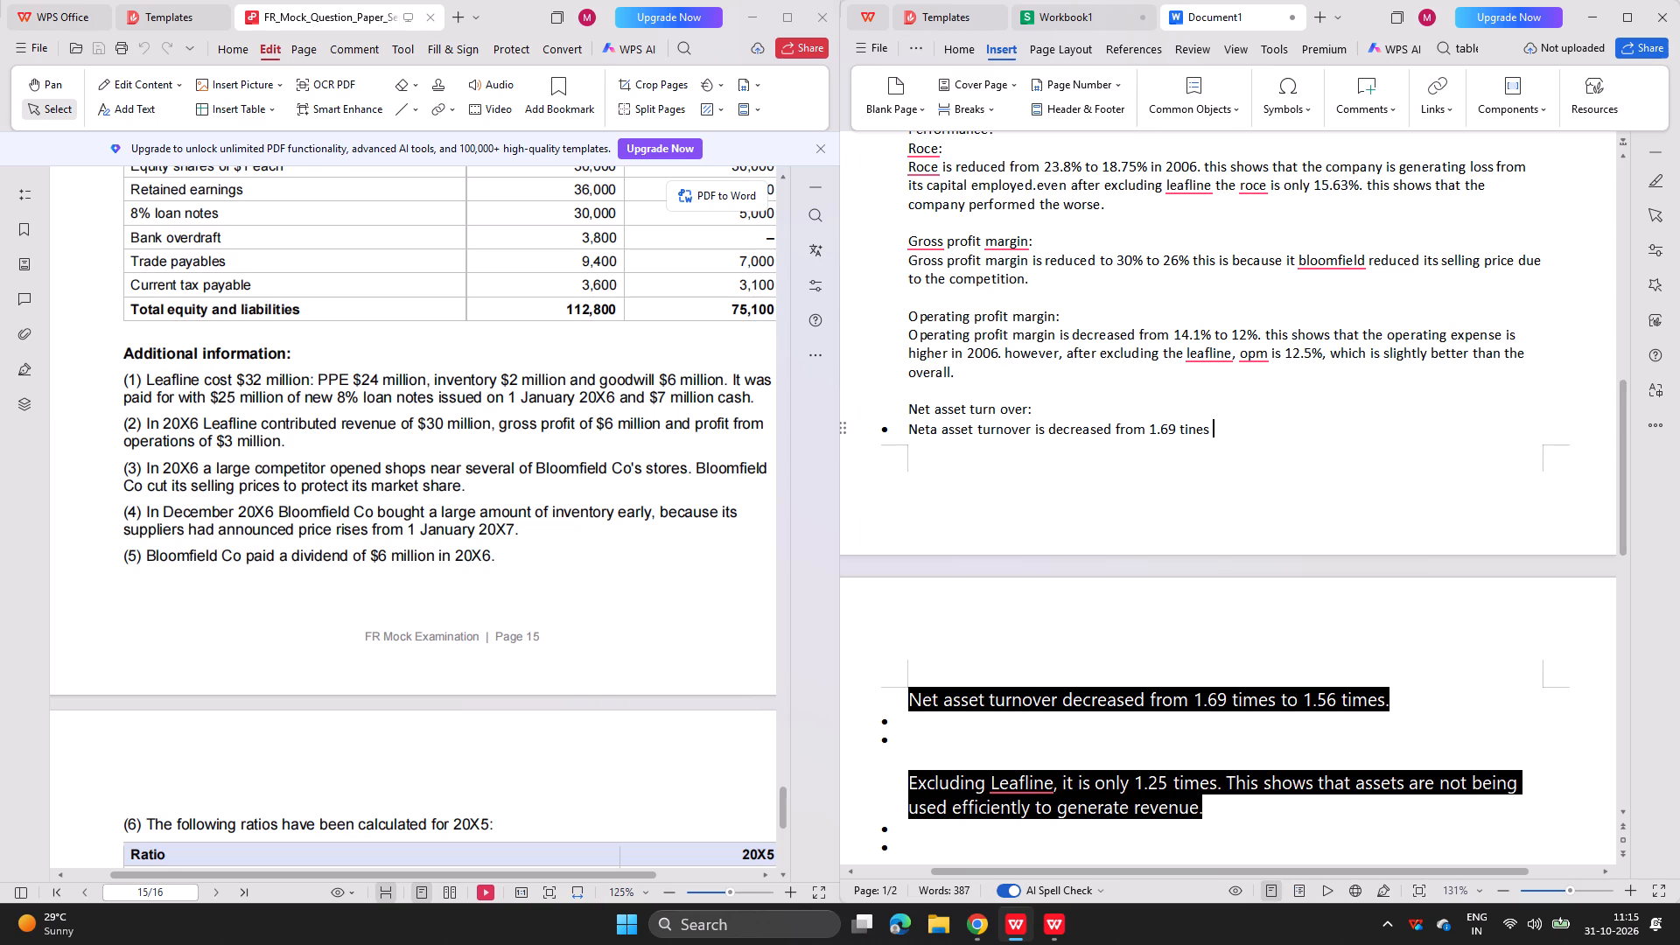
key("BackSpace")
key("BackSpace")
key("BackSpace")
key("BackSpace")
type("ke")
key("BackSpace")
key("BackSpace")
type("mes to")
key("space")
type("1.56 times")
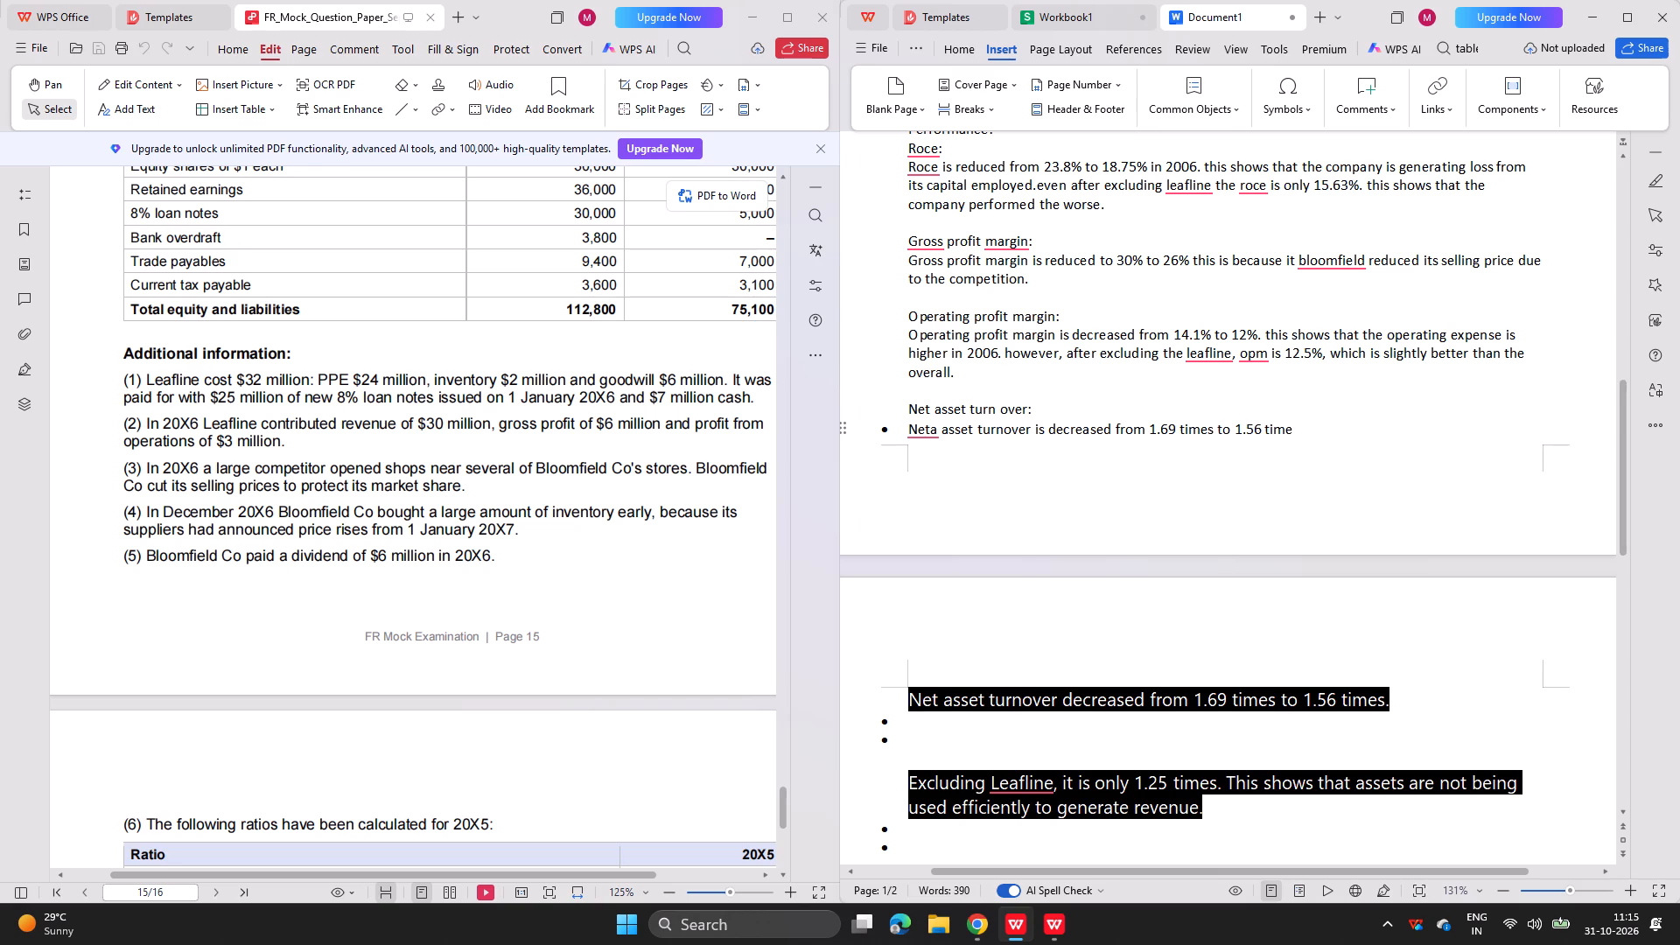
Continue the net asset turnover comment with a new sentence, "Excluding leafline, it is only 1.25 times".
type(". excluding")
key("space")
type("lae")
key("BackSpace")
key("BackSpace")
type("ead")
key("BackSpace")
type("fline")
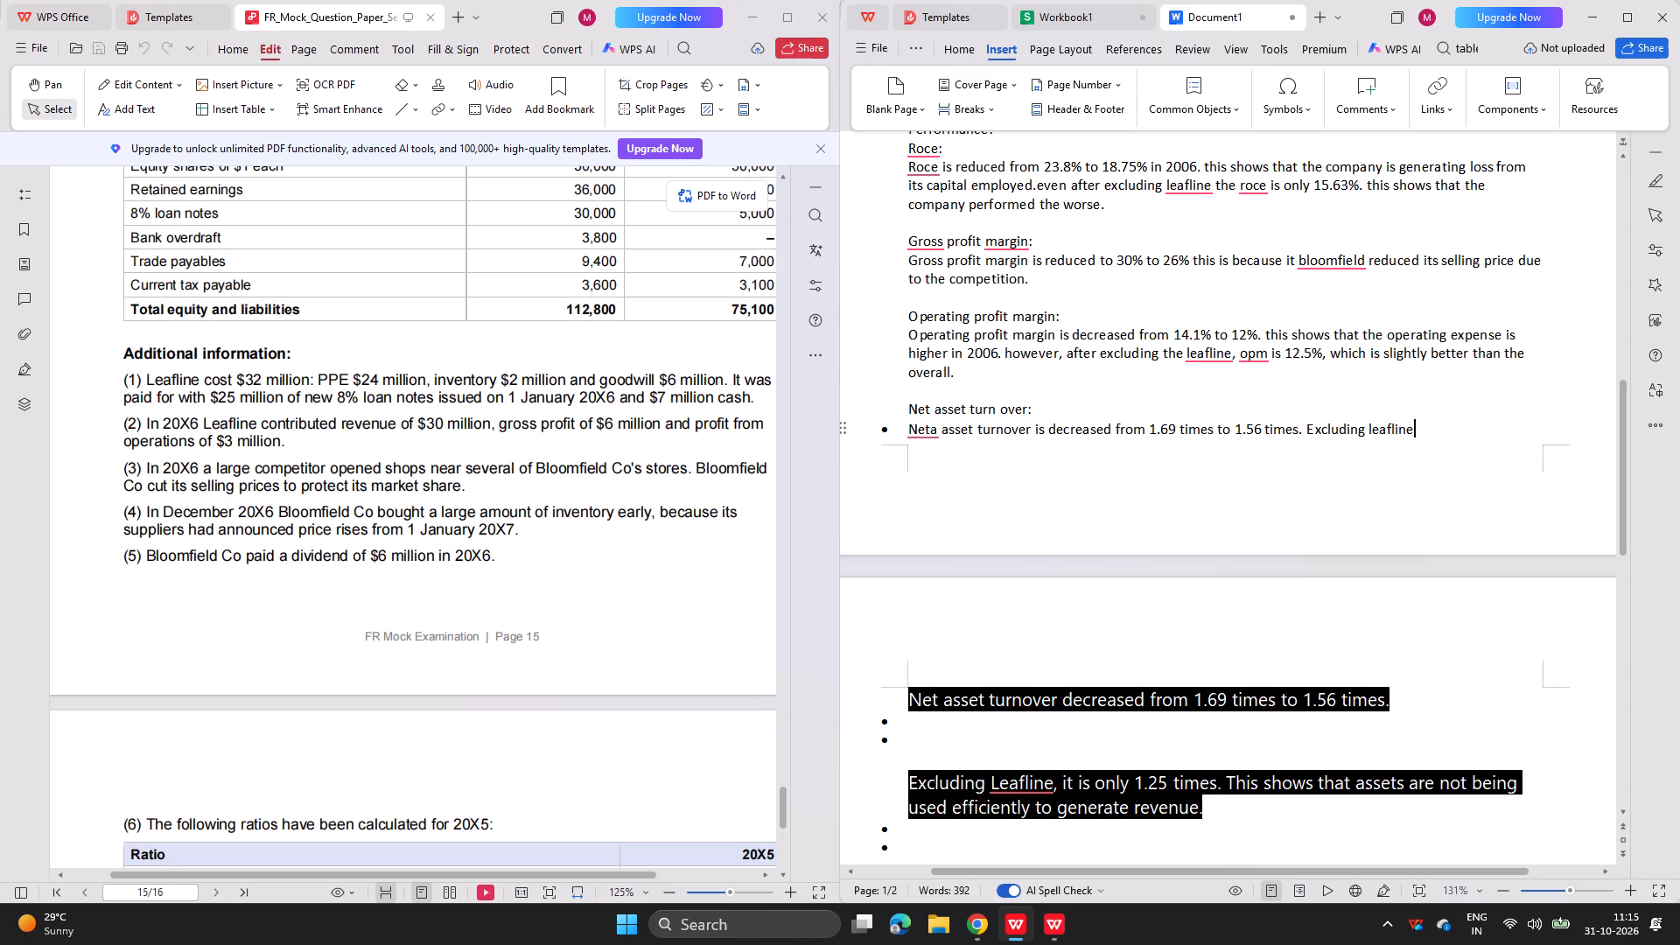
type(".=,")
key("space")
key("BackSpace")
key("BackSpace")
key("BackSpace")
key("BackSpace")
type(", it is o")
type("nly")
key("space")
type("1.25 times")
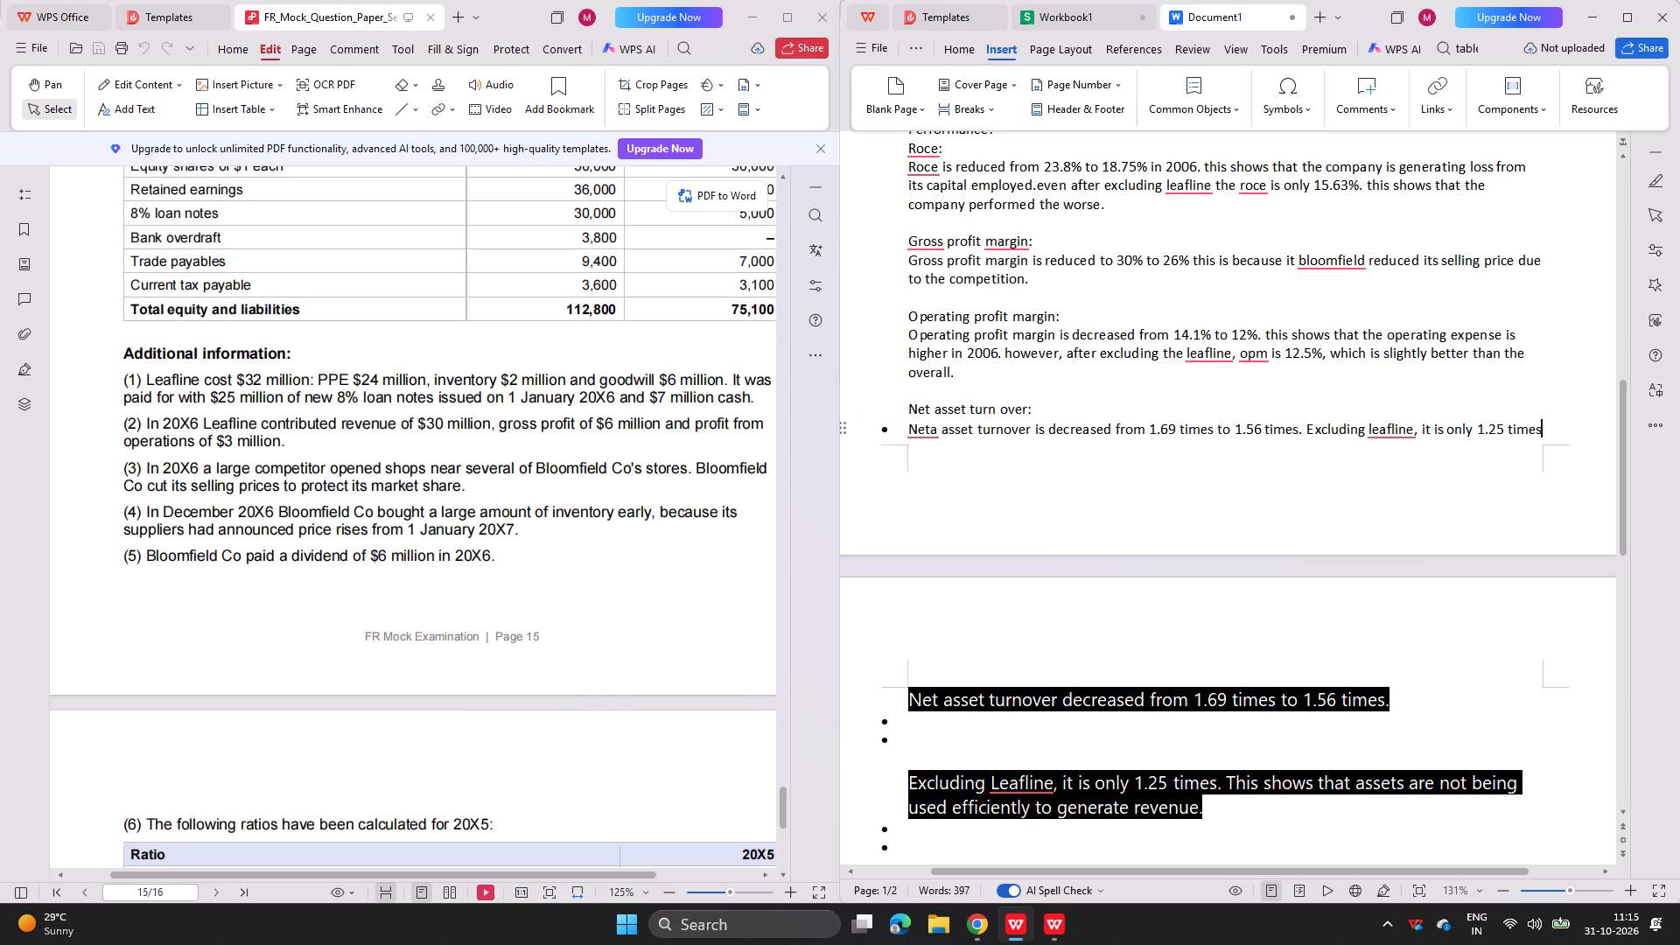
End the net asset turnover comment with "This shows that asset is not being correctly used to generate the better revenue.".
type(". this hsows")
key("BackSpace")
key("BackSpace")
key("BackSpace")
key("BackSpace")
key("BackSpace")
type("sjow")
key("BackSpace")
key("BackSpace")
key("BackSpace")
type("hows")
key("space")
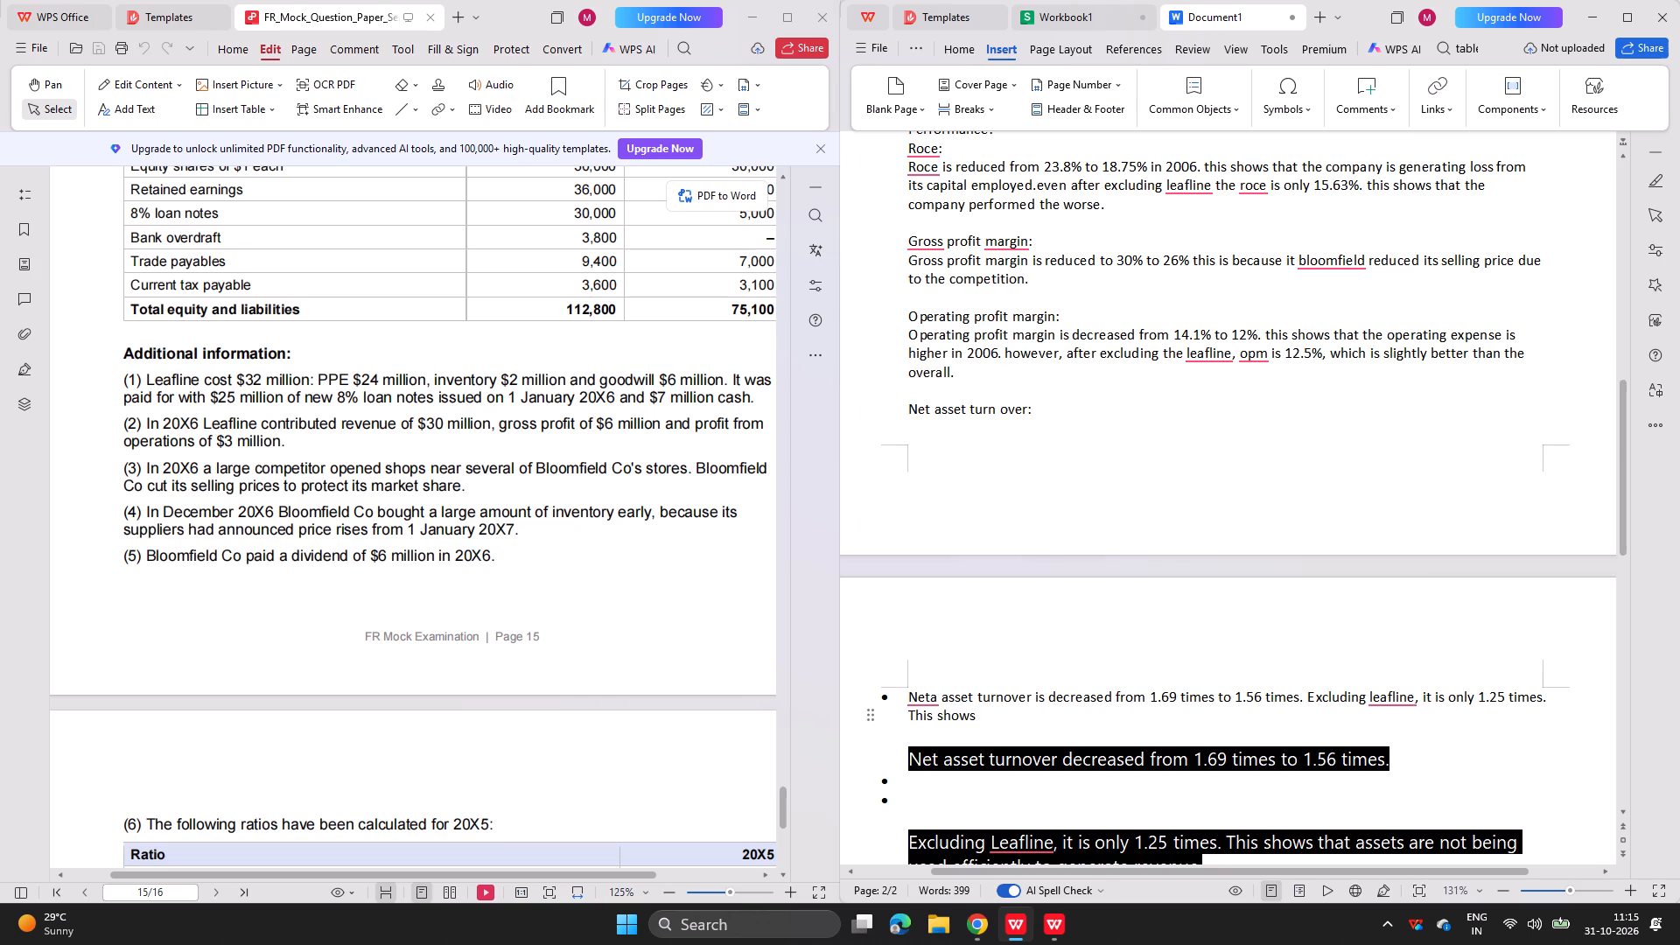
scroll(1042, 717, "down", 1)
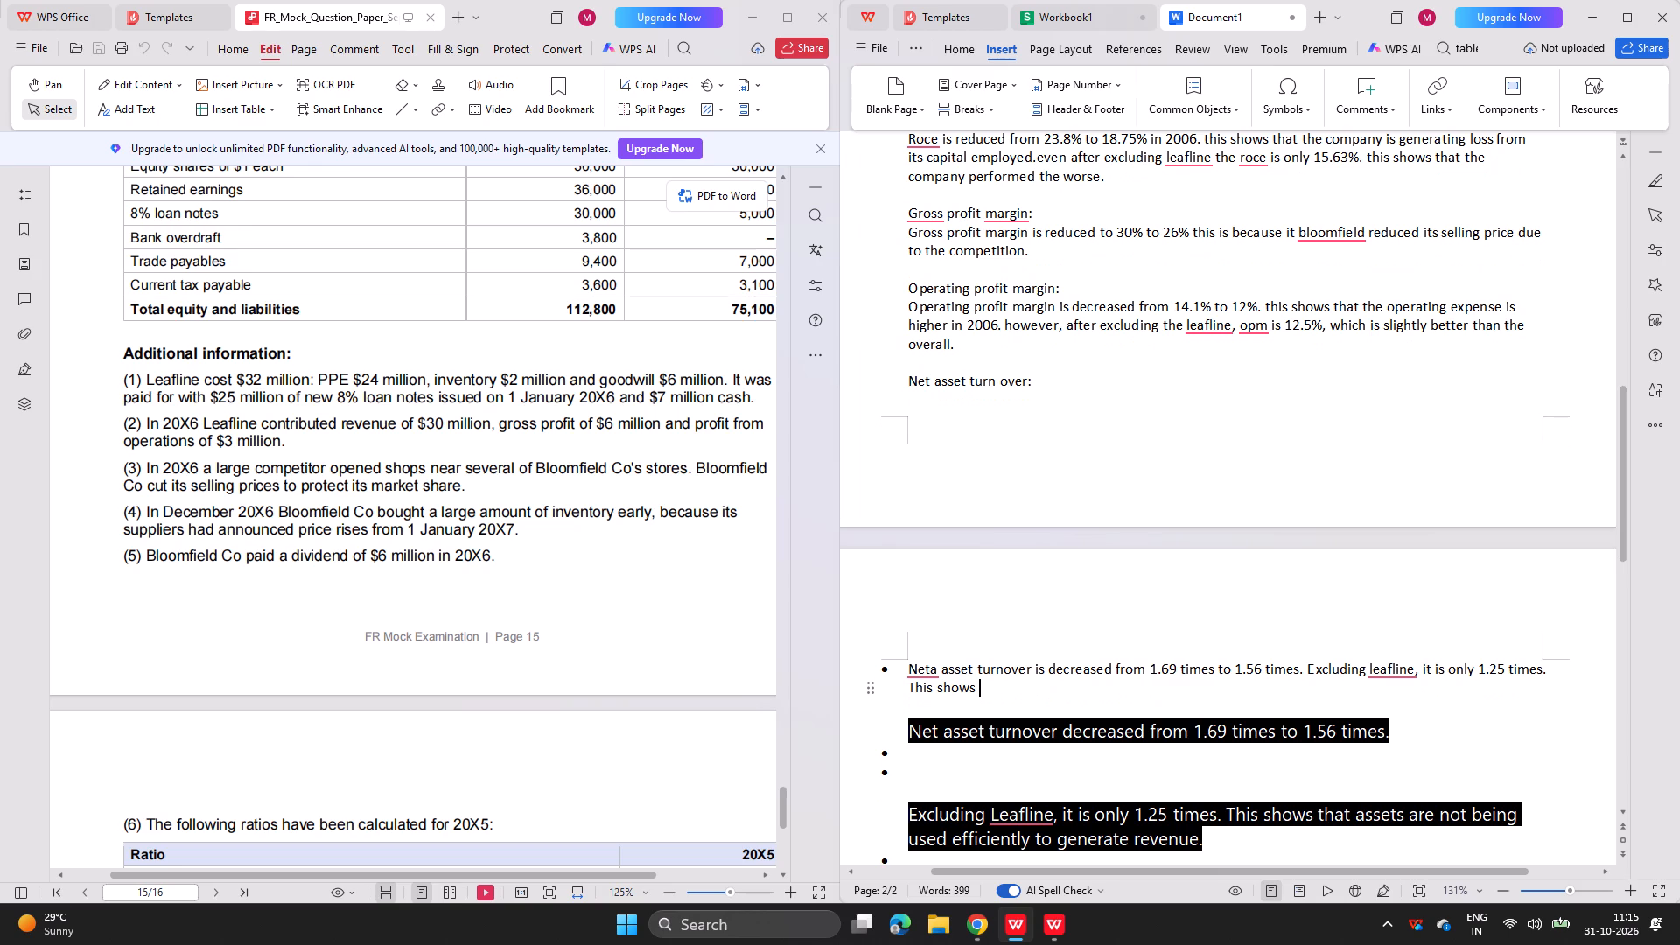
type("that asset is not being is")
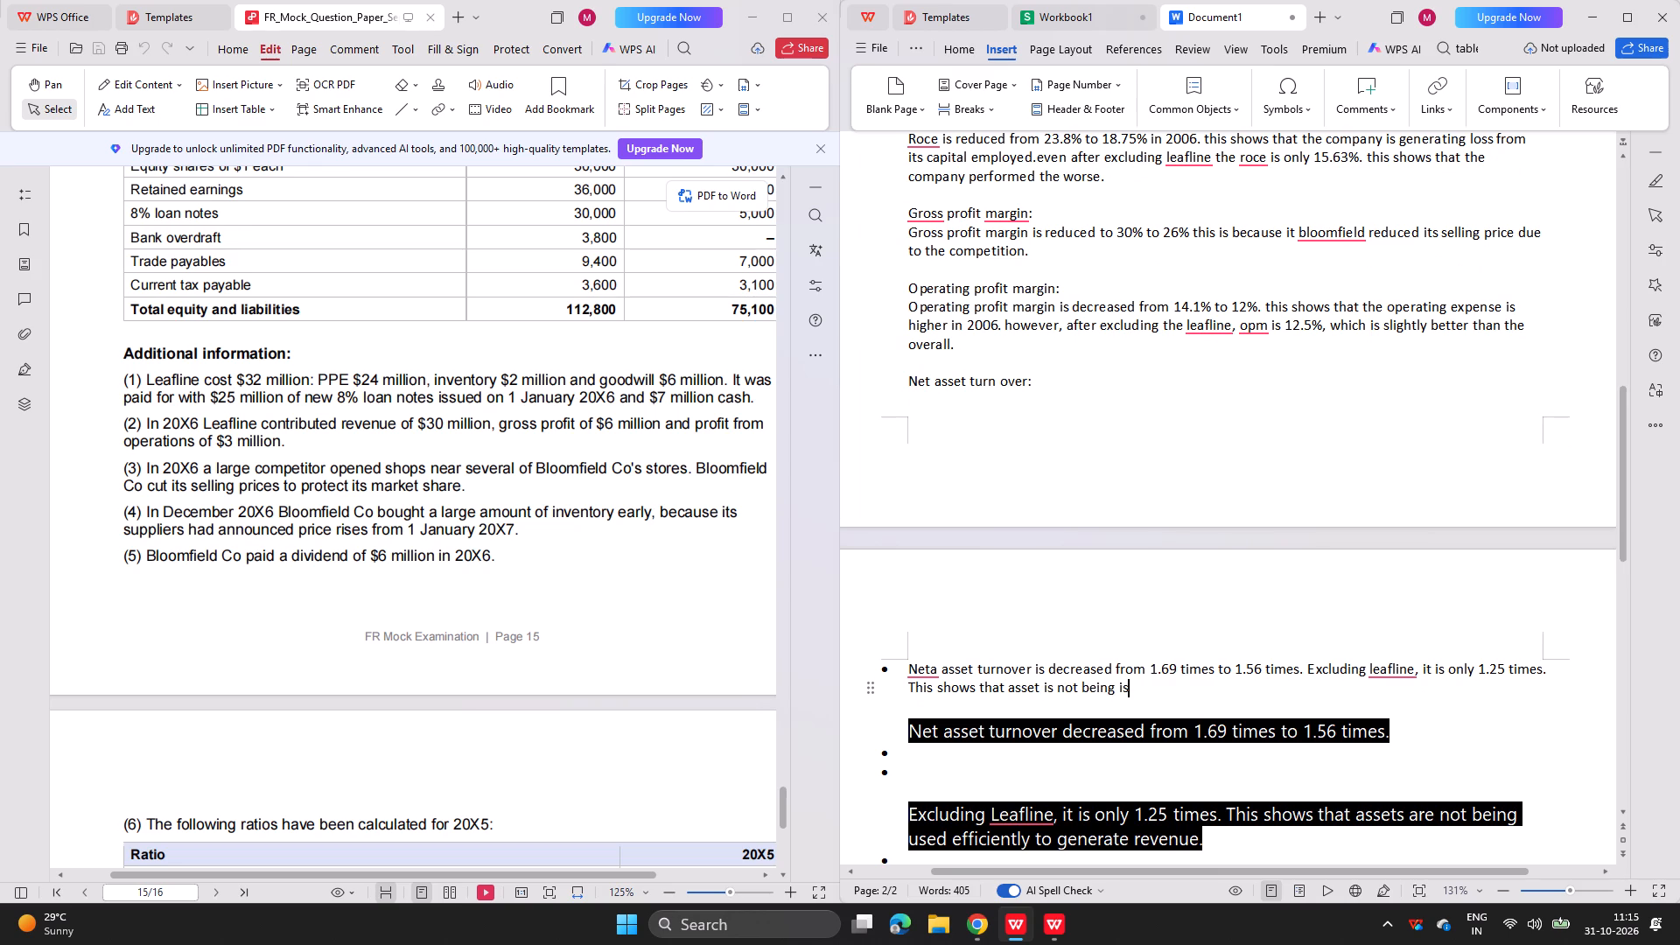
key("BackSpace")
key("BackSpace")
type("co")
type("rer")
key("BackSpace")
key("BackSpace")
type("rectly used to generate")
key("space")
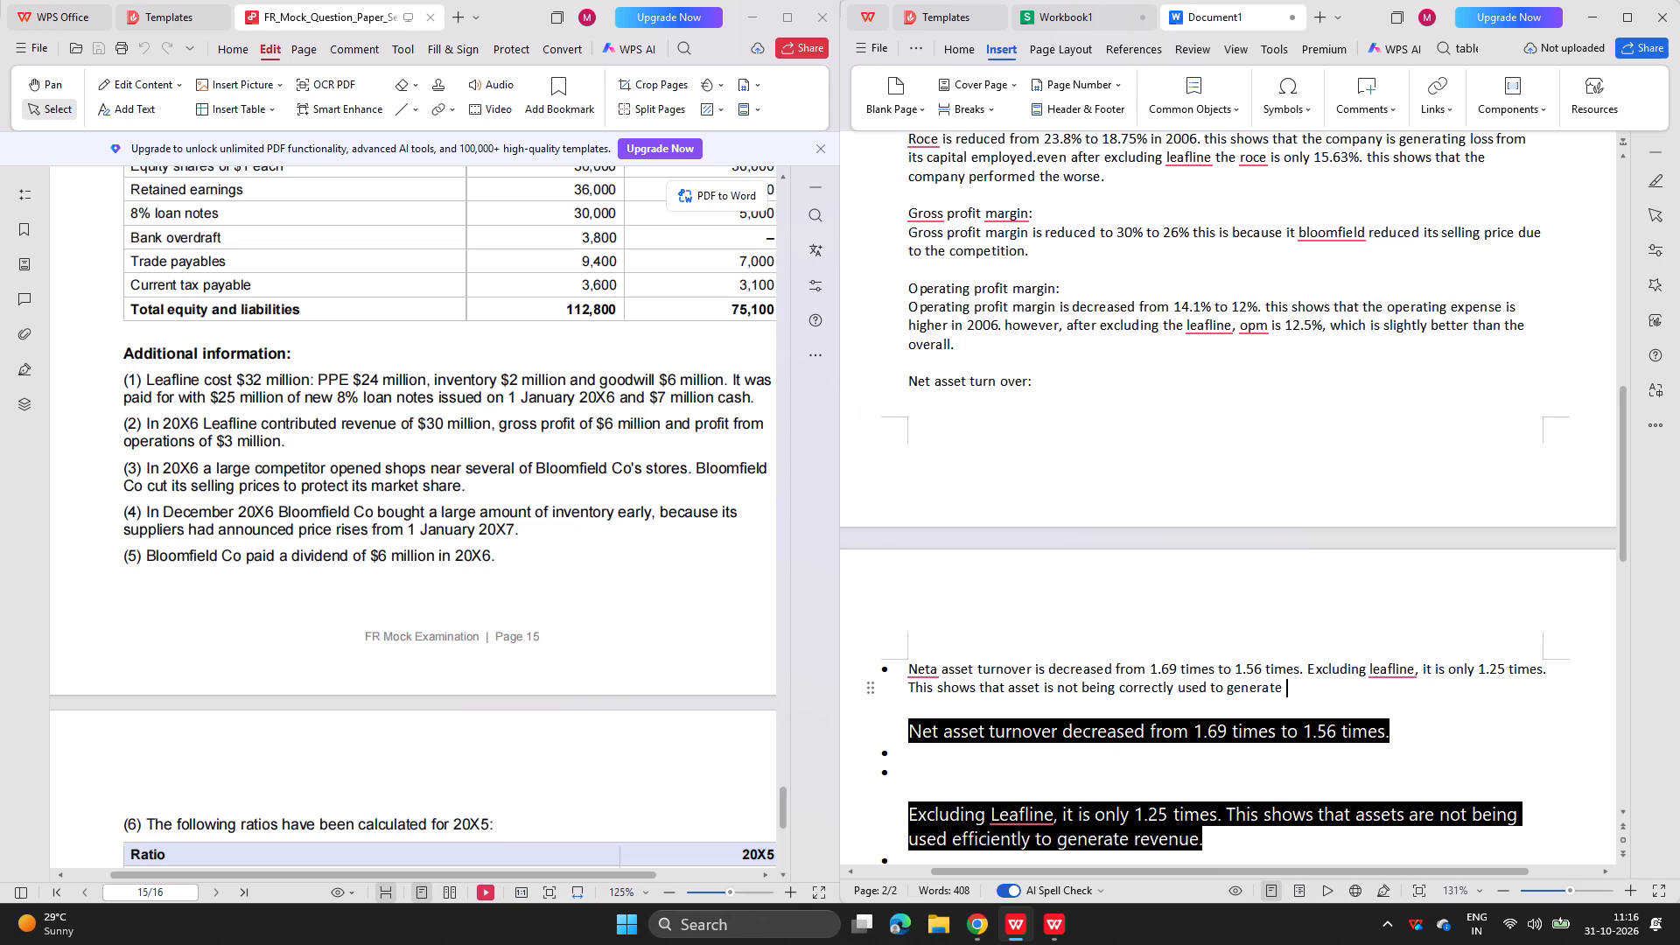
type("the better revenue")
key("period")
scroll(1079, 679, "down", 2)
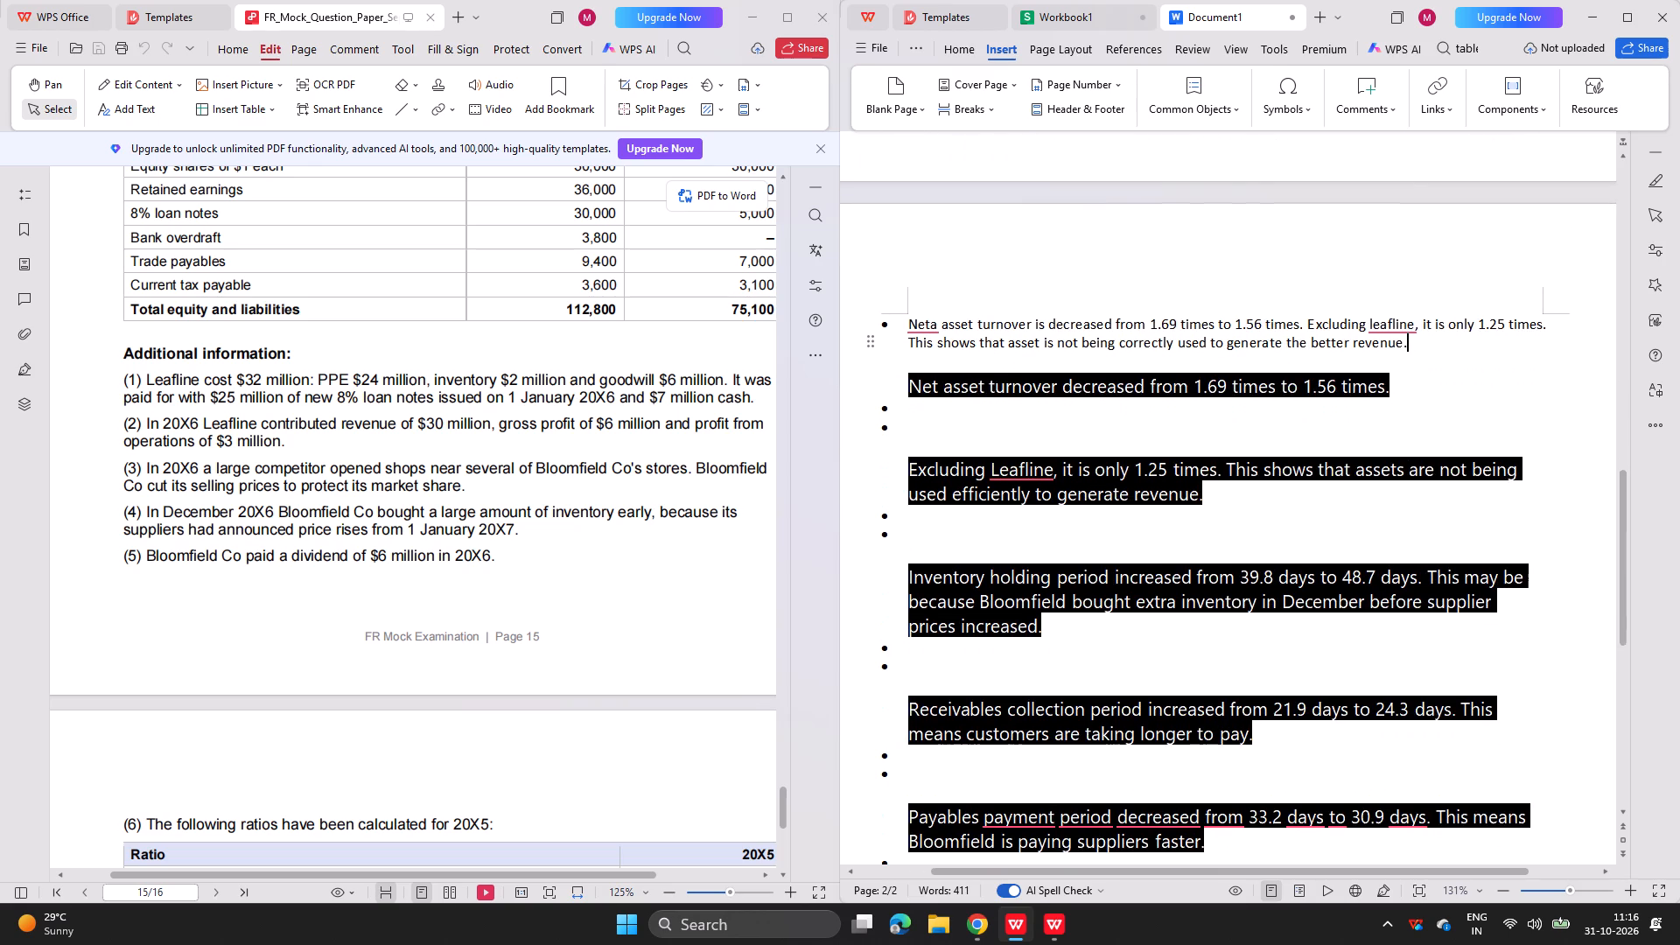
scroll(1079, 679, "down", 3)
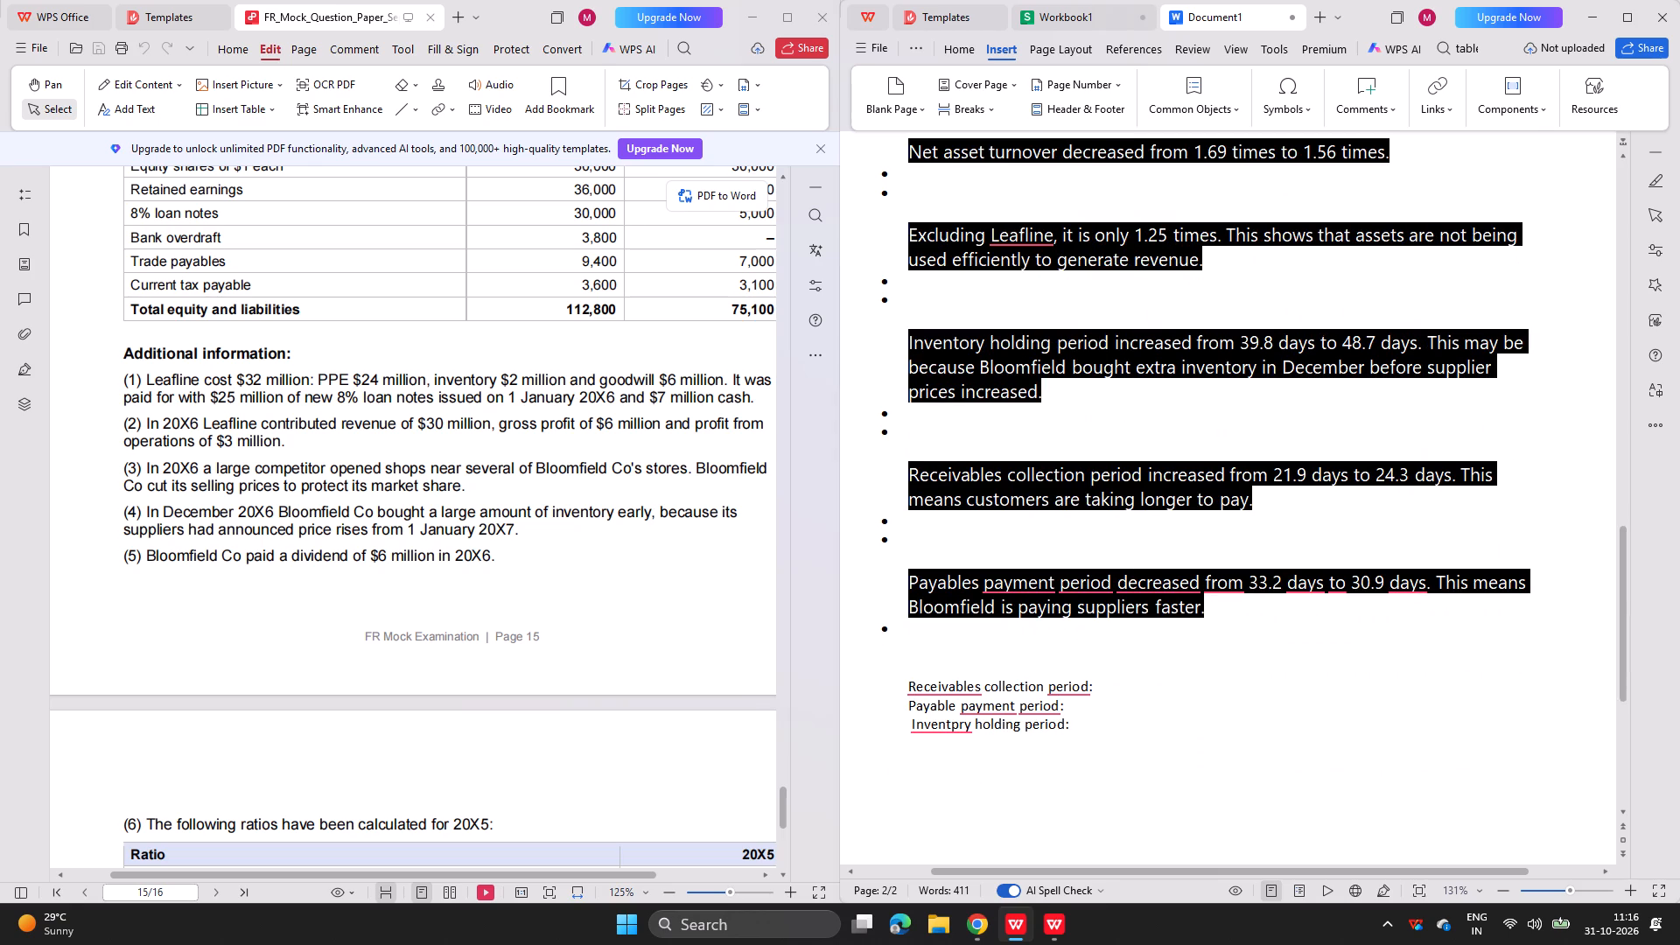
On a new line below the inventory holding period heading, write "Inventpry holding period is increased from 39.8 days to 48.7 days".
left_click(1072, 730)
key("Return")
type("inven")
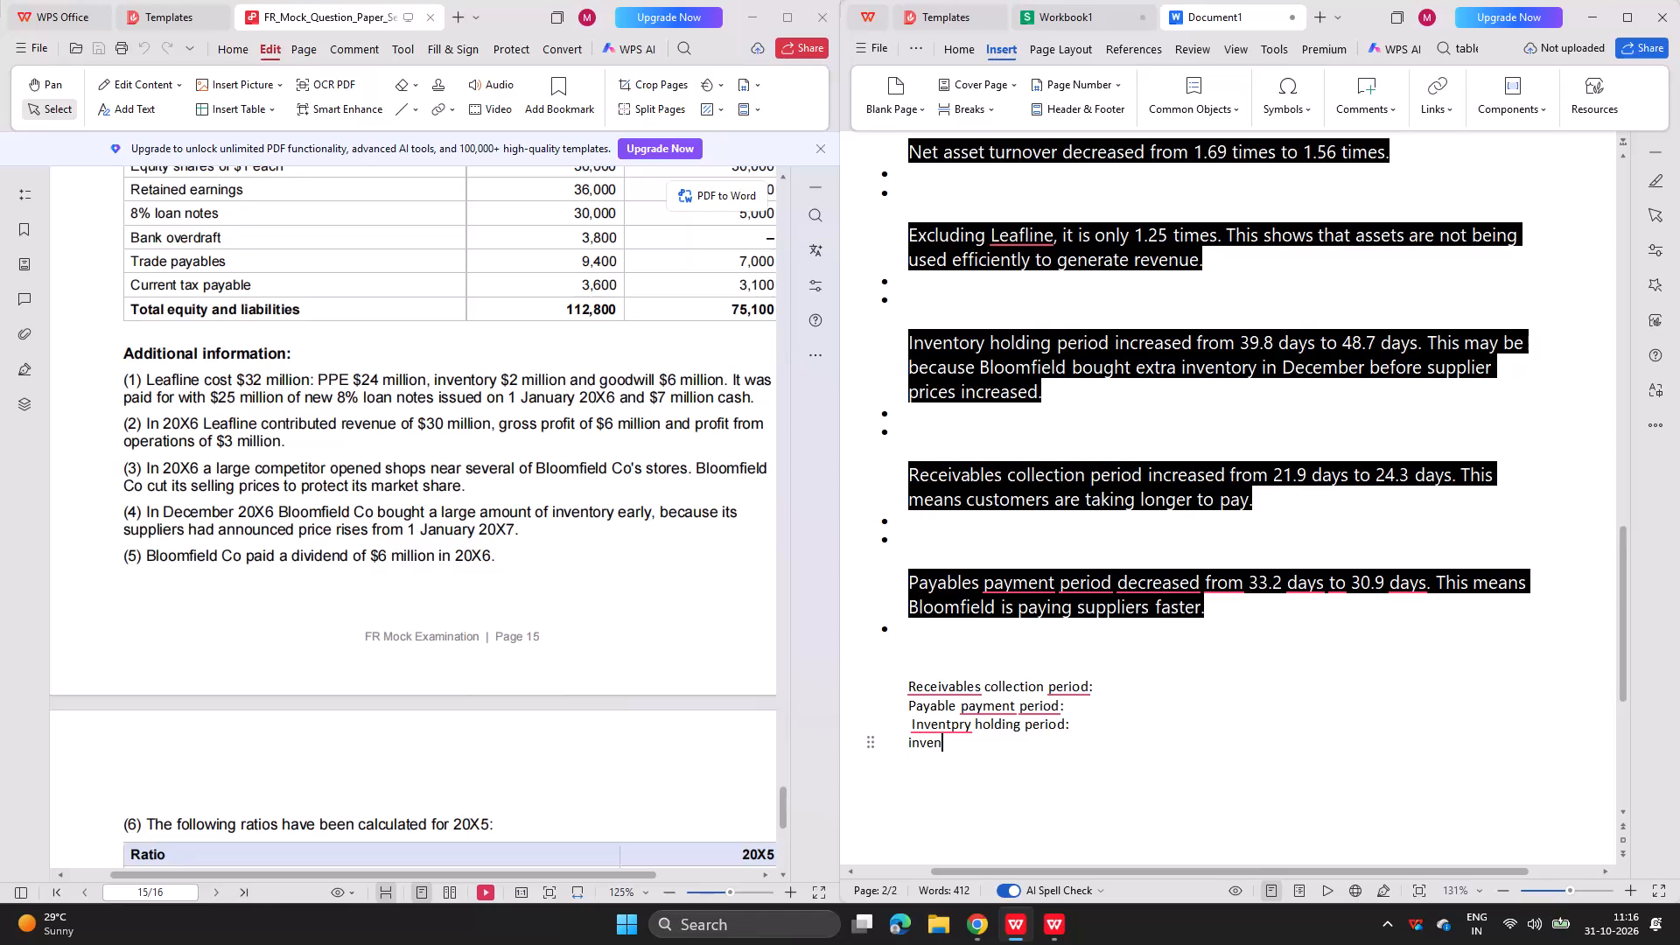
key("BackSpace")
key("BackSpace")
type("entpry holding periof i")
key("BackSpace")
key("BackSpace")
key("BackSpace")
type("d is invr")
key("BackSpace")
key("BackSpace")
type("ce")
key("BackSpace")
type("reased")
key("space")
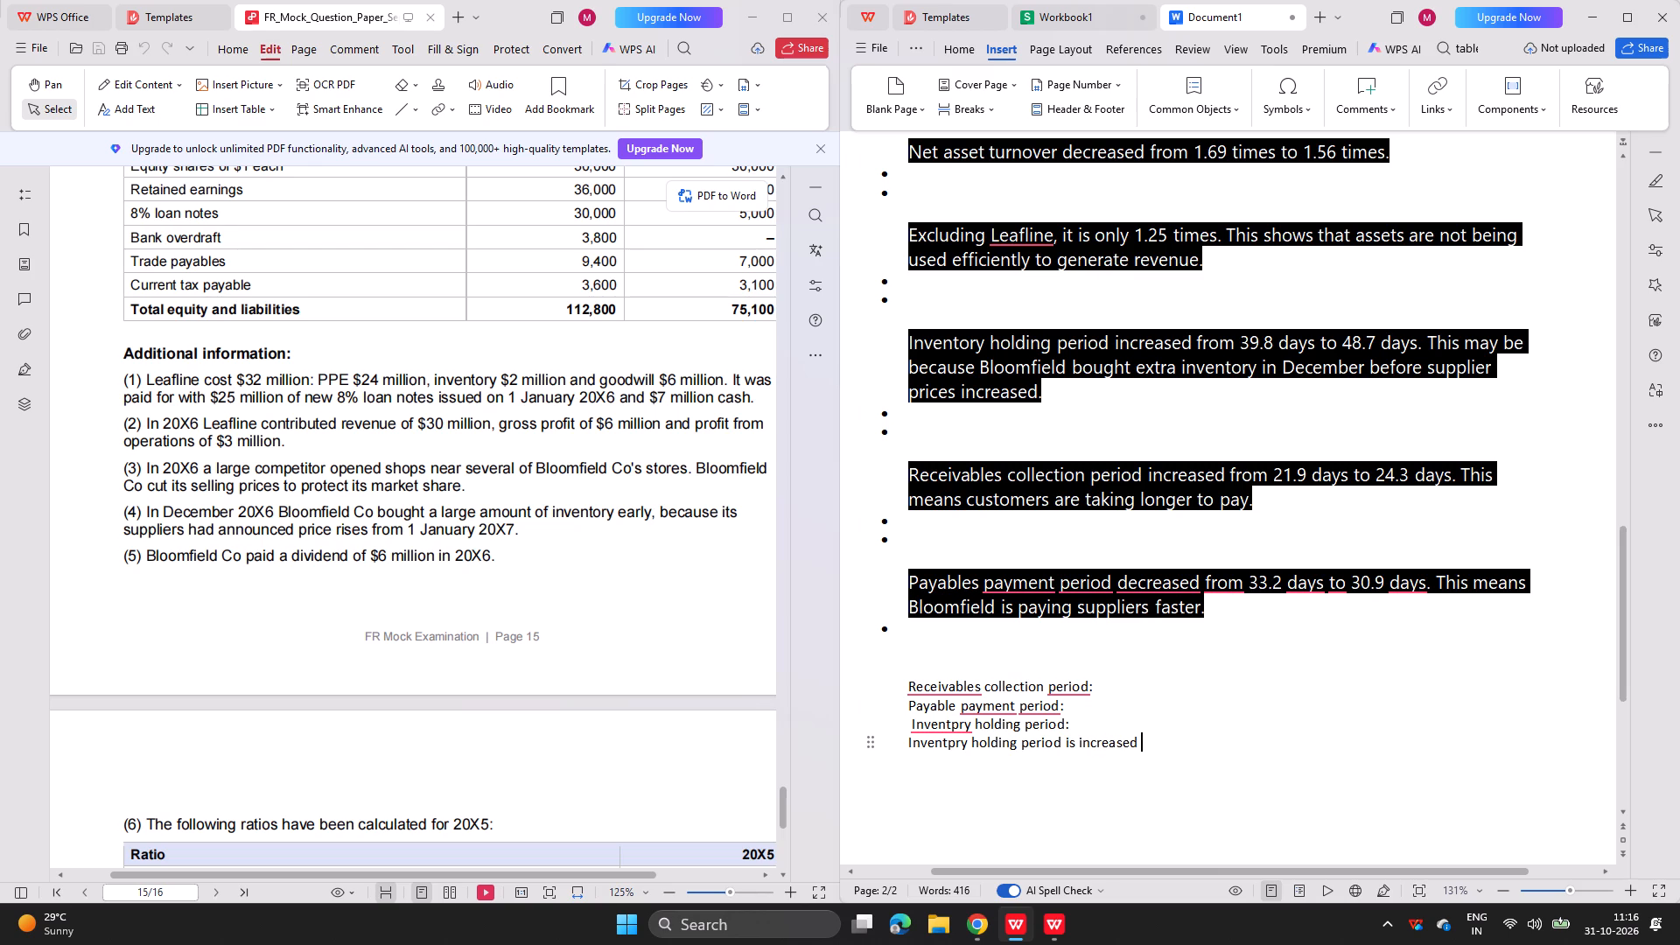
type("from 39.8 v")
key("BackSpace")
type("days")
key("space")
type("to 48.7 fasy")
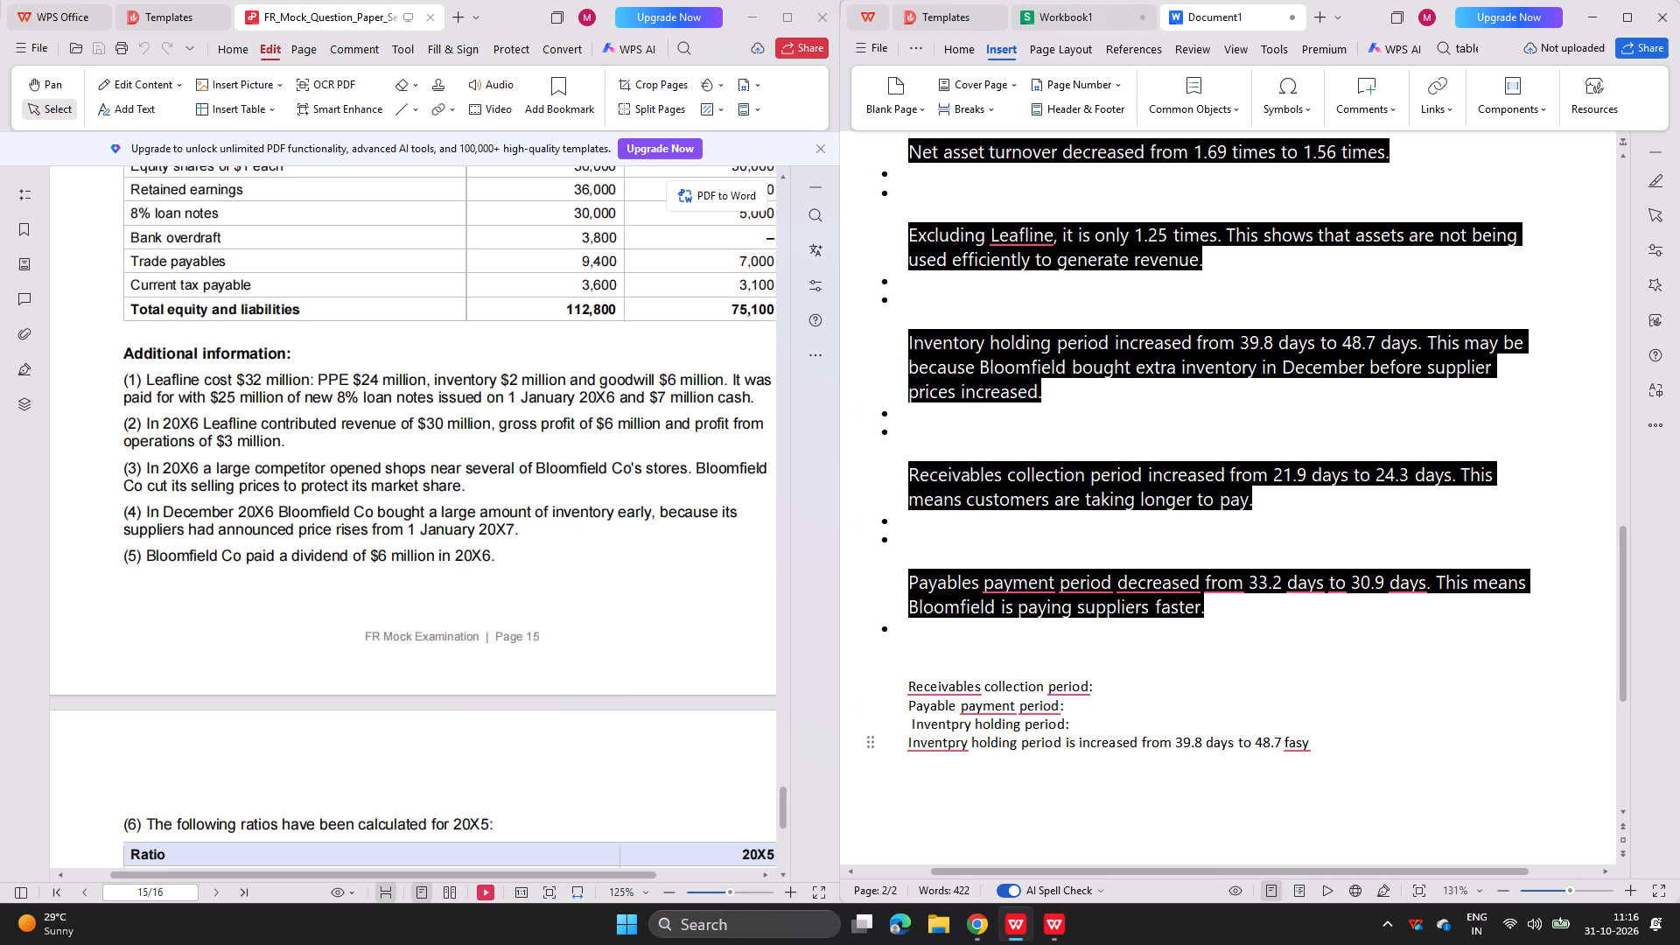
key("BackSpace")
key("BackSpace")
key("BackSpace")
key("BackSpace")
type("days")
Continue the inventory comment with "This is maybe because bllomfield bought extra inventory in december before the supplier has increased the price.".
key("period")
key("space")
type("this is maybe because of")
key("space")
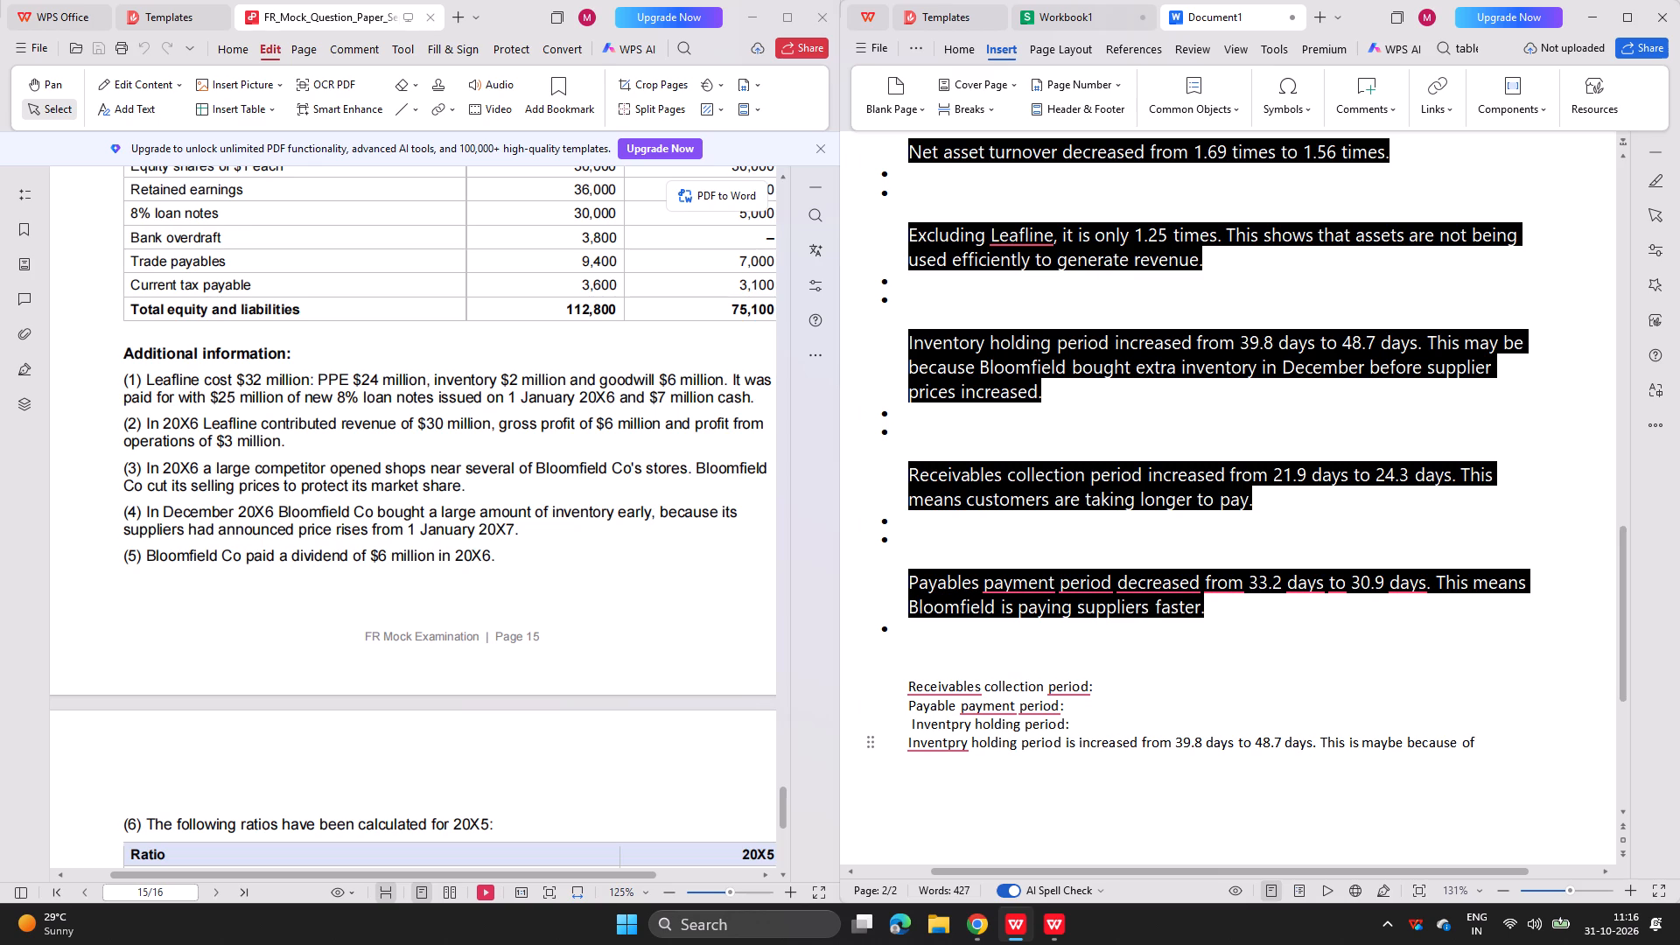
key("BackSpace")
key("BackSpace")
key("BackSpace")
type("bllomfi")
type("eld")
key("space")
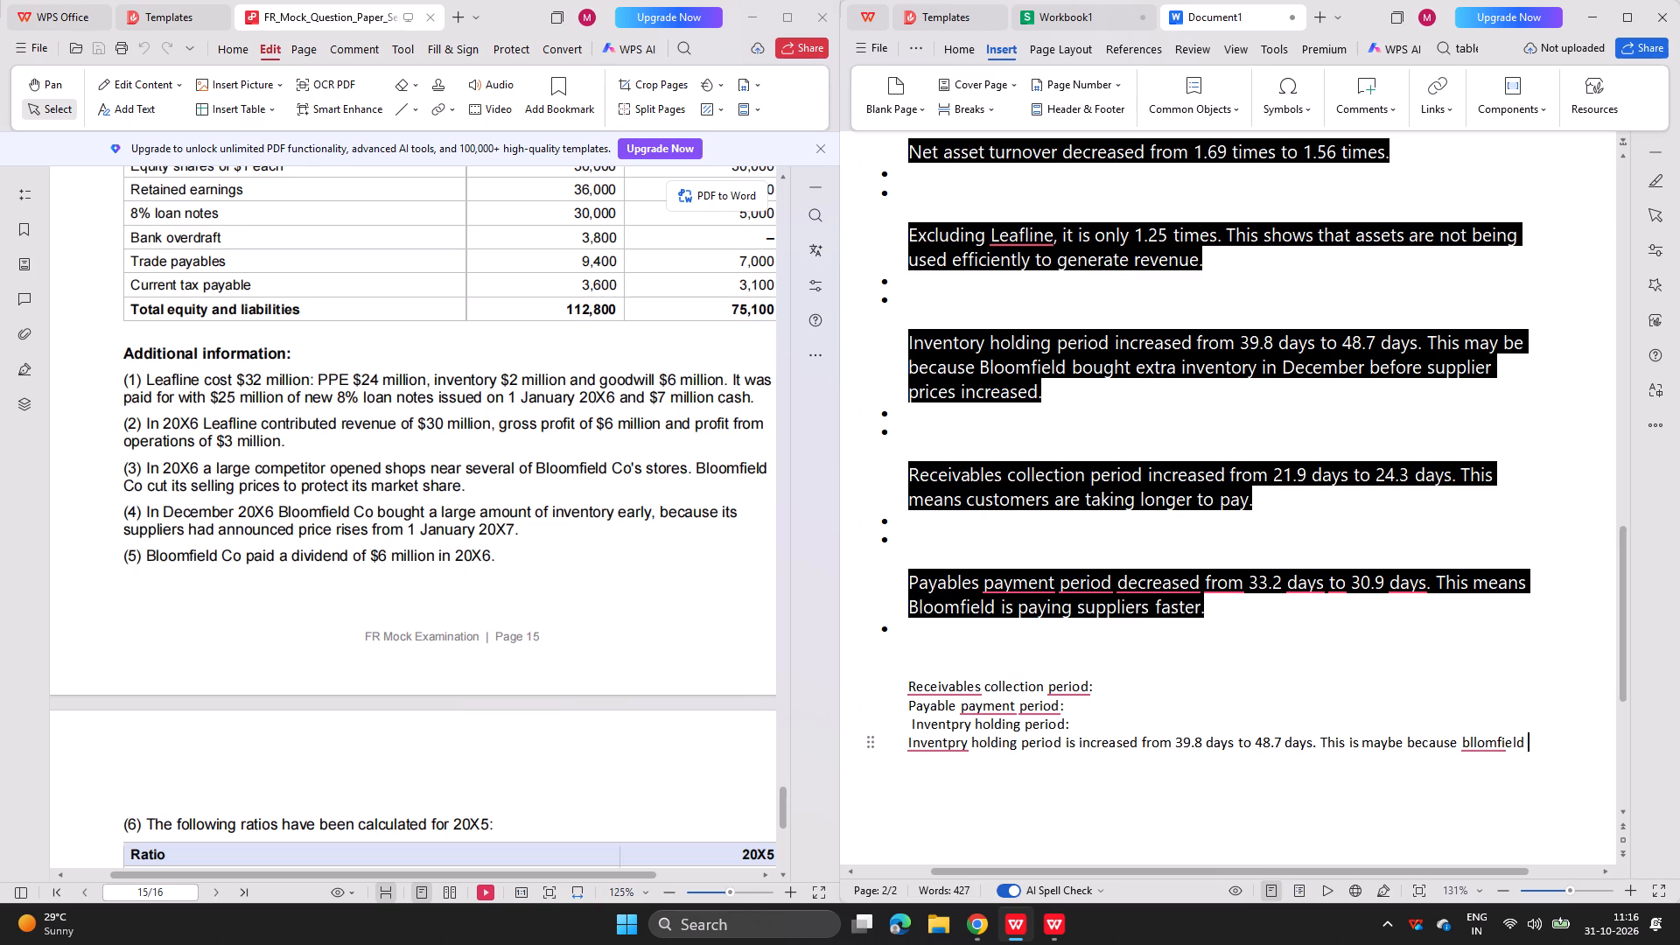
type("bought extra e")
key("BackSpace")
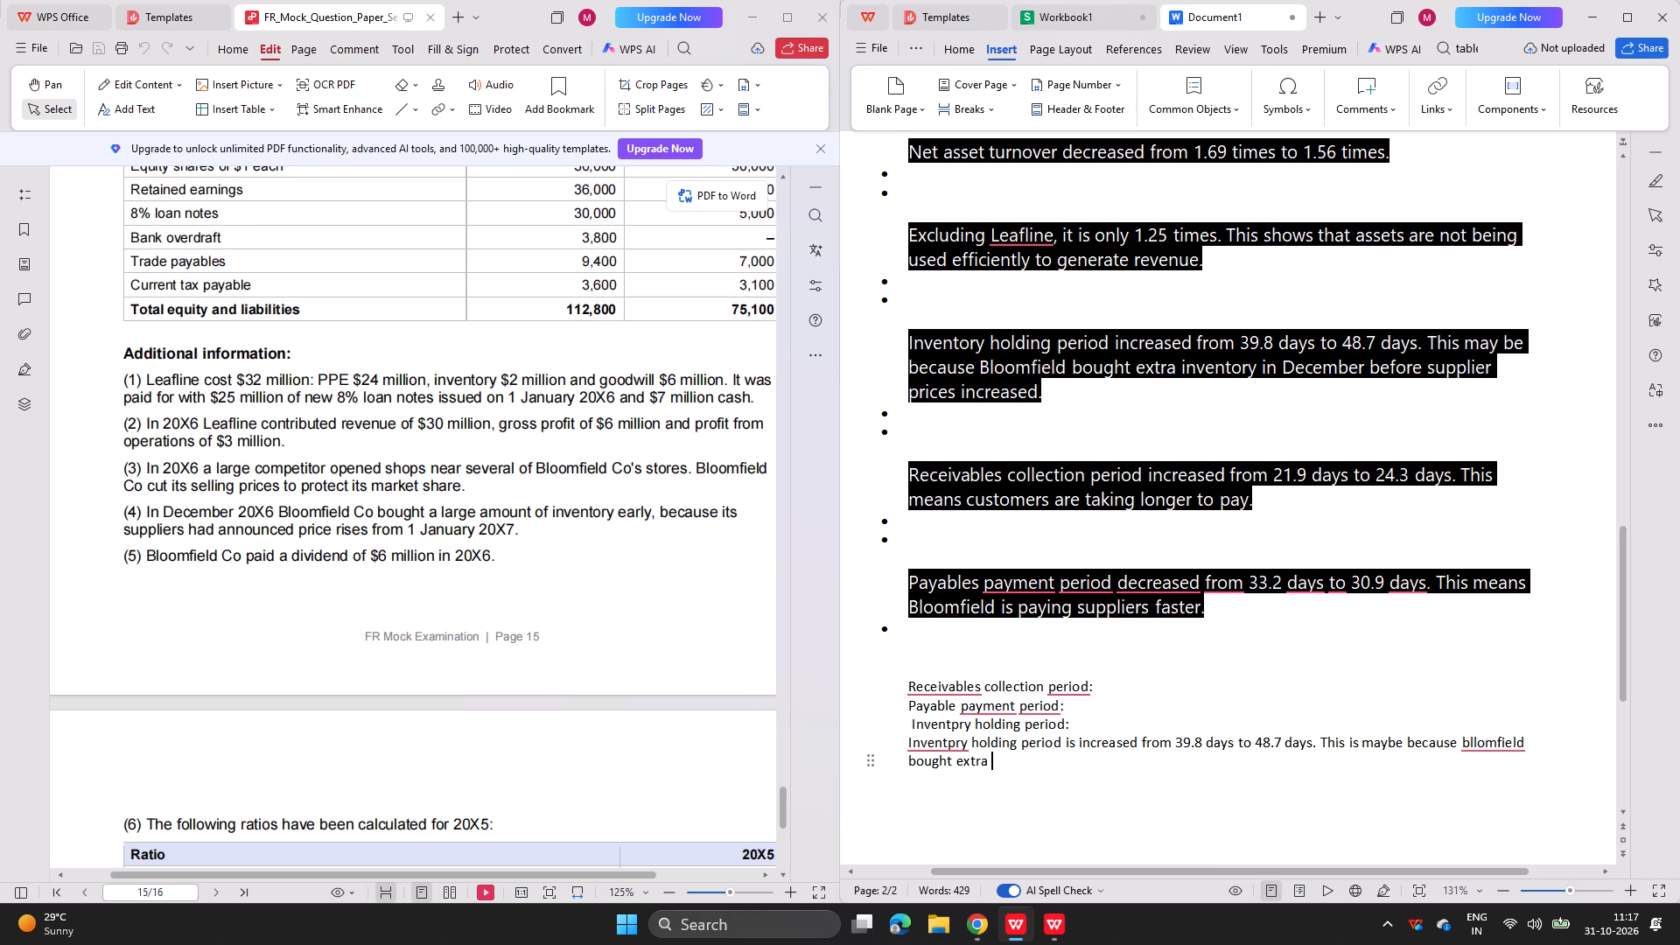
type("ine")
key("BackSpace")
type("ventory")
key("space")
type("in")
key("space")
type("december")
key("space")
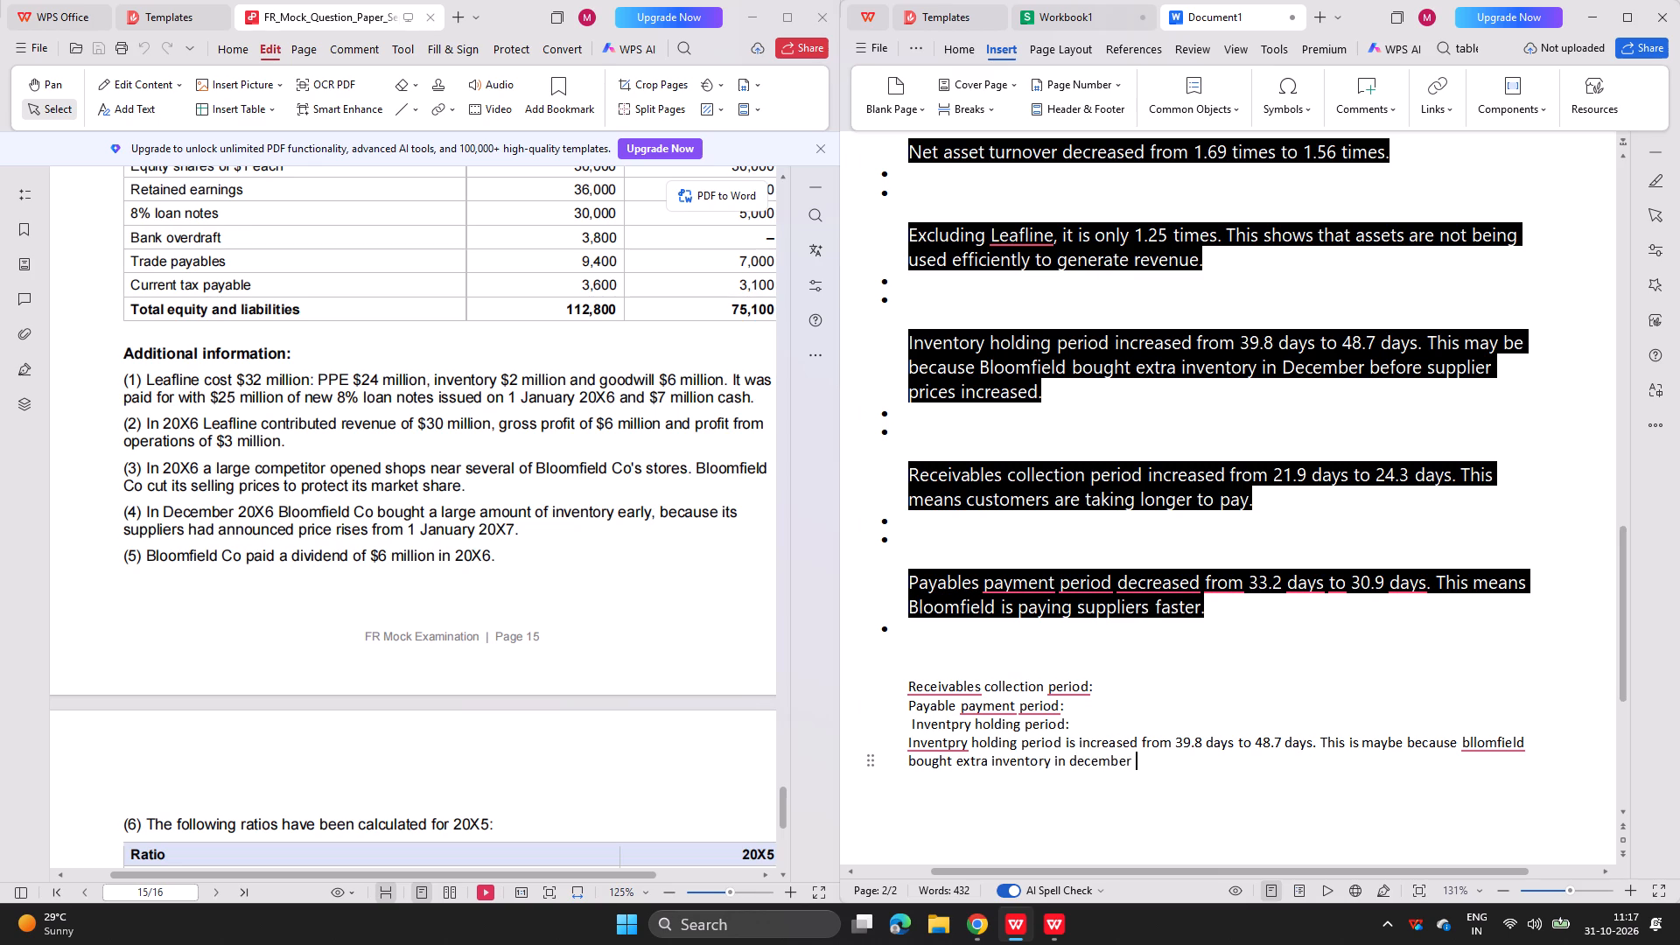
key("BackSpace")
key("BackSpace")
type("r")
key("space")
type("before the supplier has increased the price.")
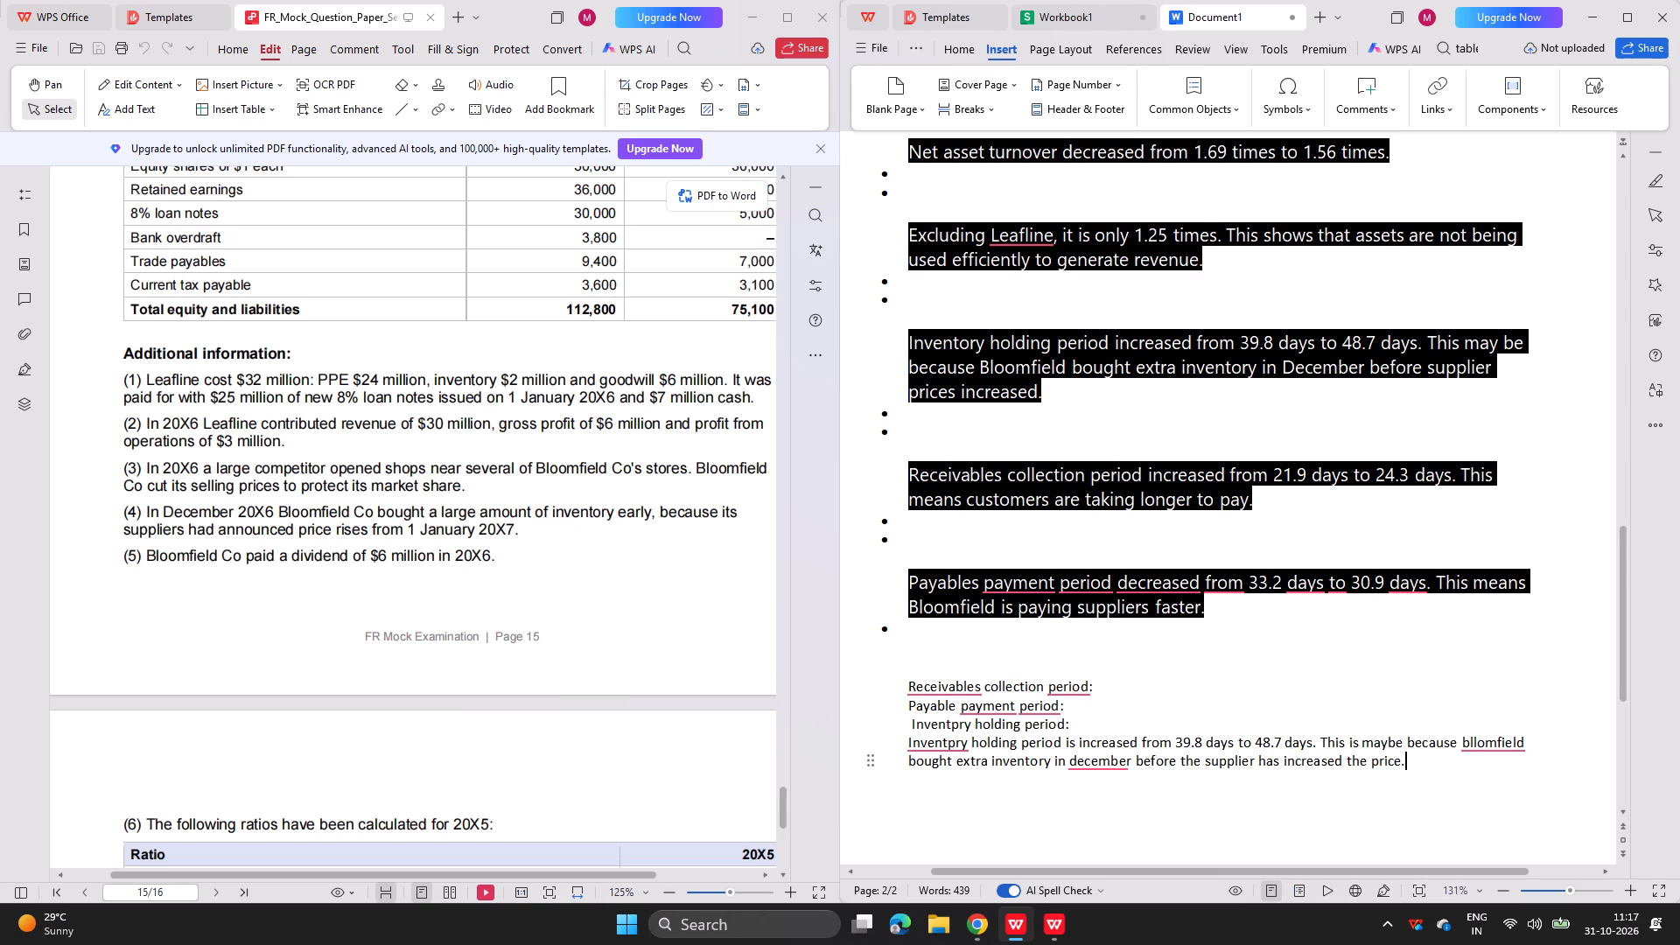
On a new line below the "Receivables collection period:" heading, start the comment with "Receivable collection period incresed from".
scroll(1187, 661, "down", 1)
left_click(1092, 671)
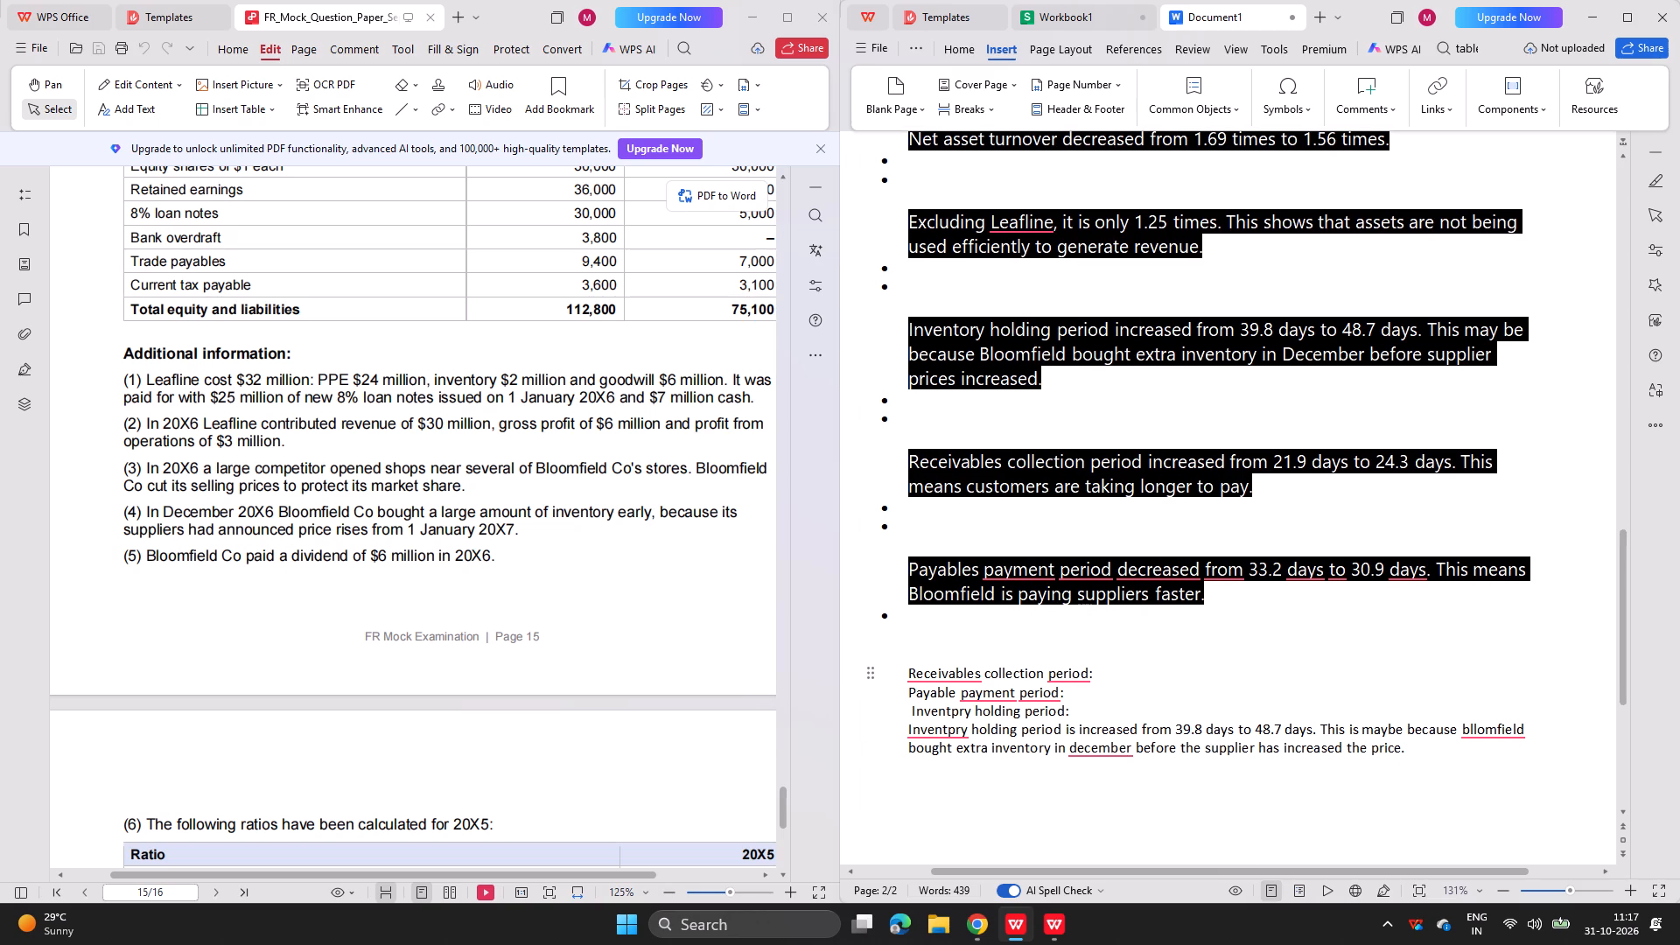
key("Return")
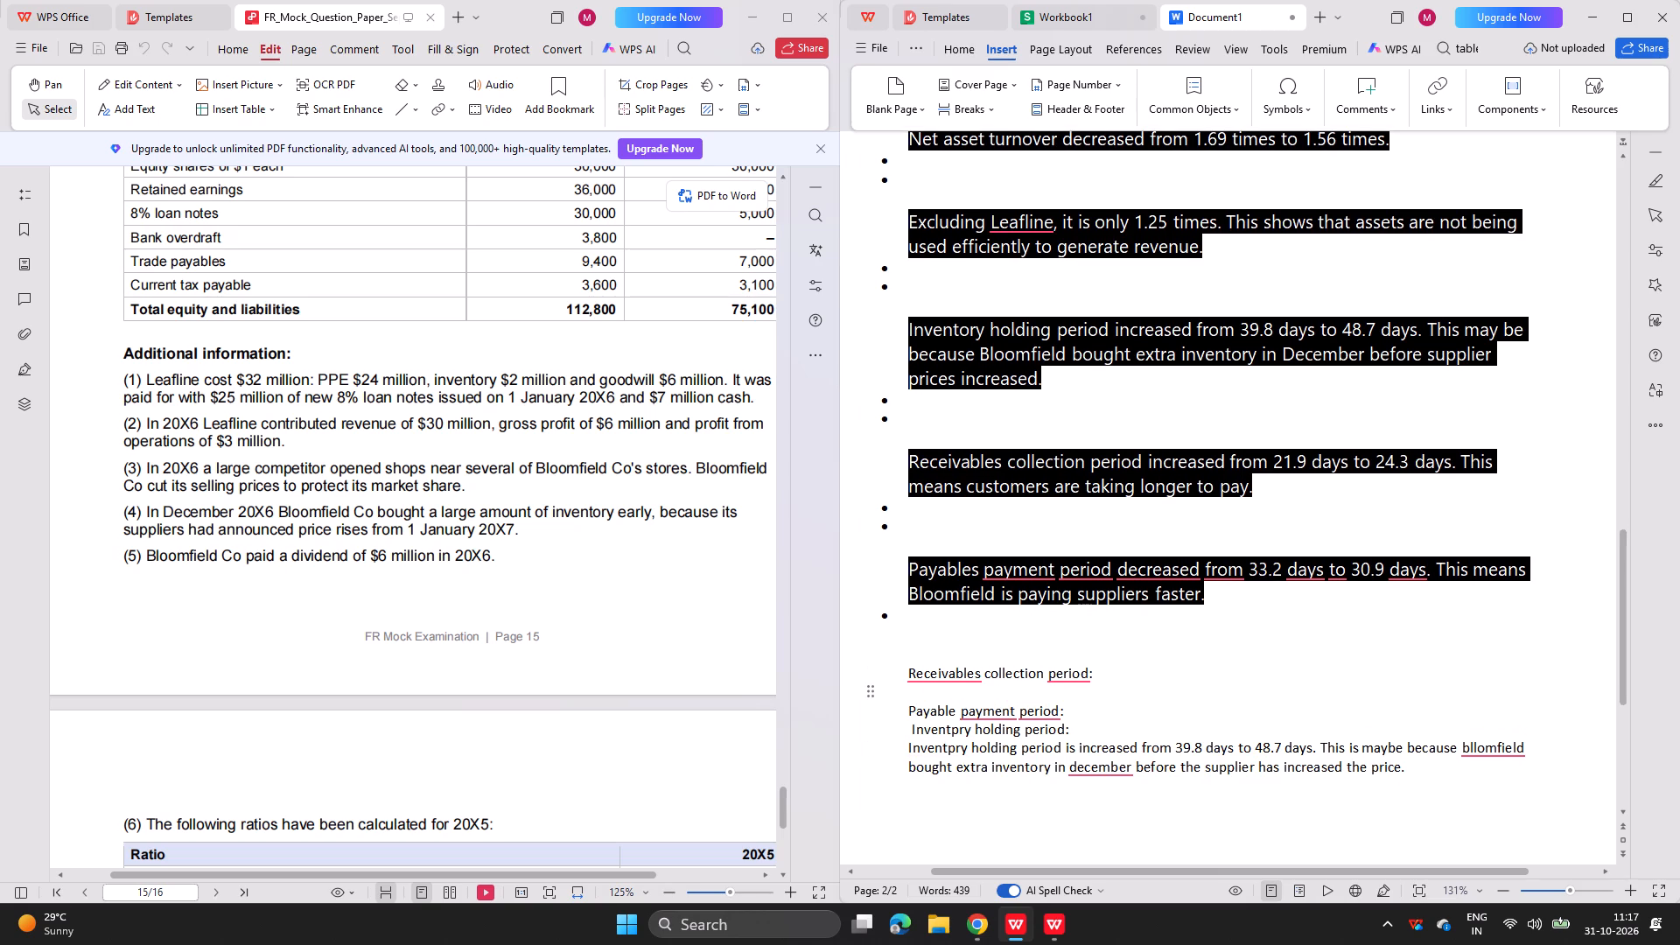
type("receivba")
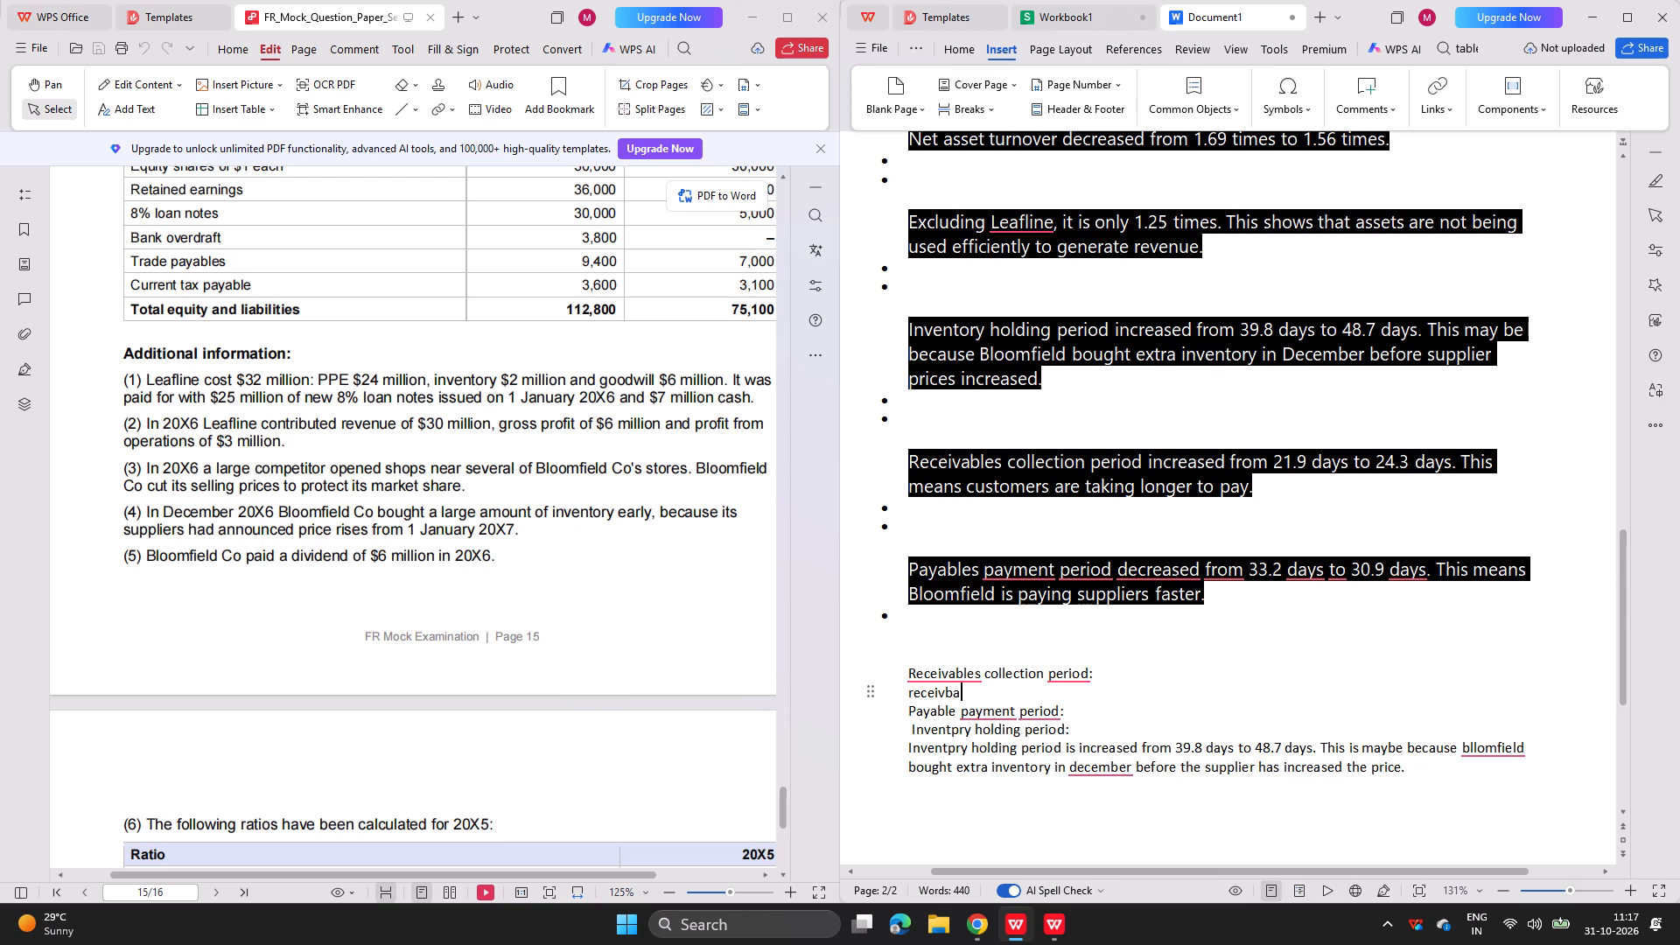
key("BackSpace")
key("BackSpace")
type("abn,e")
key("BackSpace")
key("BackSpace")
key("BackSpace")
type("le collection periof")
key("BackSpace")
type("d id")
key("space")
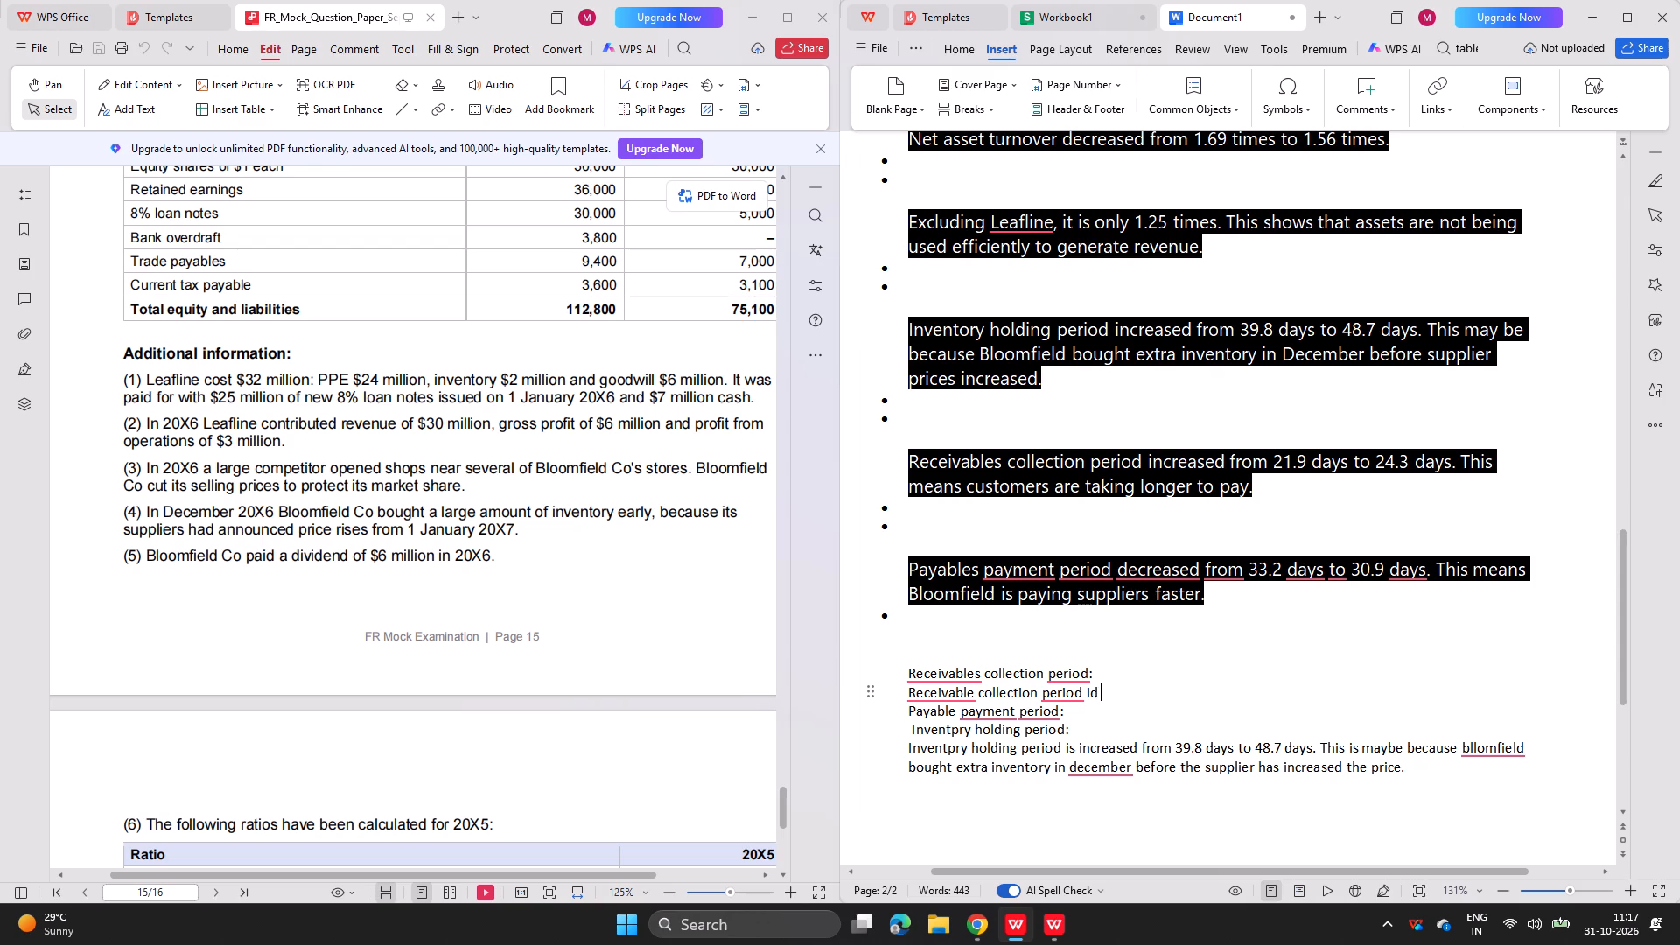
key("BackSpace")
key("BackSpace")
key("BackSpace")
type("incresed rom")
key("BackSpace")
key("BackSpace")
key("BackSpace")
type("from the")
key("space")
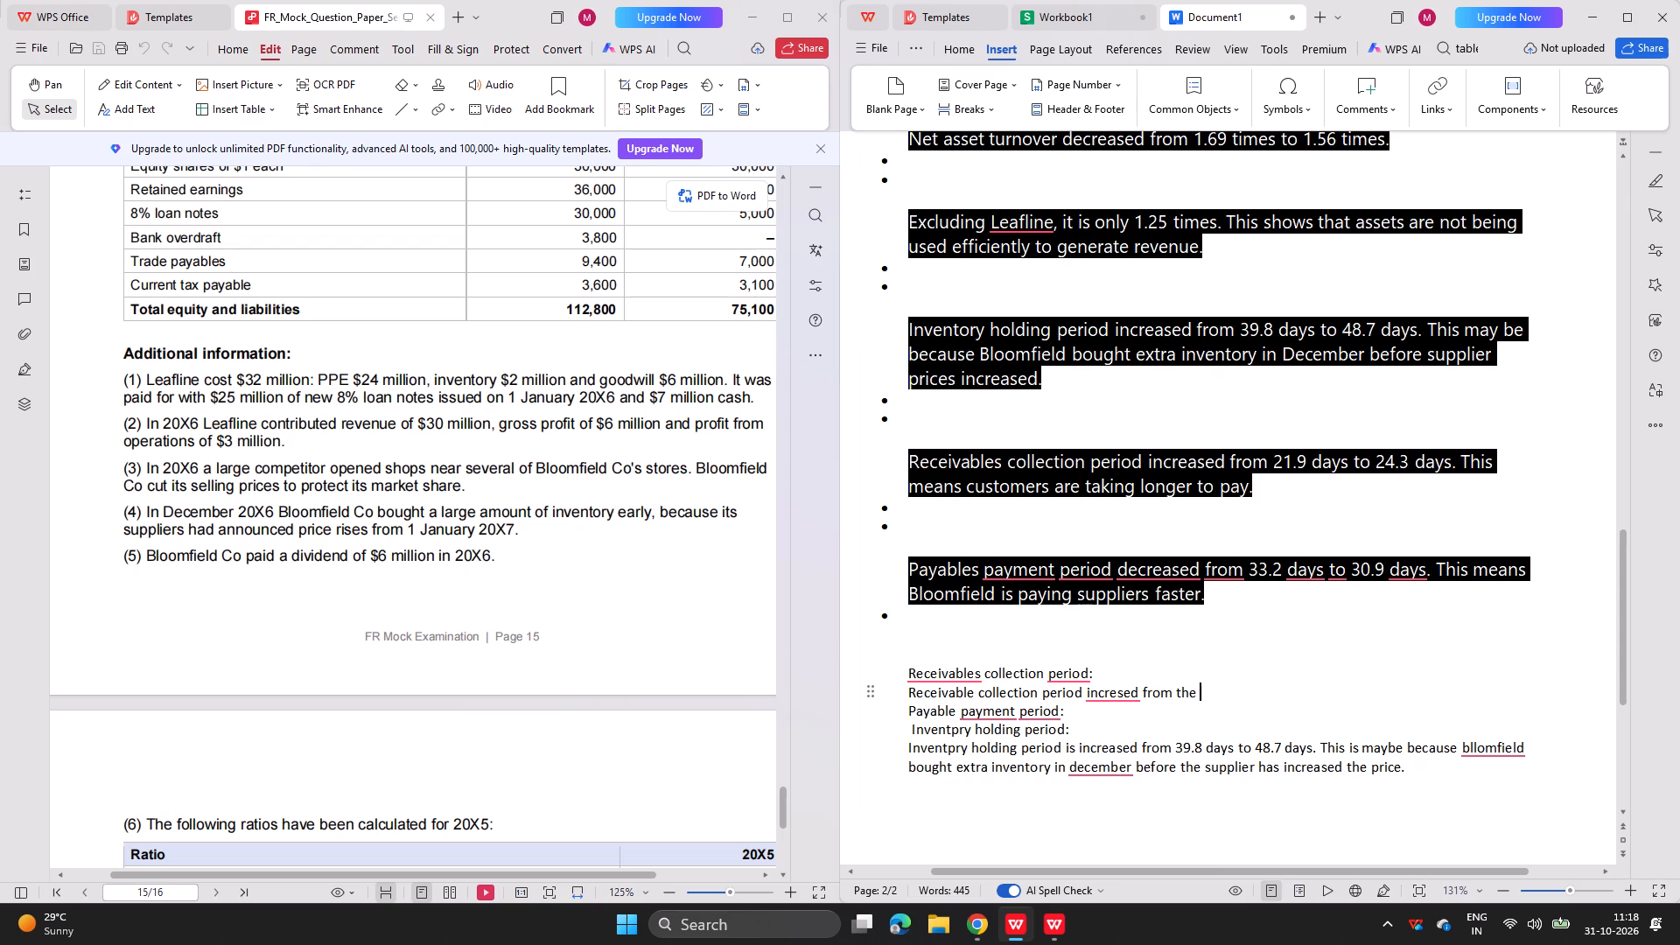
key("BackSpace")
key("BackSpace")
key("BackSpace")
key("BackSpace")
Continue the receivables collection comment with the figures "21.9 24.3 days".
type("21.9")
key("space")
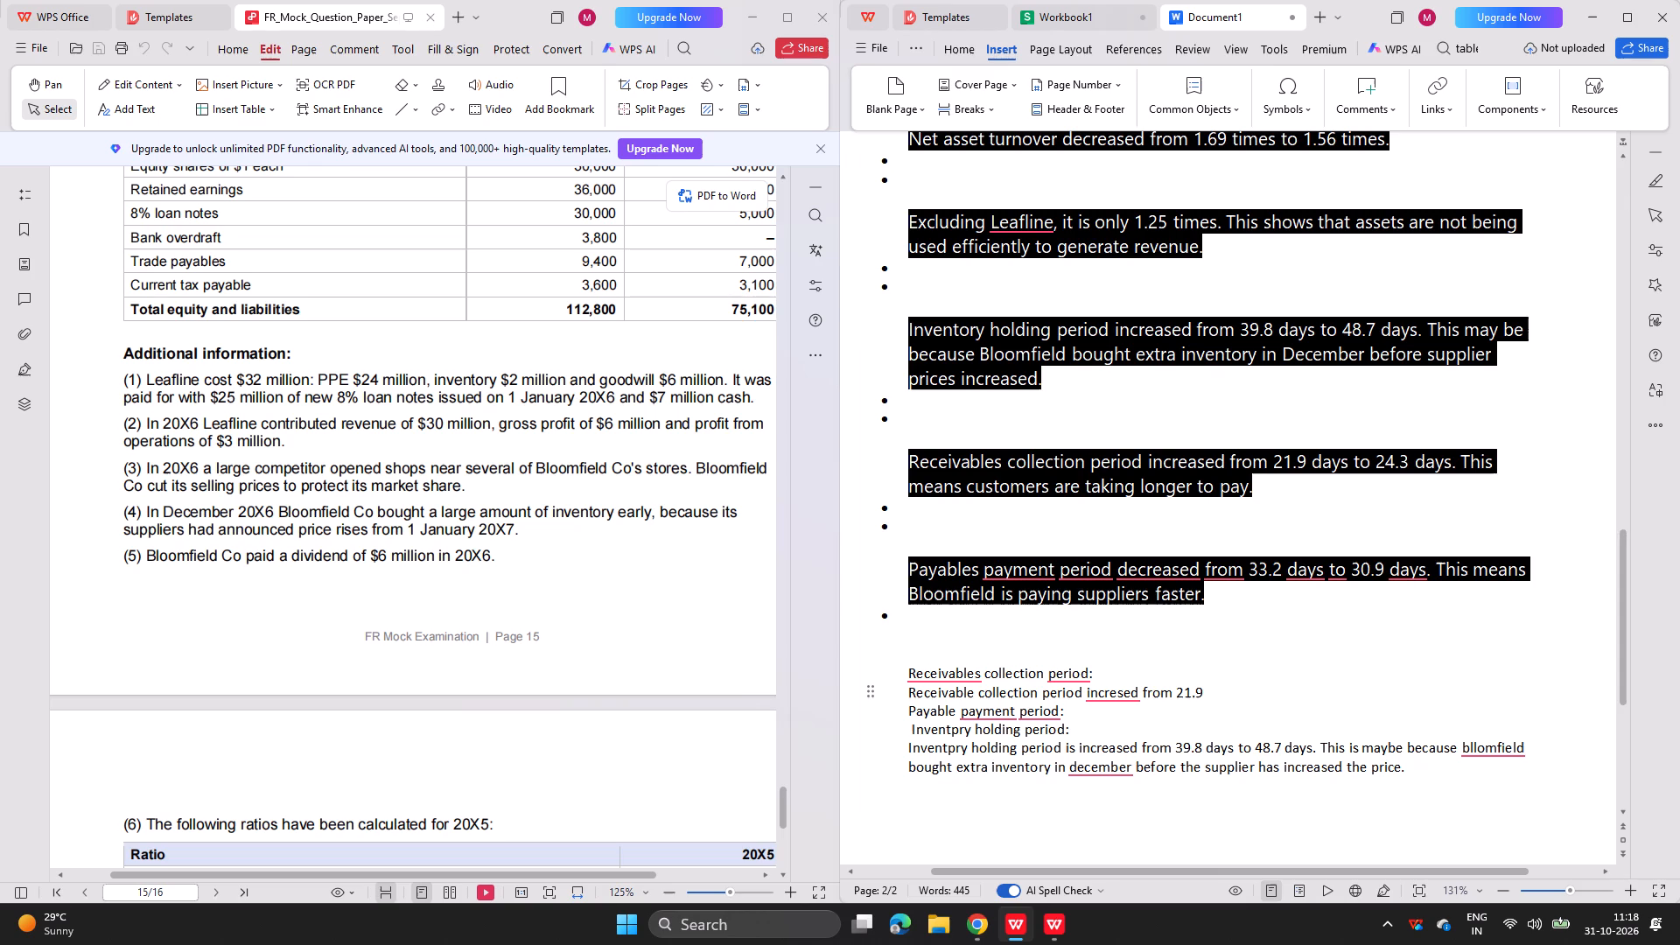
type("24.")
type("3 daus")
key("BackSpace")
key("BackSpace")
key("BackSpace")
key("BackSpace")
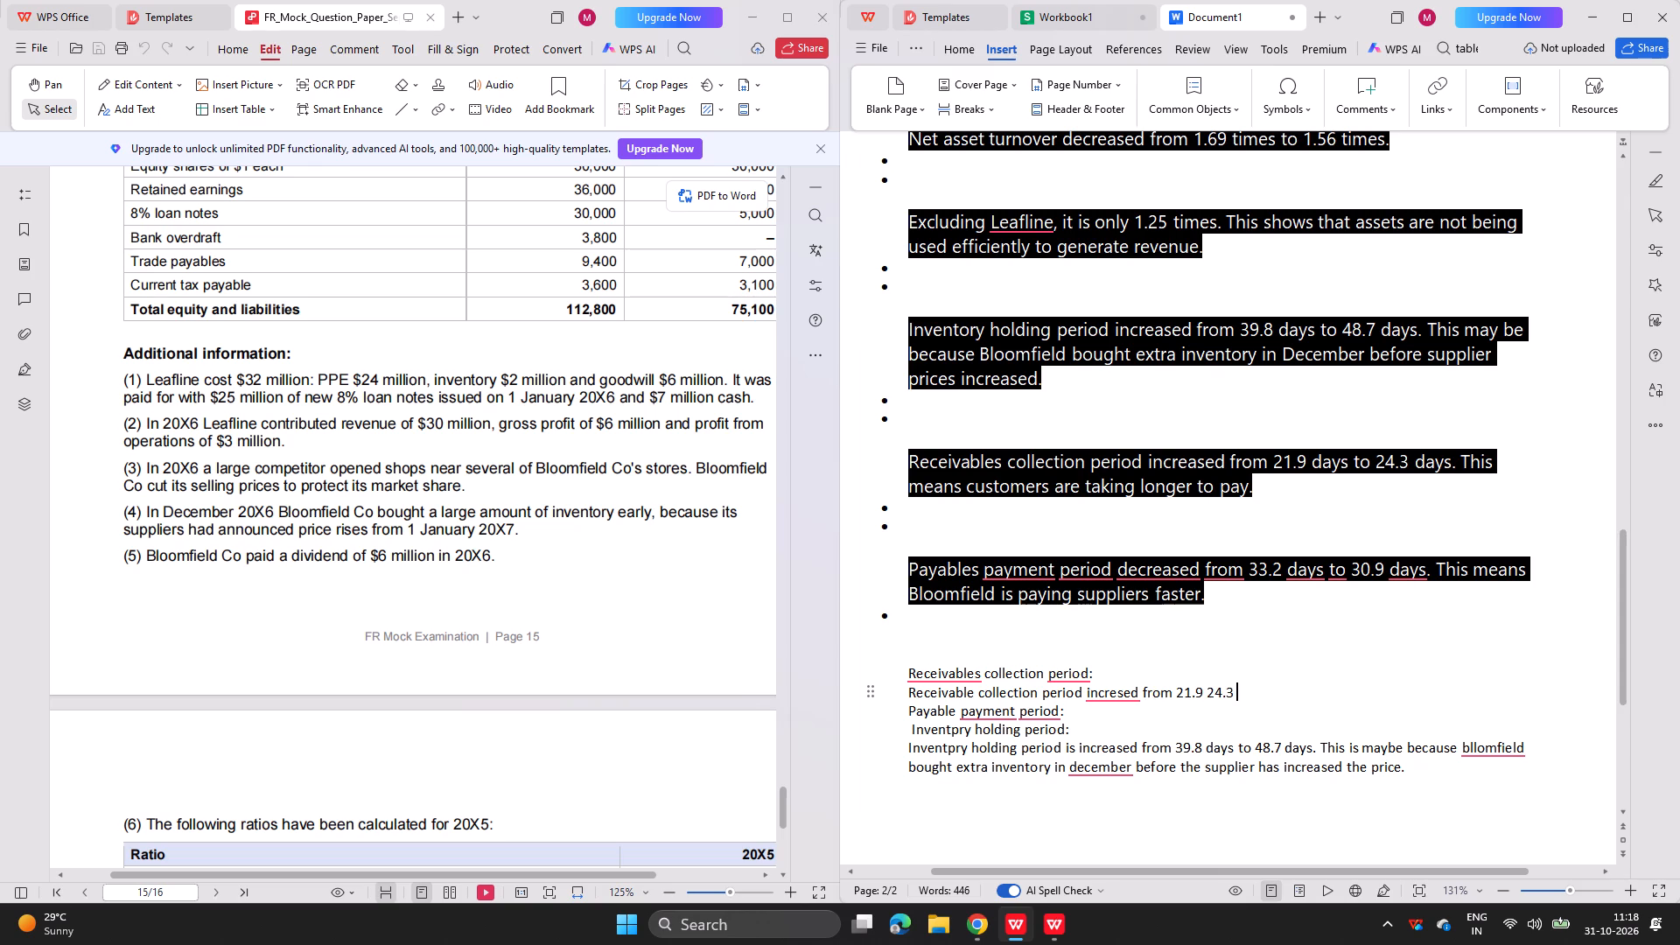
type("days")
Insert "days to" between 21.9 and 24.3 in the receivables collection comment.
key("Left")
key("Left")
key("Left")
key("Left")
key("Left")
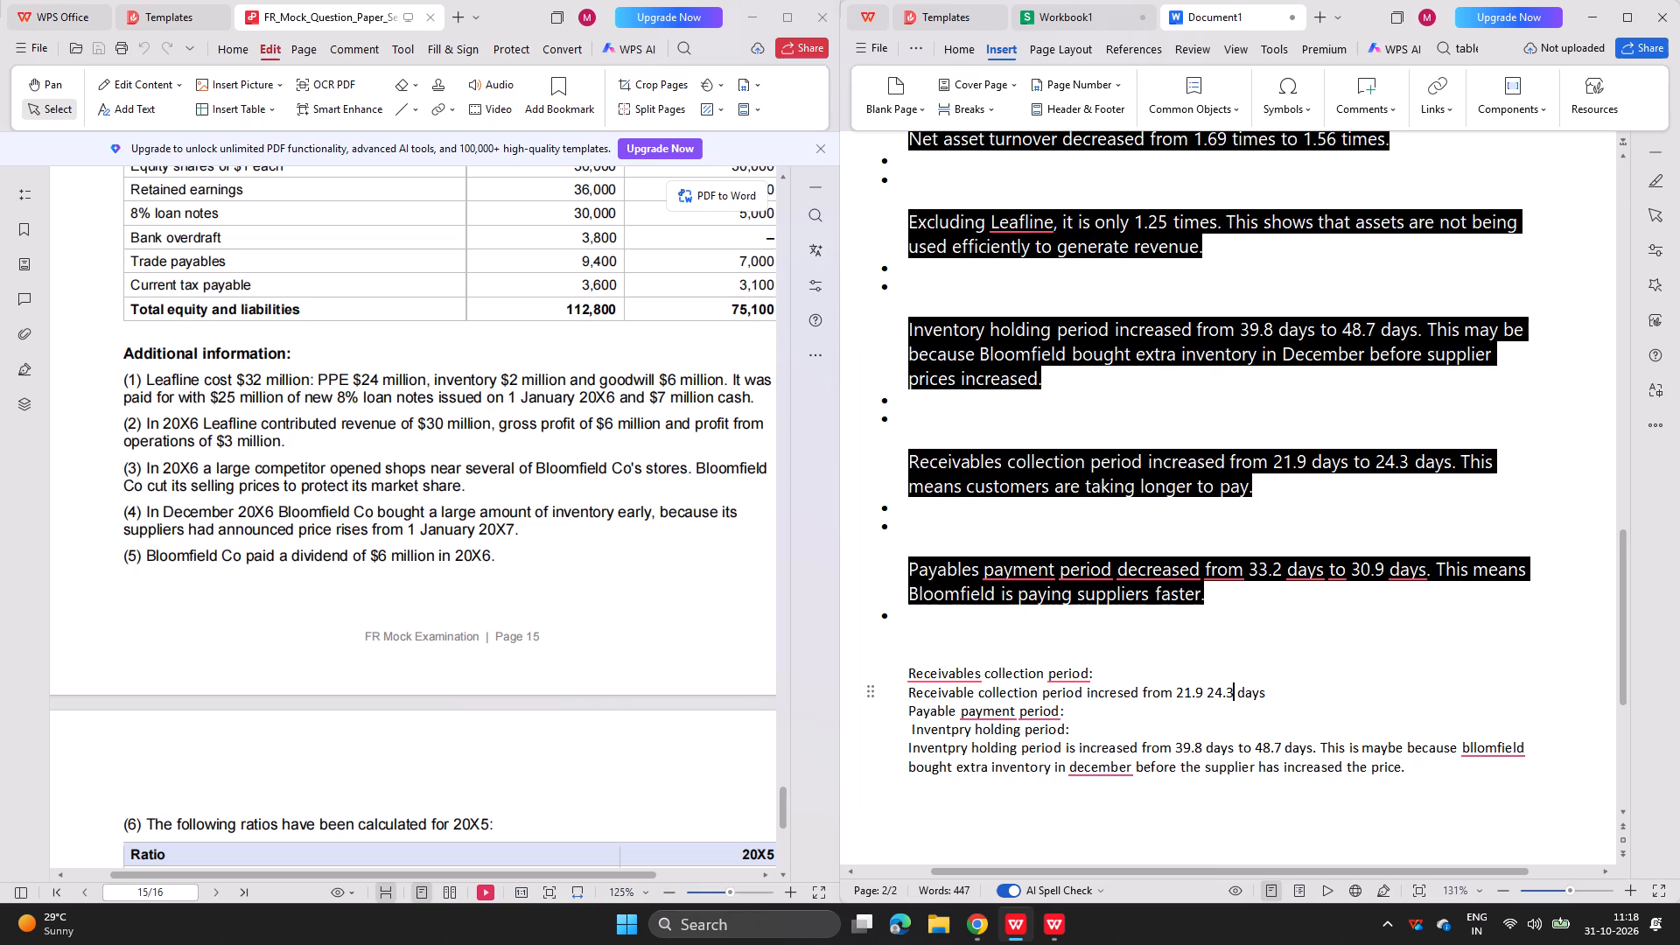
key("Left")
key("Left")
key("Left")
key("Left")
type("dsy")
key("BackSpace")
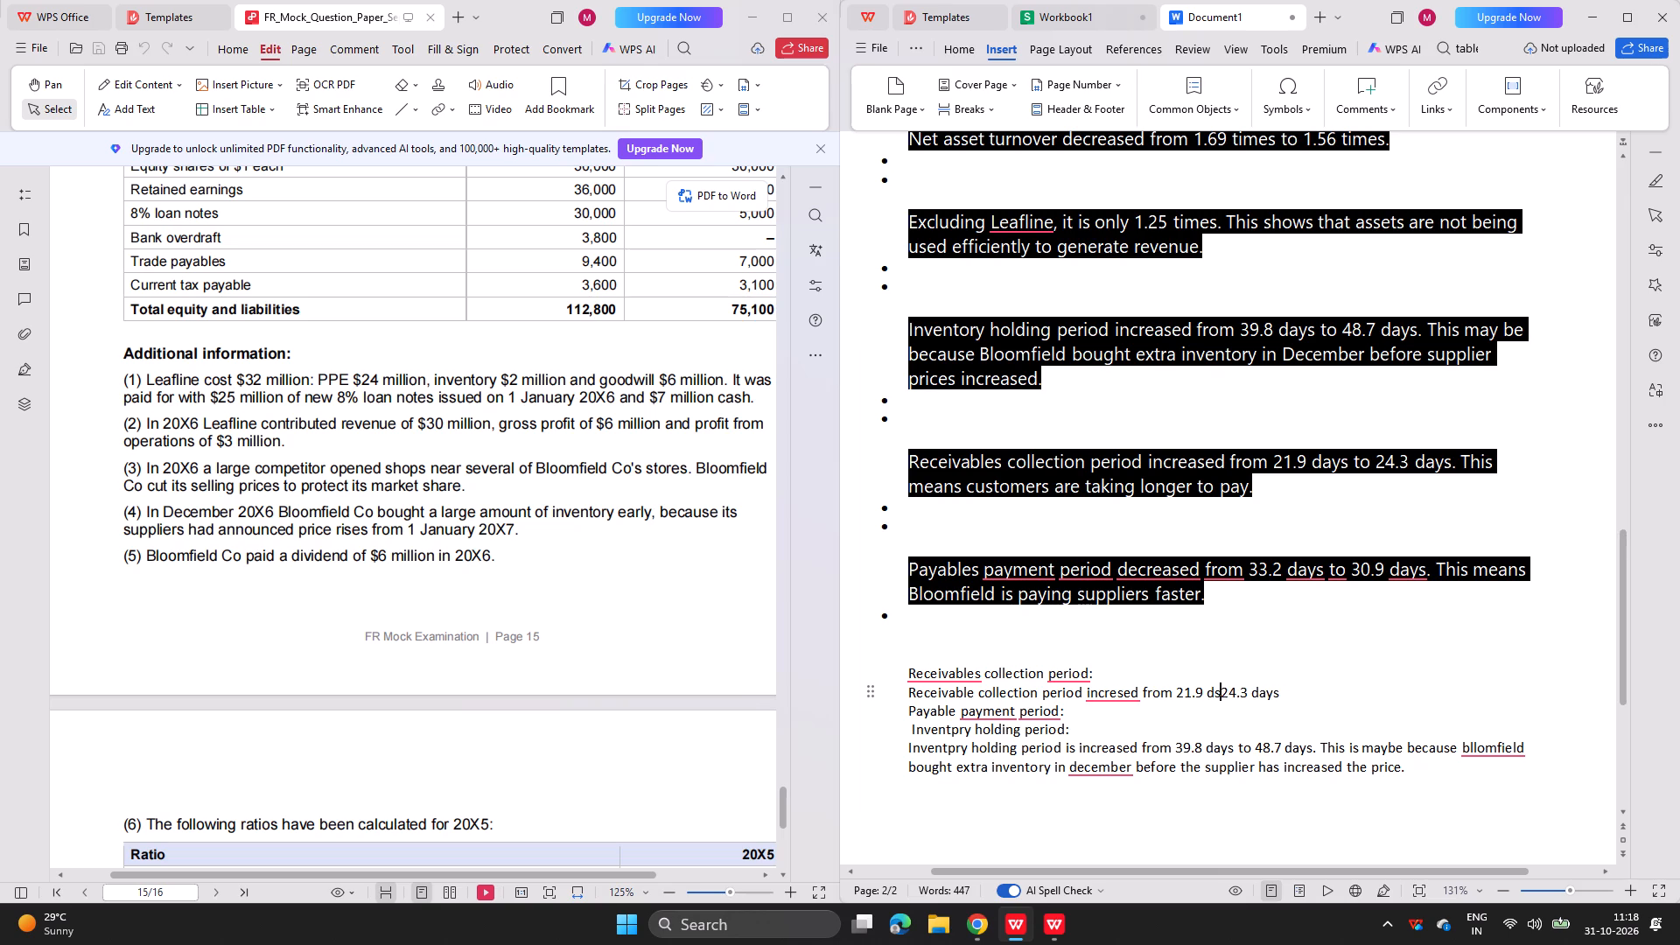
key("BackSpace")
type("ays to")
key("space")
key("Right")
key("Right")
key("Right")
key("Right")
key("Right")
key("Right")
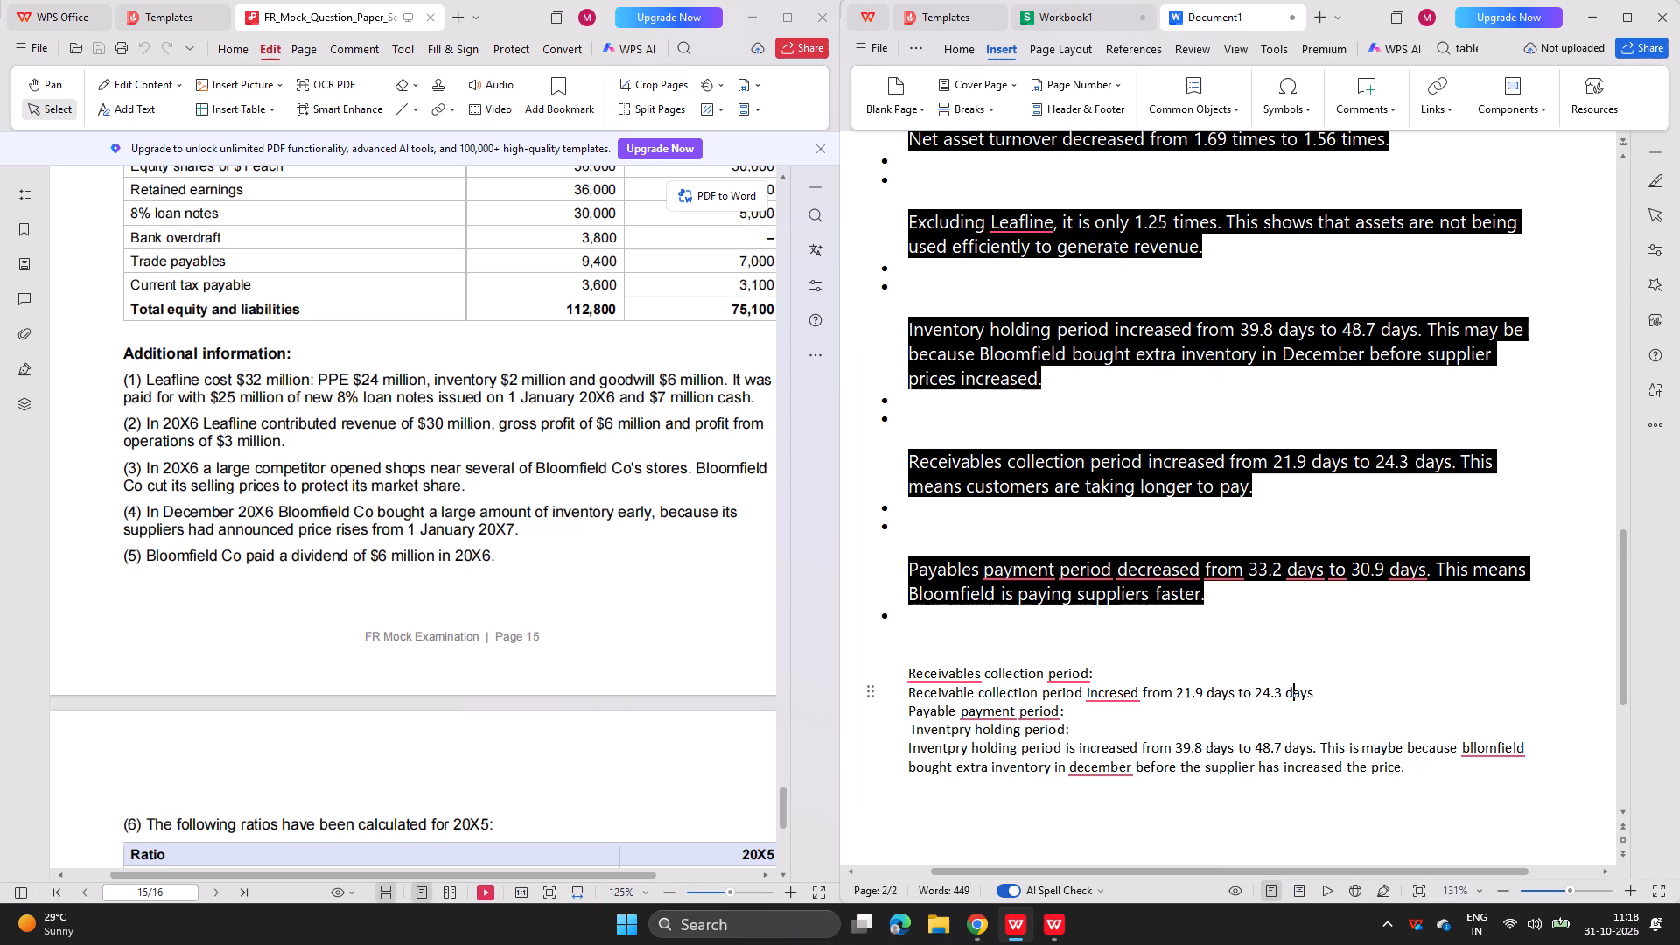
Finish the receivables collection comment with ". This means that customer took longer to pay.".
key("Right")
key("Right")
key("Right")
type(". this")
key("space")
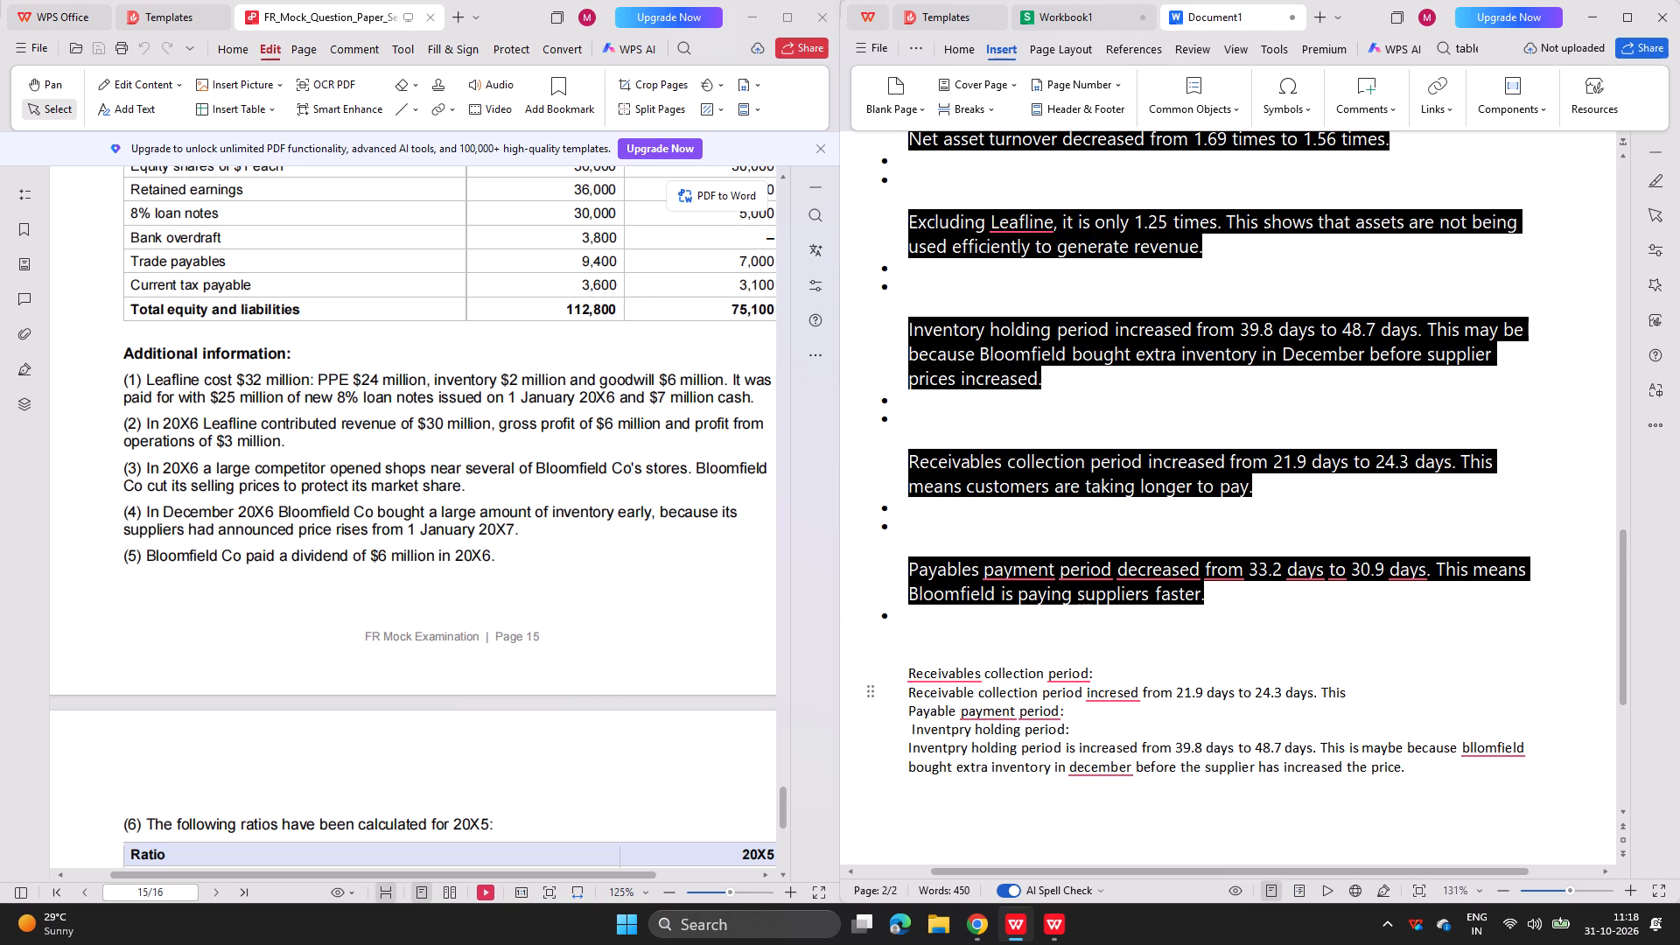
type("mea")
key("BackSpace")
key("BackSpace")
key("BackSpace")
type("means that custm")
key("BackSpace")
type("im")
key("BackSpace")
key("BackSpace")
type("omer took longer to pay")
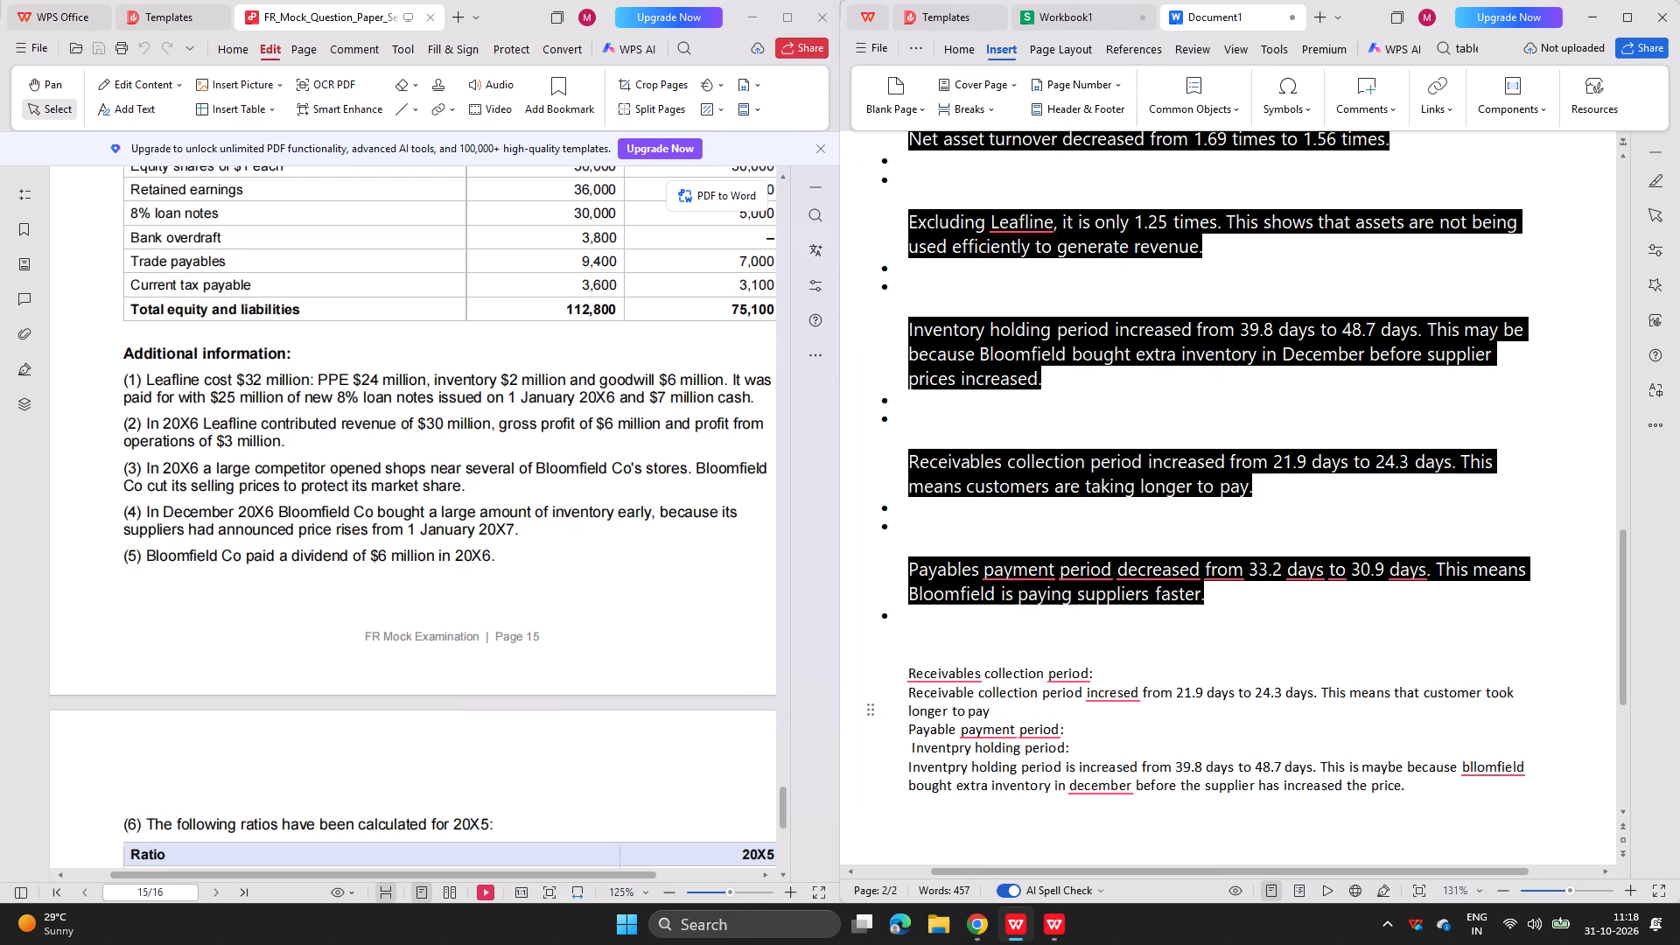
key("period")
key("Return")
key("Return")
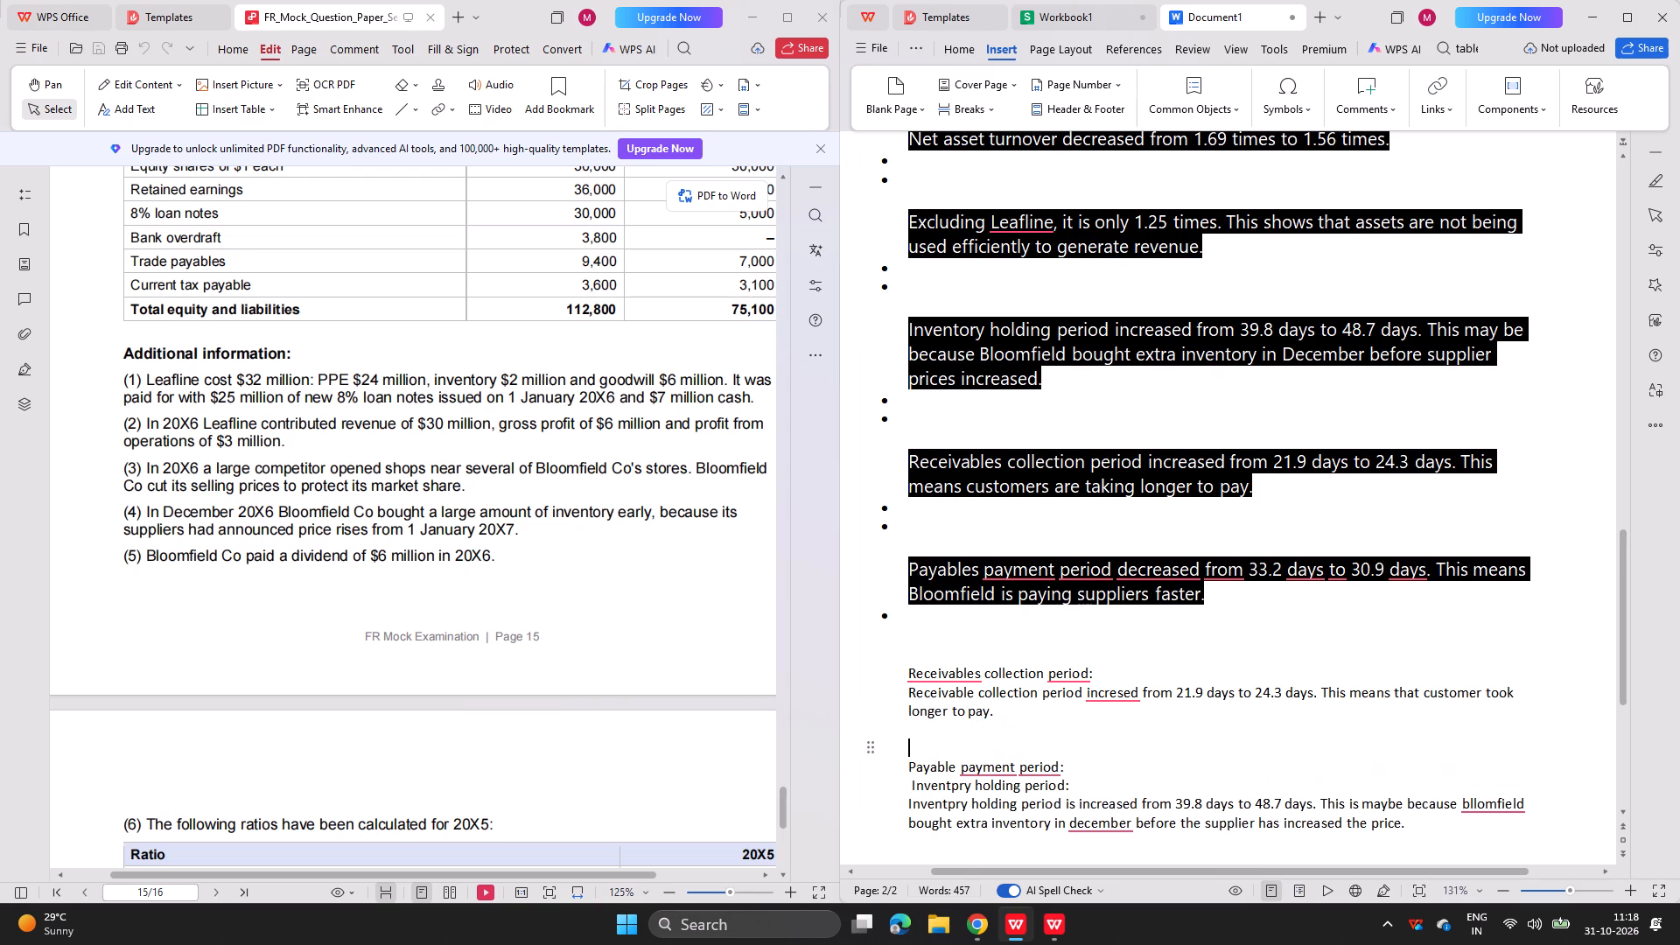
key("BackSpace")
key("BackSpace")
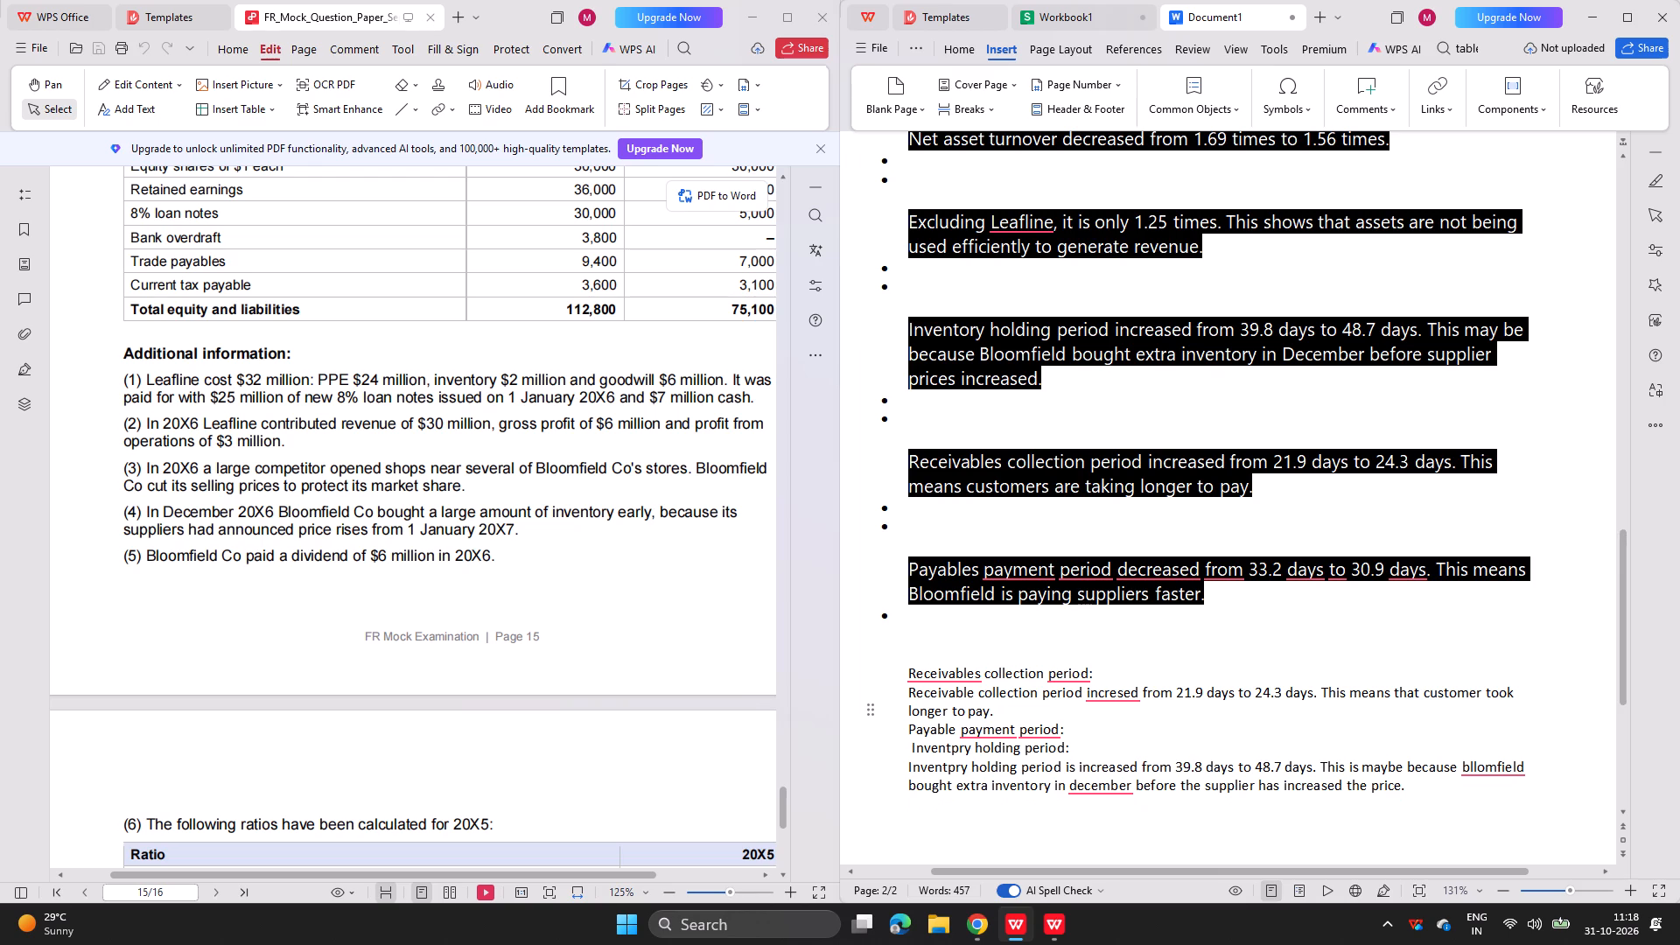
On a new line below the "Payable payment period:" heading, start the comment with "It is decreased from".
left_click(1409, 788)
scroll(1150, 503, "up", 3)
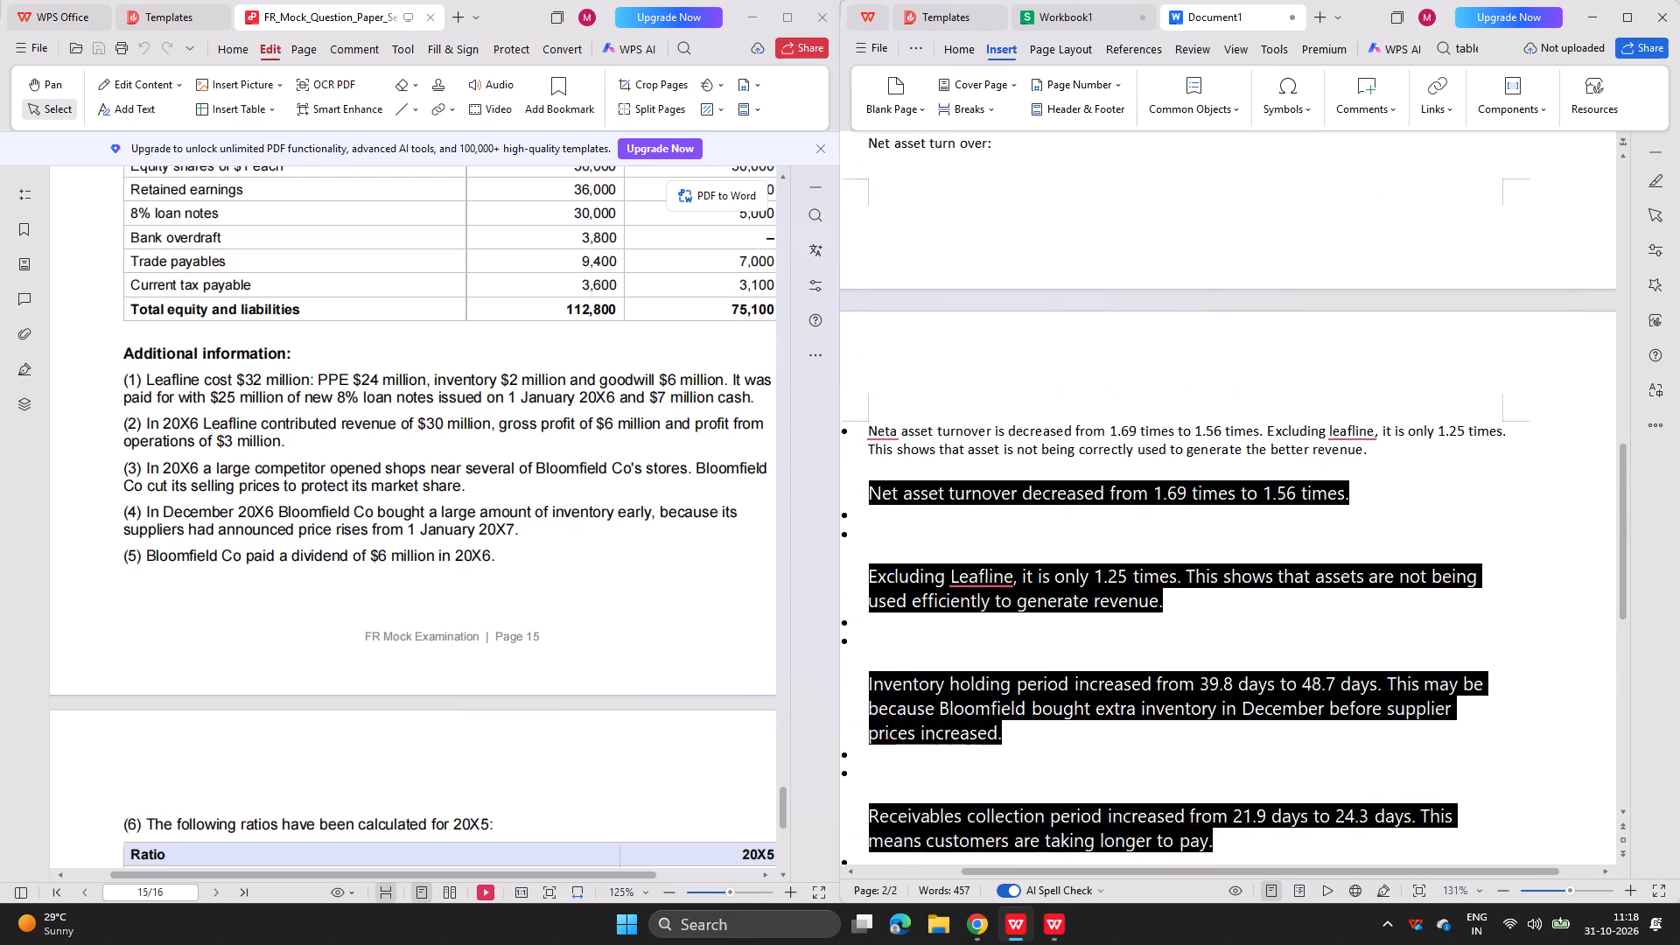
scroll(1150, 503, "up", 3)
scroll(1150, 503, "down", 1)
scroll(1150, 503, "up", 1)
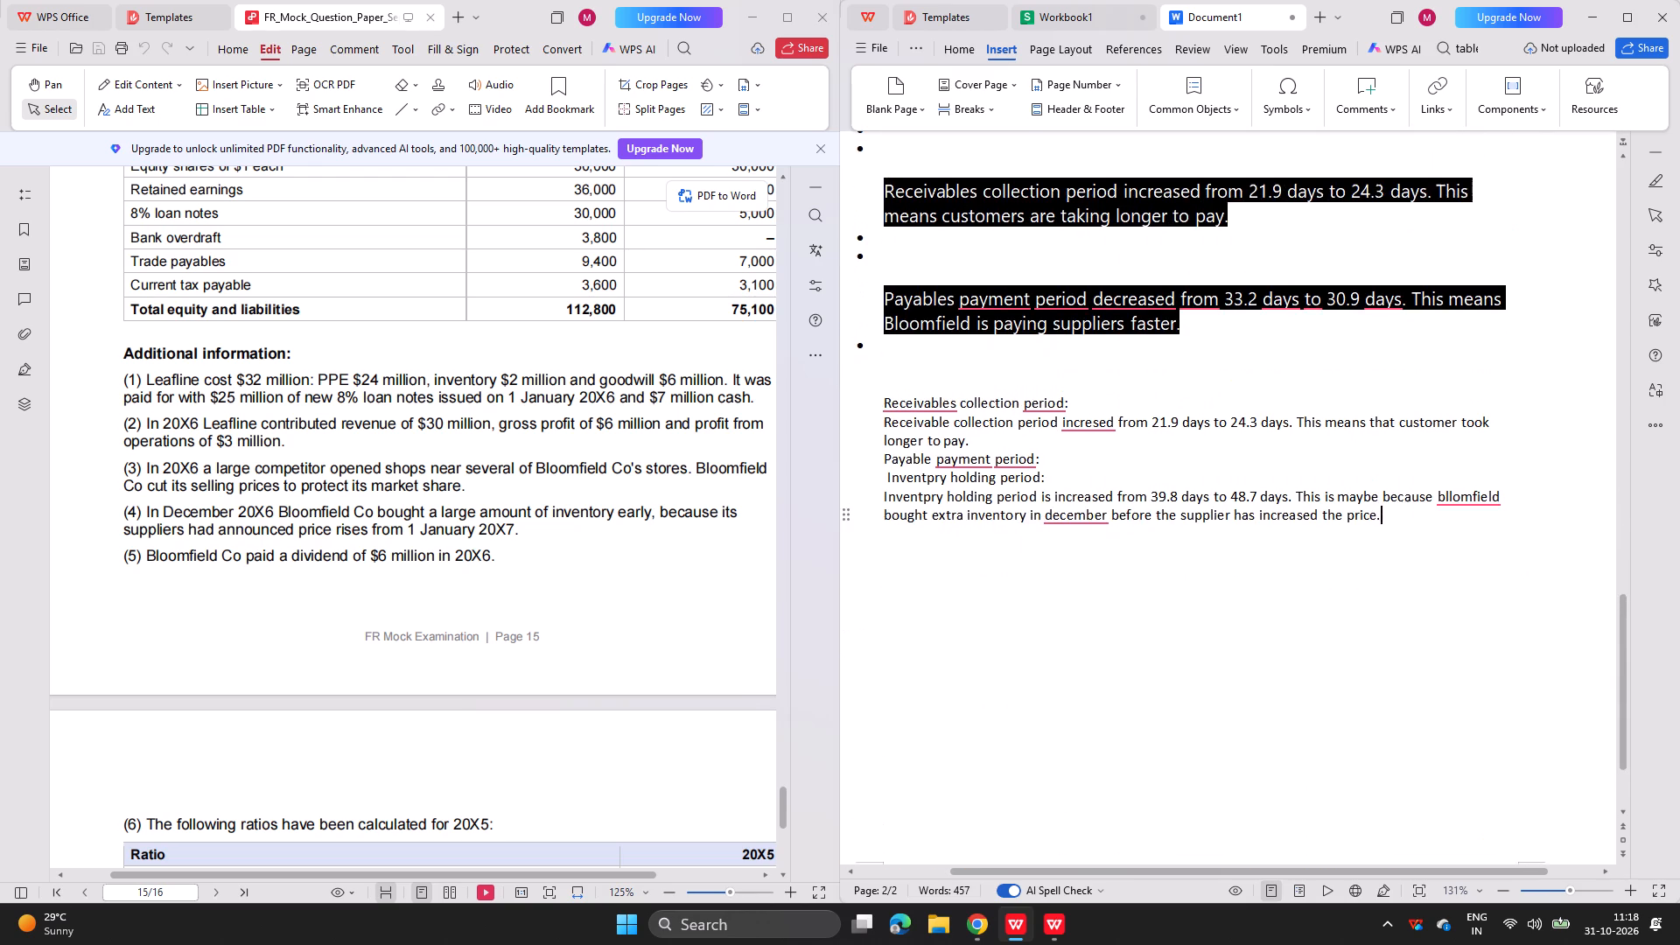
scroll(1150, 503, "up", 1)
scroll(1056, 381, "up", 1)
left_click(1066, 528)
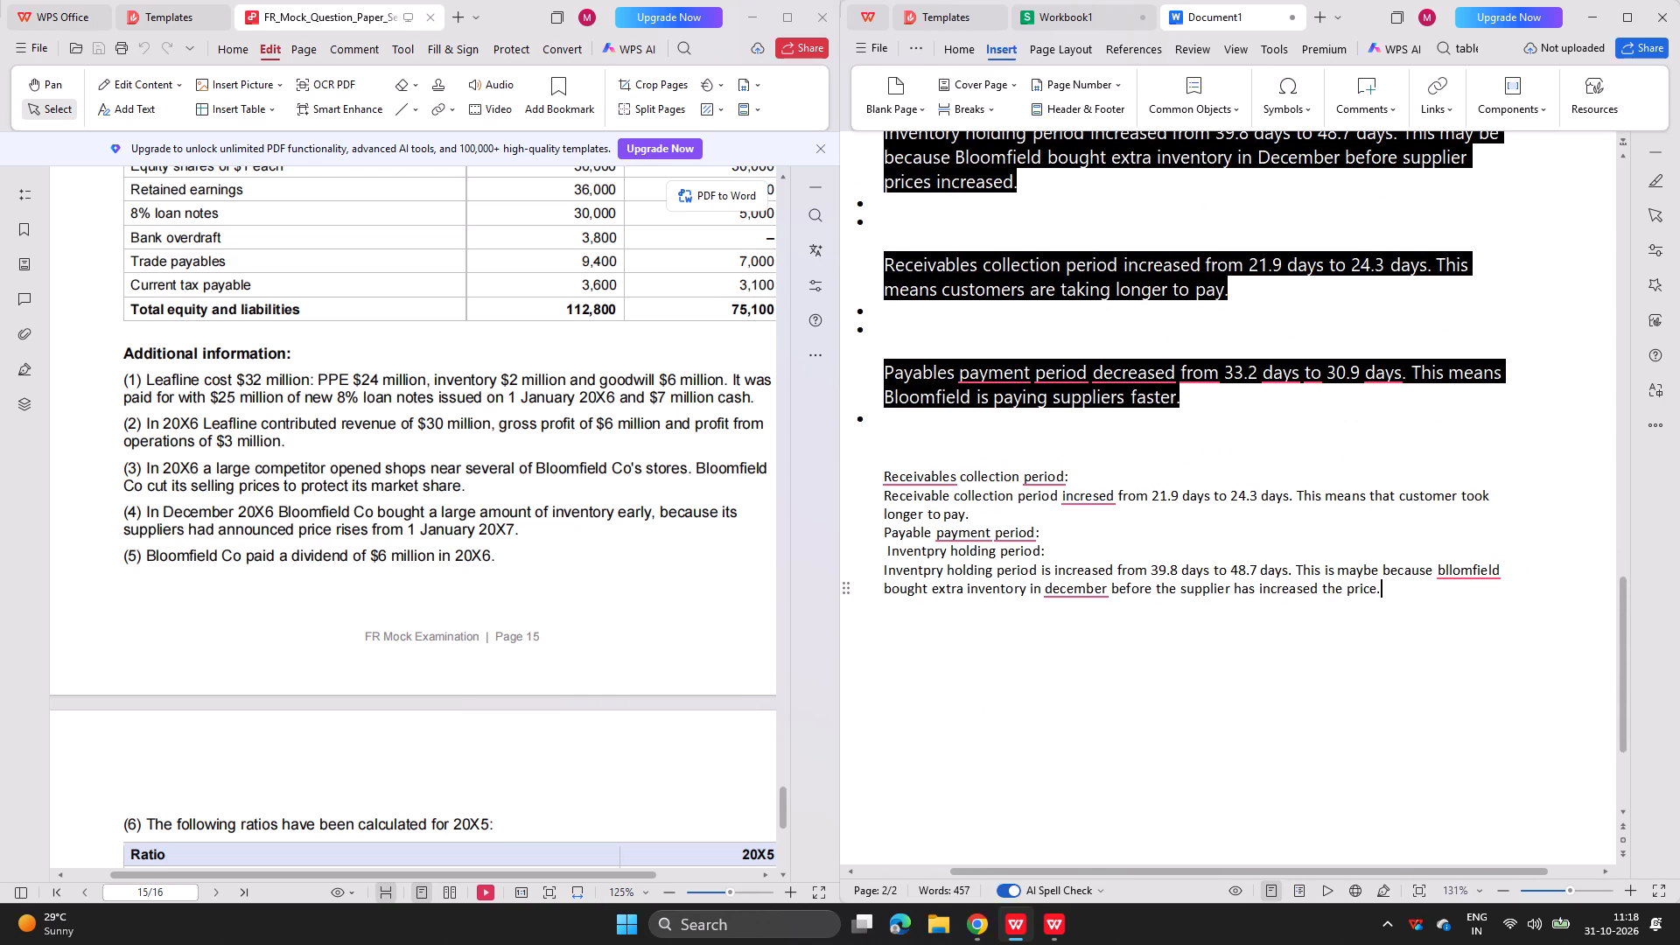
key("Return")
type("it is decreased for,")
key("space")
key("BackSpace")
key("BackSpace")
key("BackSpace")
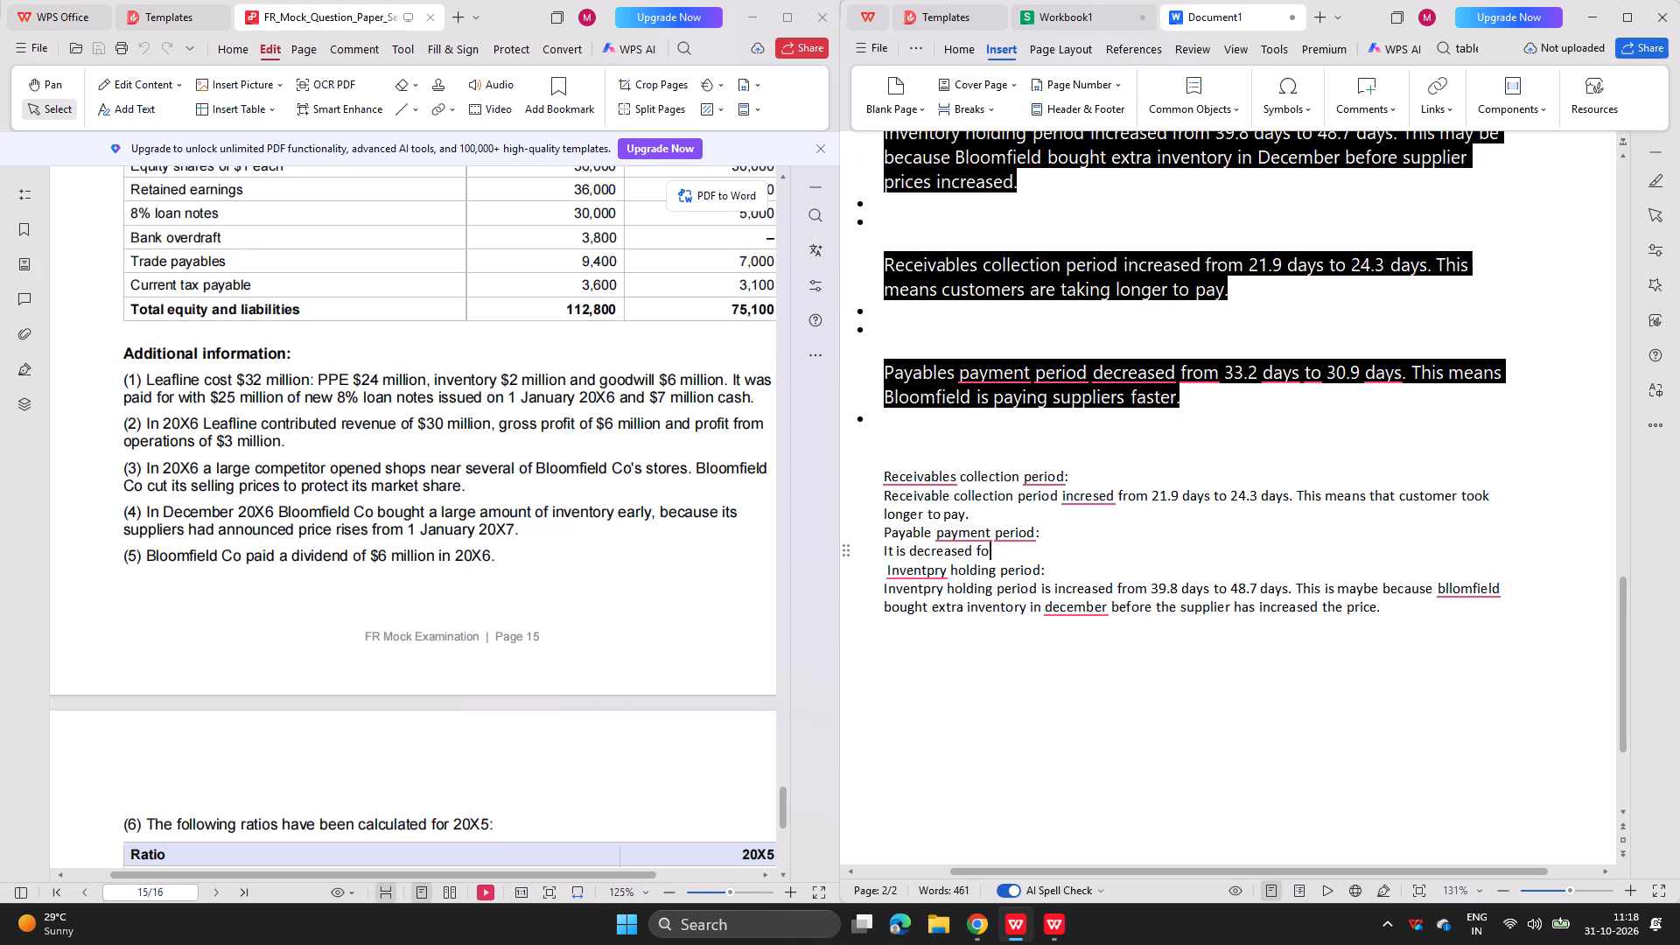
key("BackSpace")
type("tpo,")
key("BackSpace")
key("BackSpace")
key("BackSpace")
key("BackSpace")
type("to")
key("BackSpace")
key("BackSpace")
type("rom")
key("space")
Continue the payables payment comment with "33.2 days to 30.9 days".
type("33.2 dua")
key("BackSpace")
key("BackSpace")
type("auys")
key("space")
key("BackSpace")
key("BackSpace")
key("BackSpace")
key("BackSpace")
type("us")
key("BackSpace")
key("BackSpace")
type("ys")
key("space")
type("to 30.9 dyas")
key("space")
key("BackSpace")
key("BackSpace")
key("BackSpace")
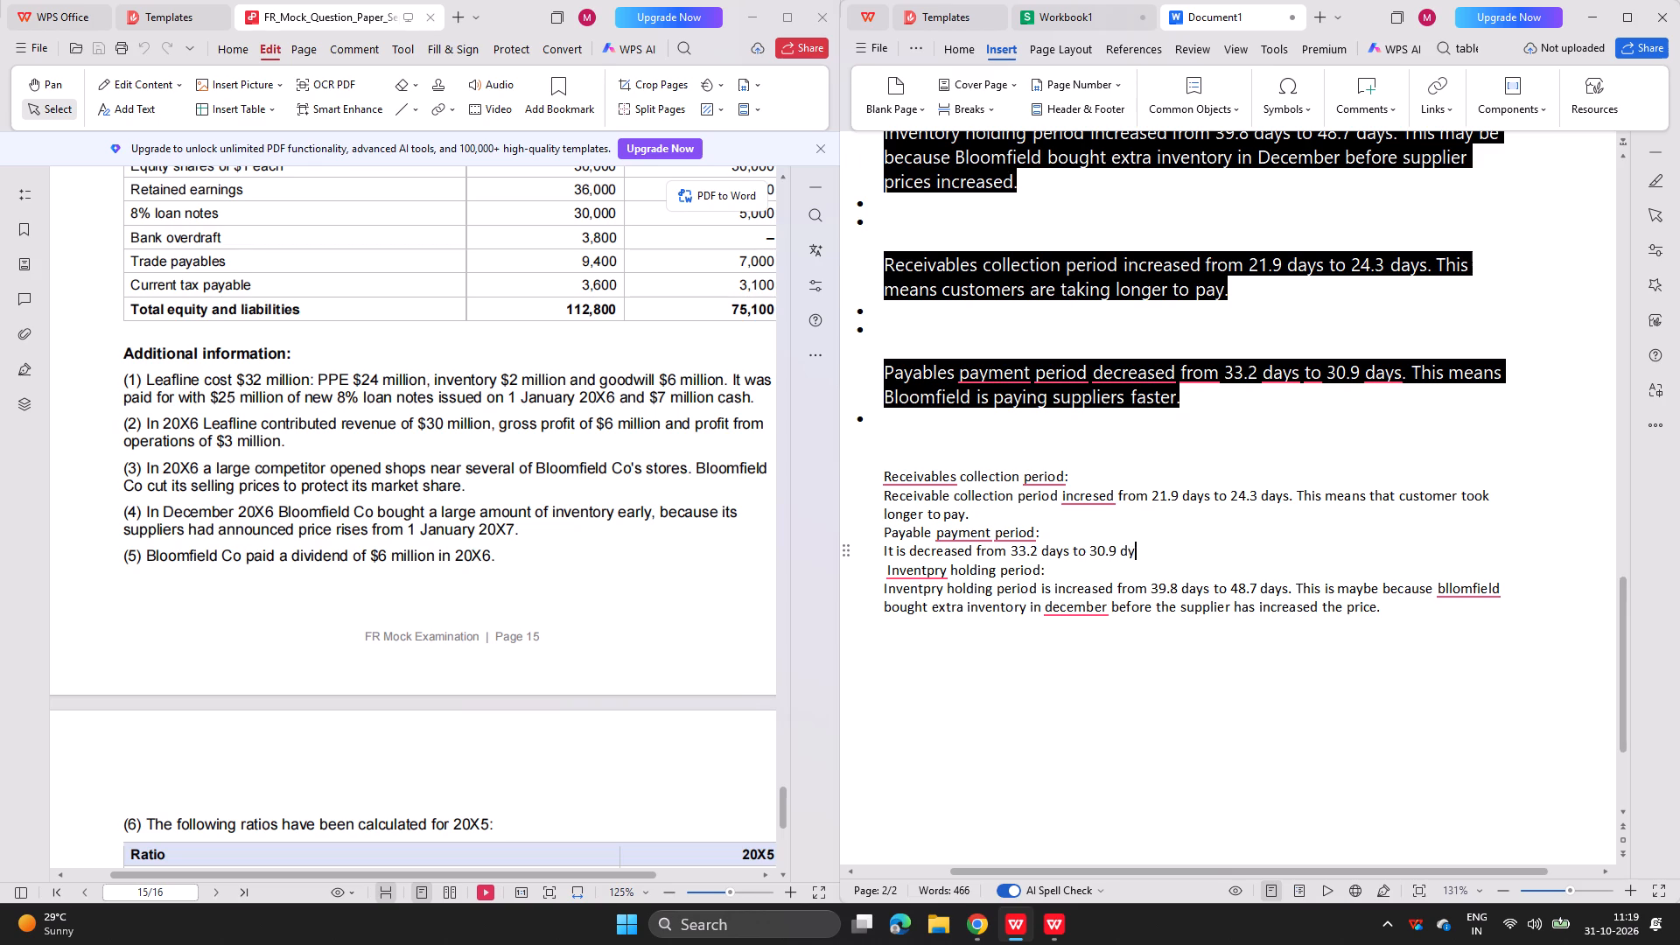
key("BackSpace")
type("ays")
key("space")
key("BackSpace")
Finish the payables payment comment with ". This measn bllomfield is paying supplier at faster rate.".
type(". this measn bllomfield")
key("space")
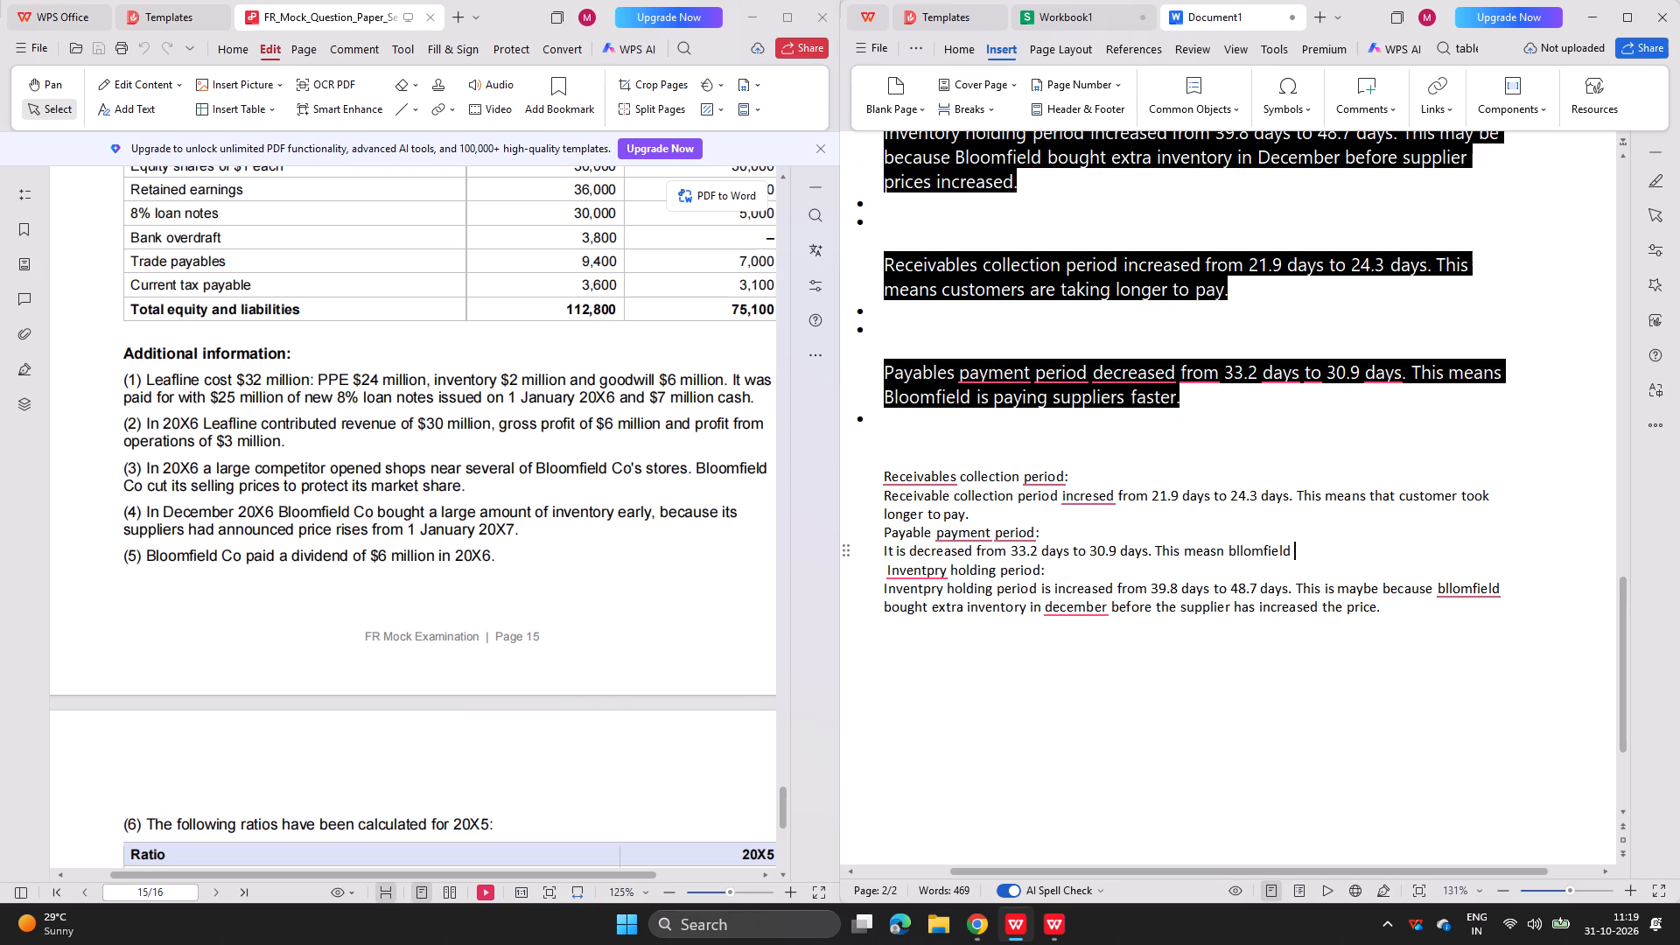
type("is paying the s")
key("BackSpace")
key("BackSpace")
key("BackSpace")
key("BackSpace")
key("BackSpace")
type("supplier at")
key("space")
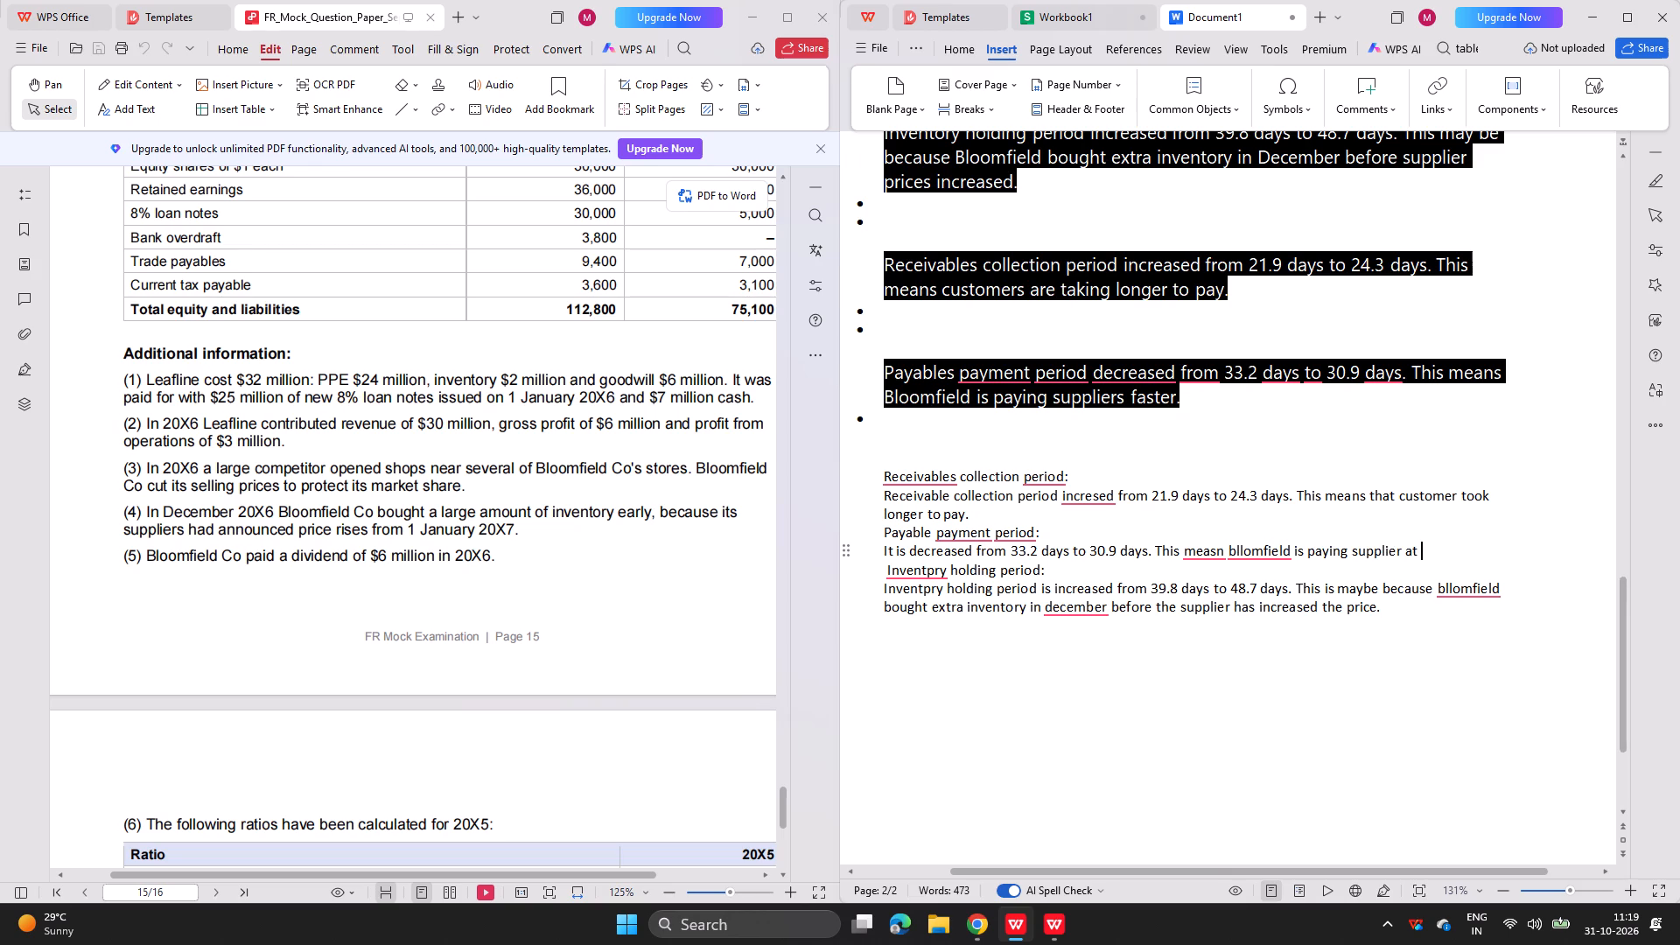
key("BackSpace")
type("t")
key("space")
key("BackSpace")
key("BackSpace")
key("space")
type("da")
key("BackSpace")
key("BackSpace")
type("faster rate")
key("period")
Delete the black-highlighted reference text and its empty bullets between the net asset turnover comment and the "Receivables collection period:" heading.
left_click(909, 448)
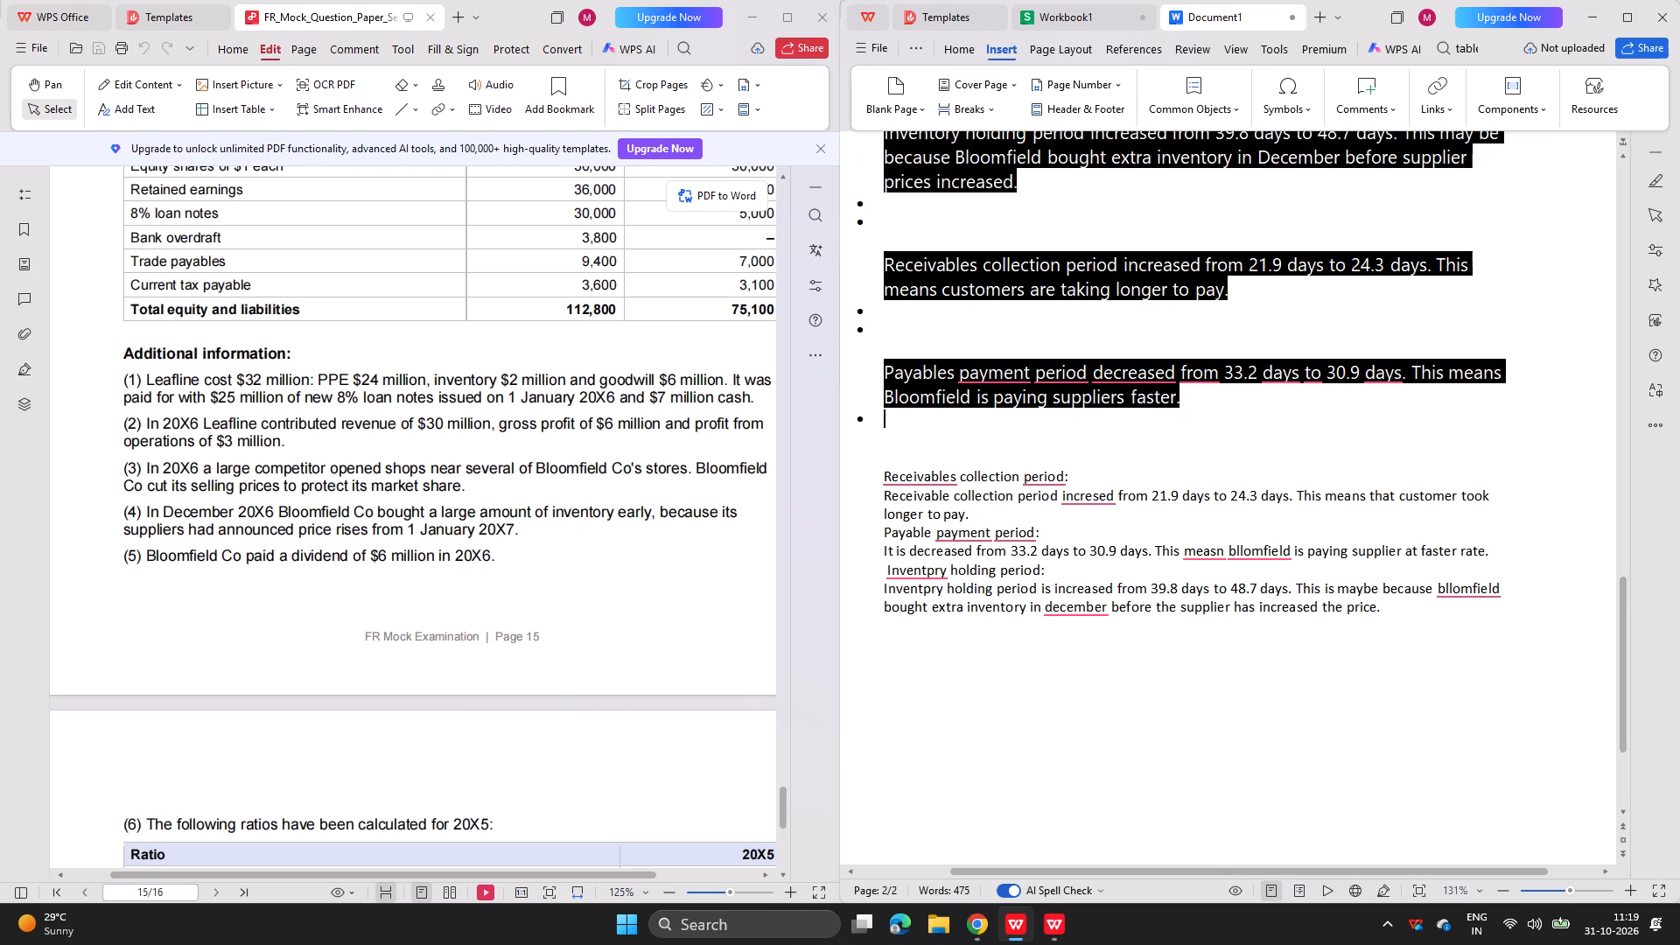
scroll(1009, 420, "up", 3)
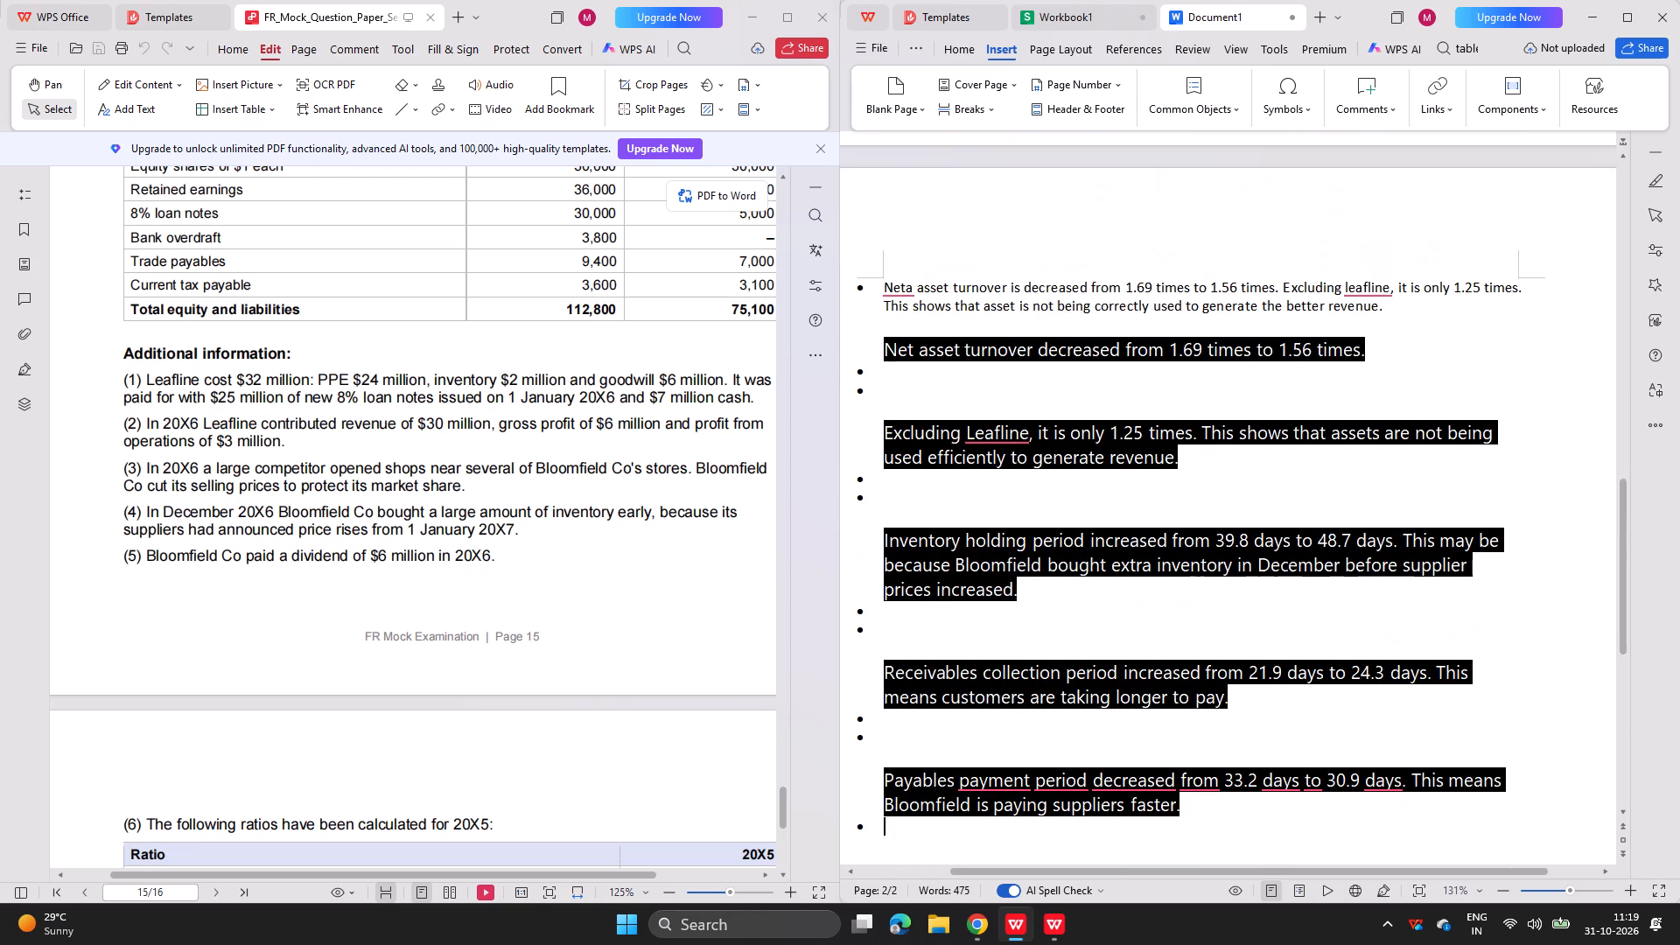
left_click_drag(856, 283, 902, 321)
left_click_drag(902, 321, 886, 329)
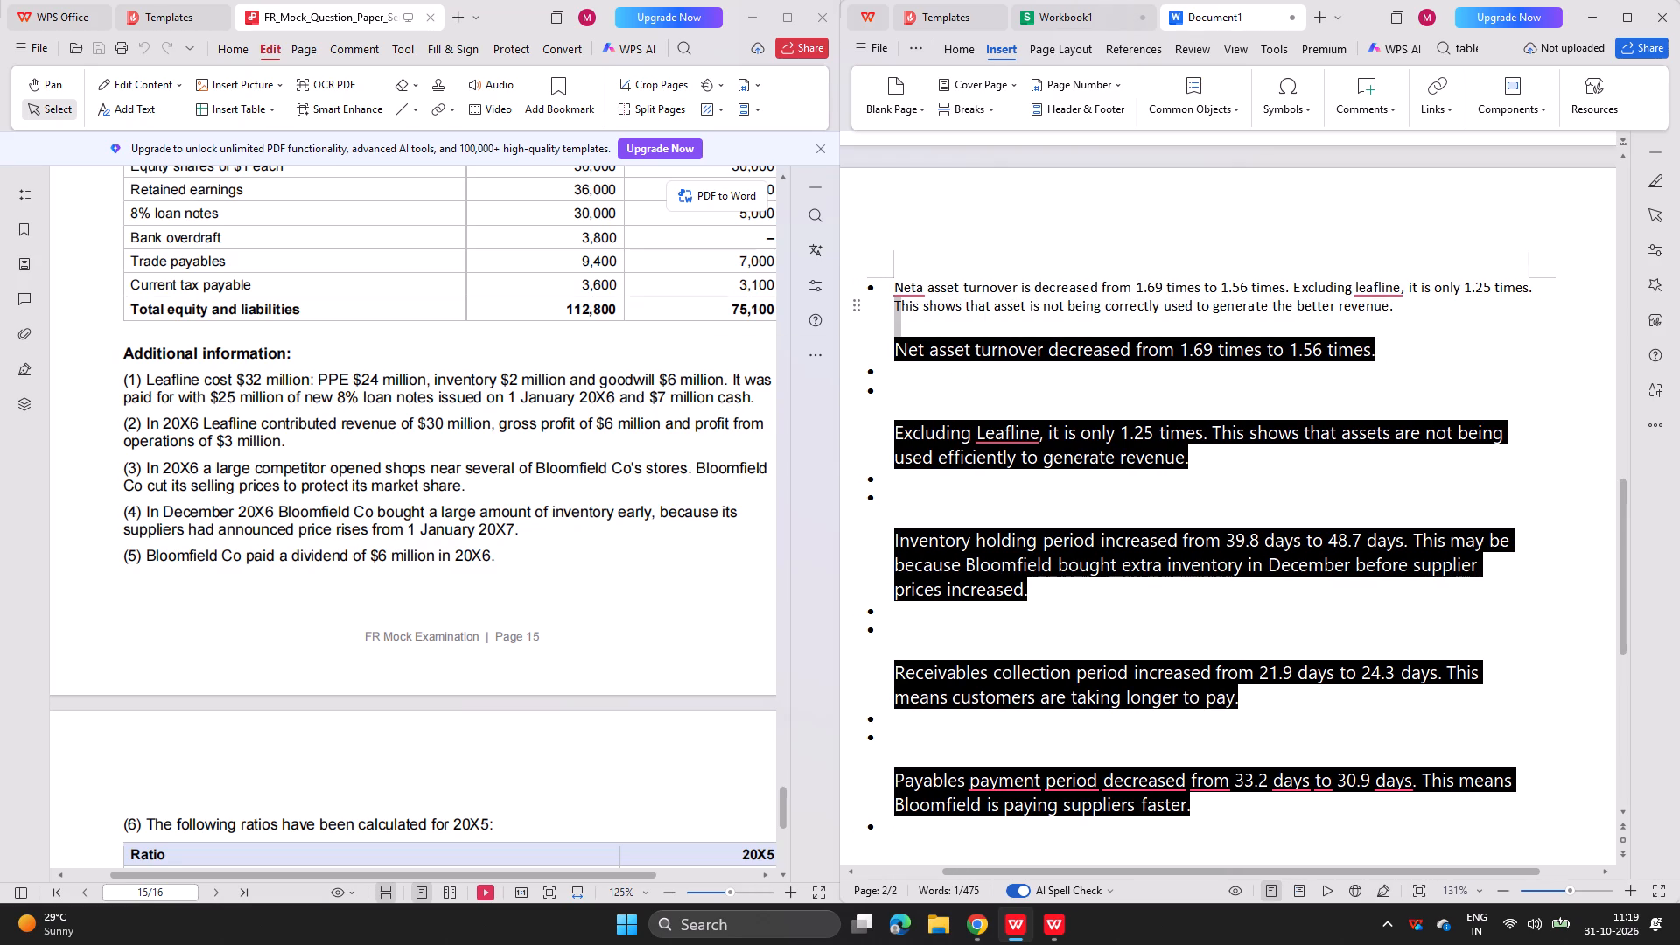
left_click_drag(886, 329, 888, 329)
left_click(888, 329)
left_click_drag(892, 337, 958, 787)
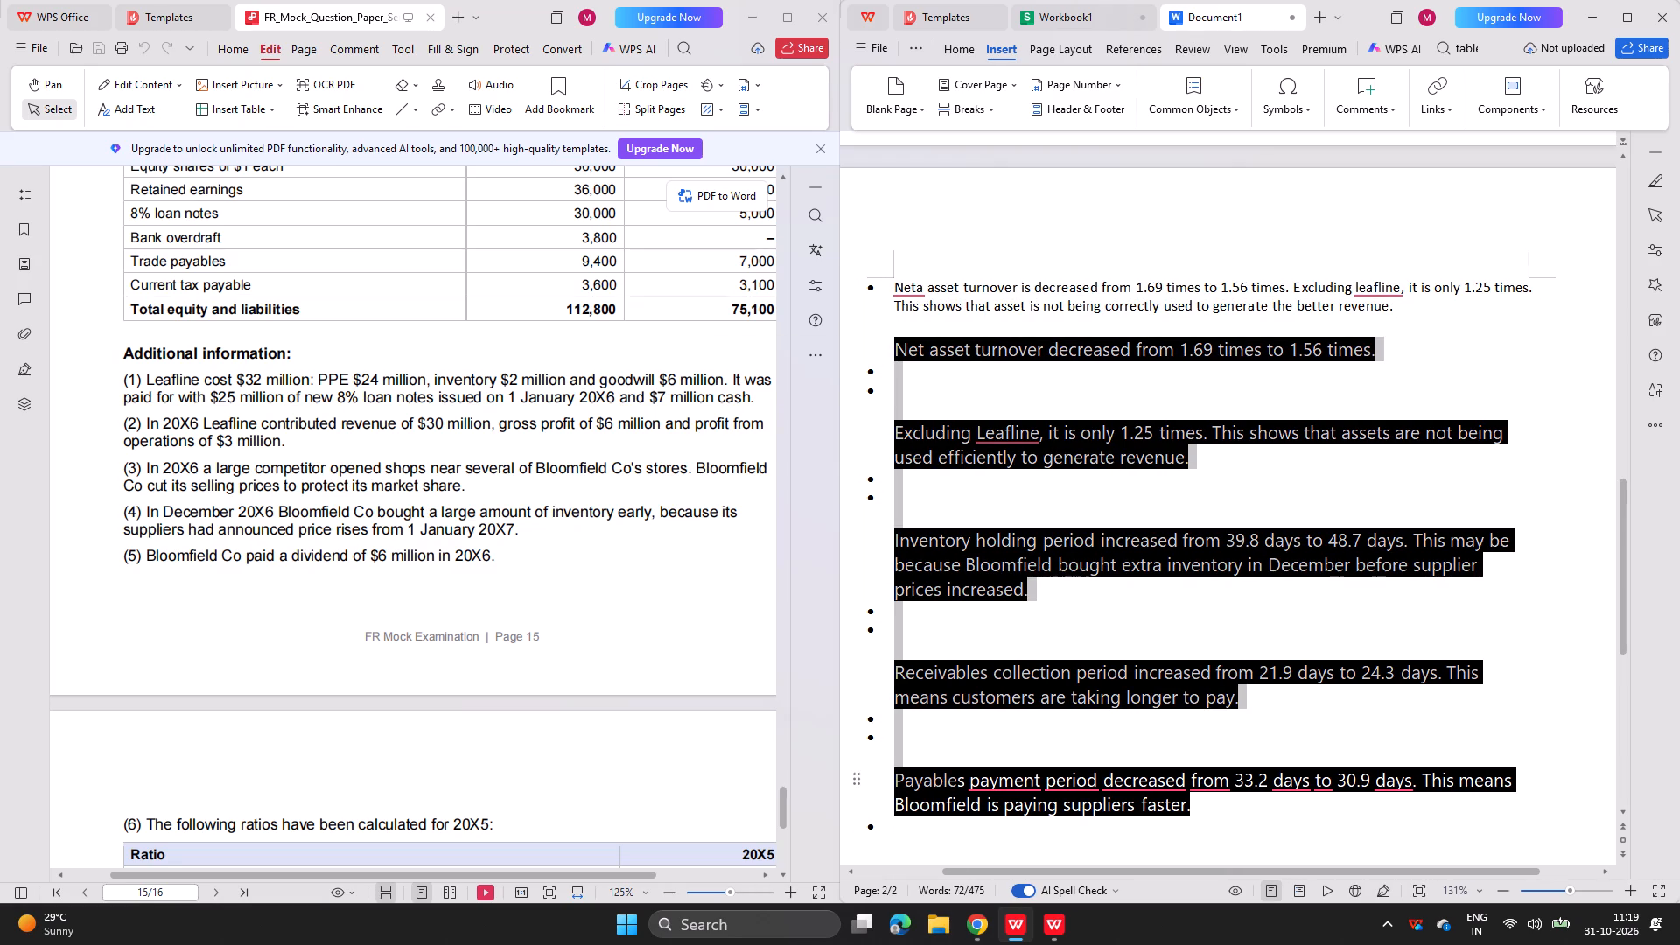
left_click_drag(958, 787, 908, 370)
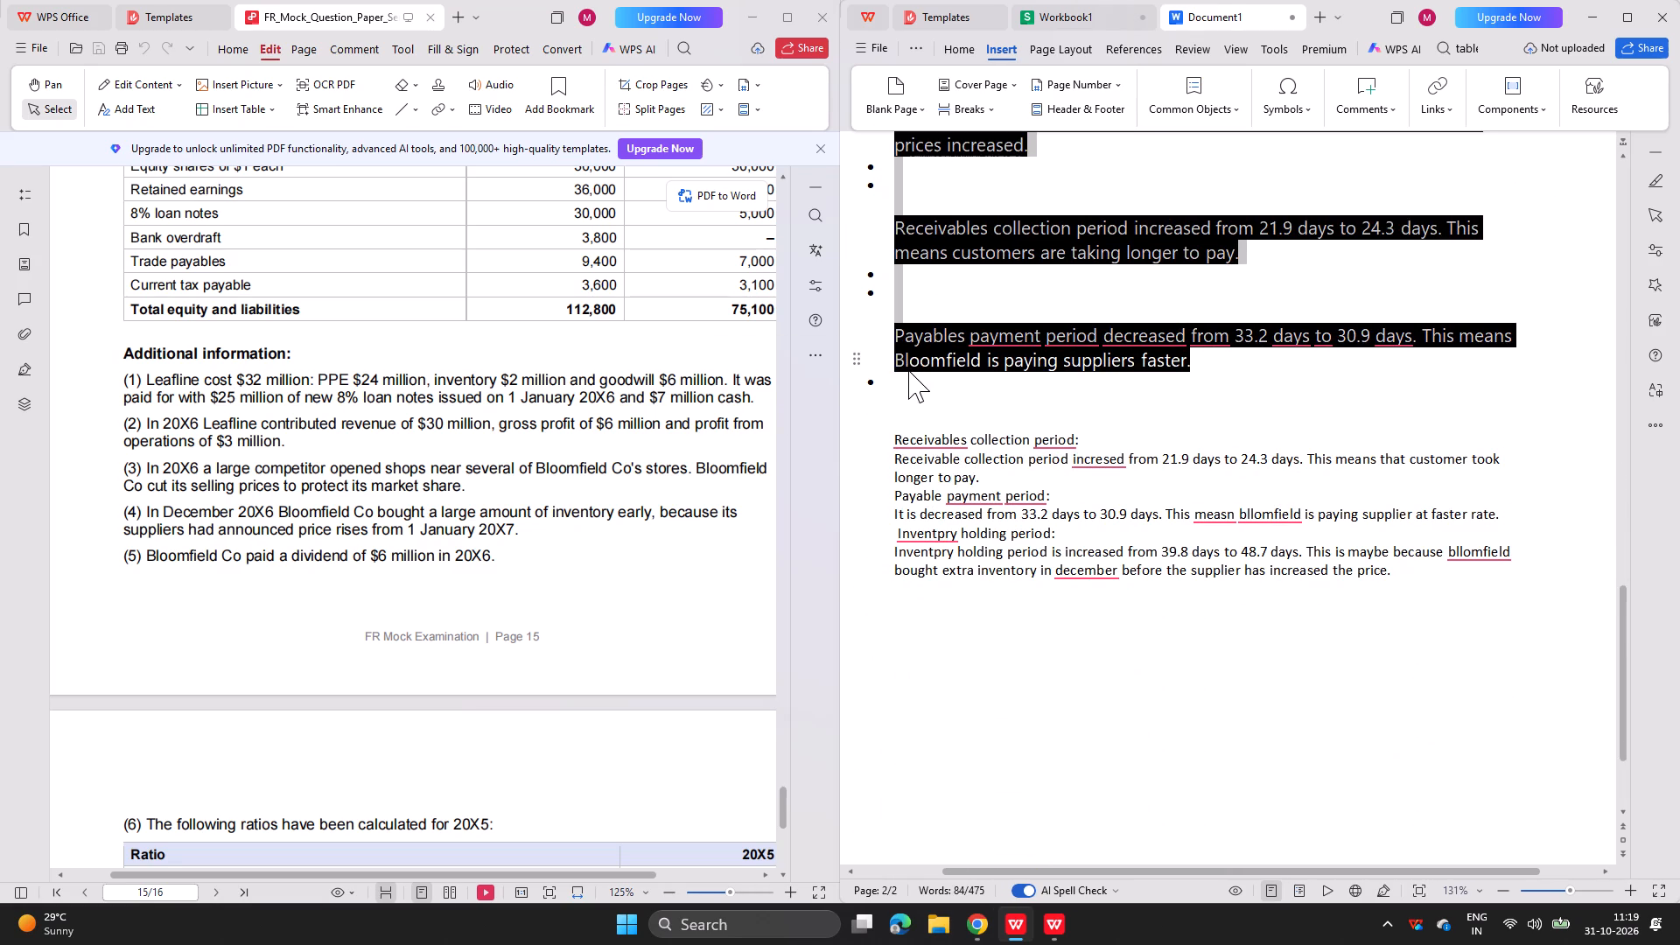
left_click_drag(908, 370, 904, 380)
key("Delete")
Remove the bullet from the net asset turnover comment.
scroll(904, 380, "up", 3)
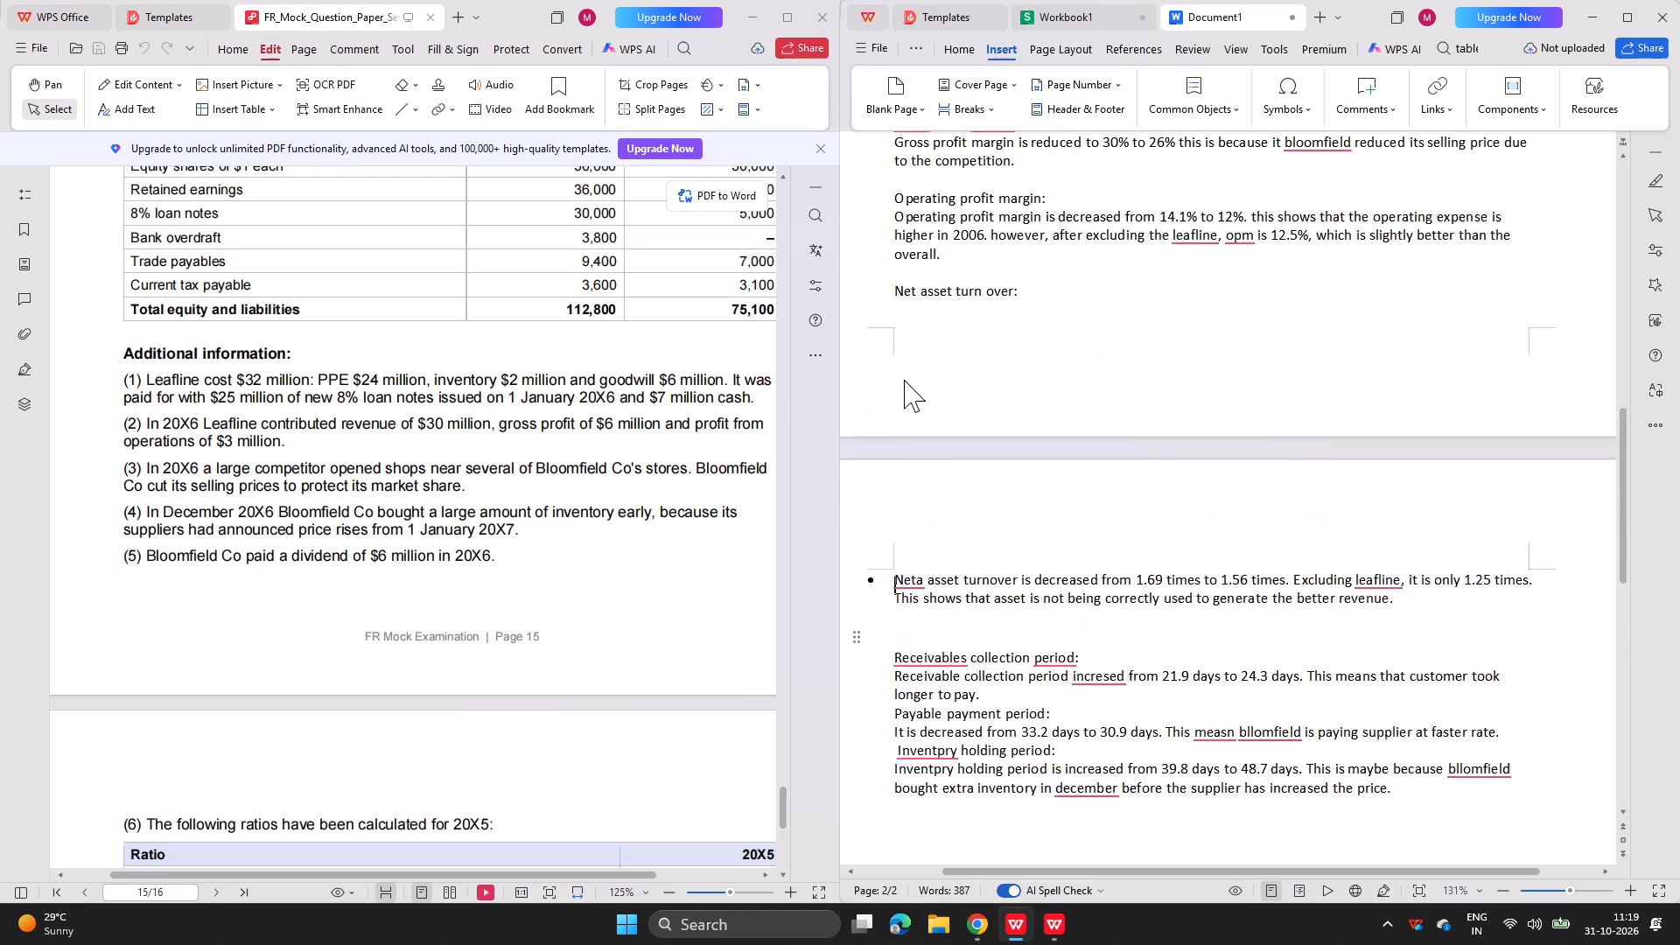
scroll(904, 380, "up", 2)
left_click(887, 636)
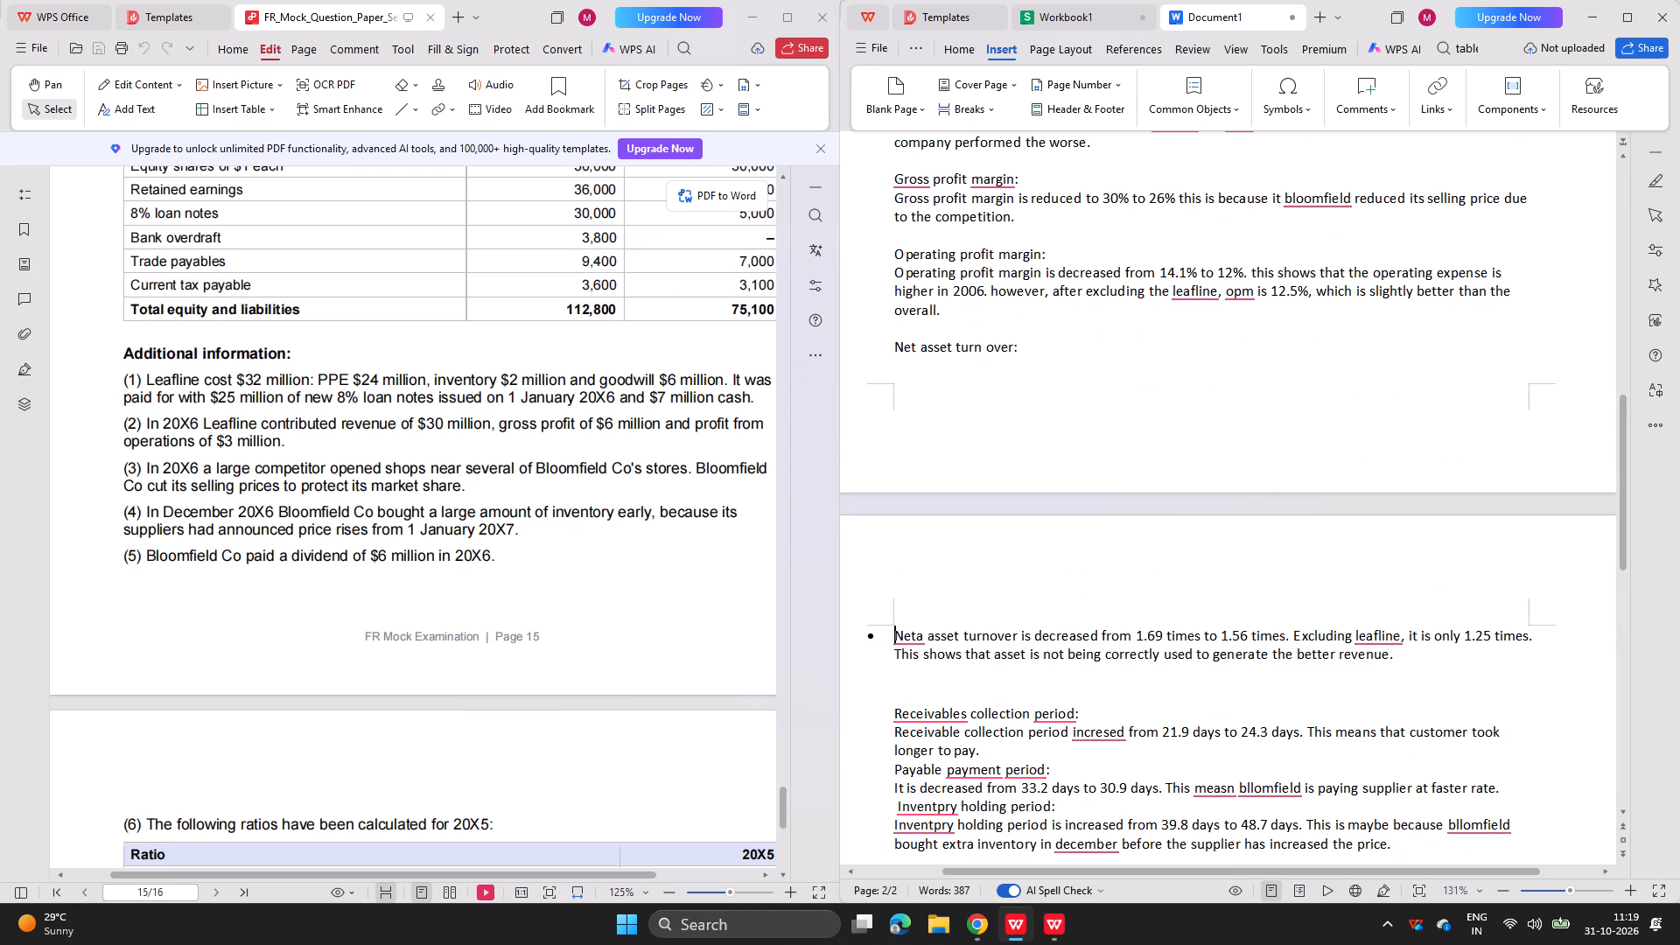
key("BackSpace")
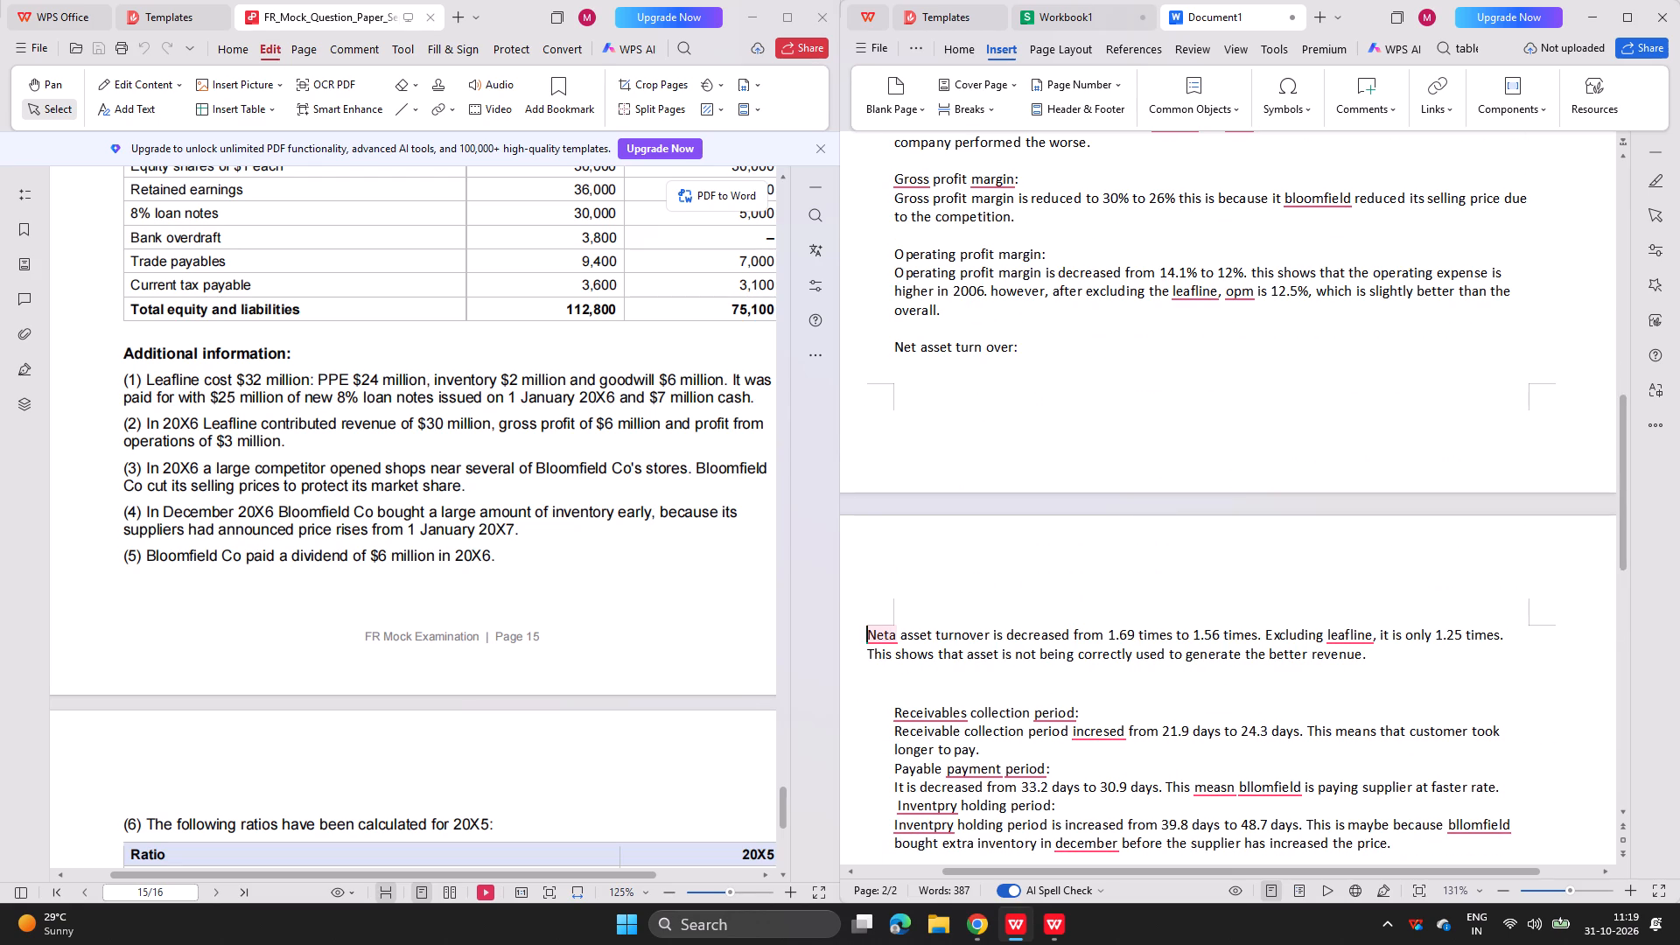
Correct "Neta" to "Net" at the start of the net asset turnover comment.
left_click(894, 635)
key("BackSpace")
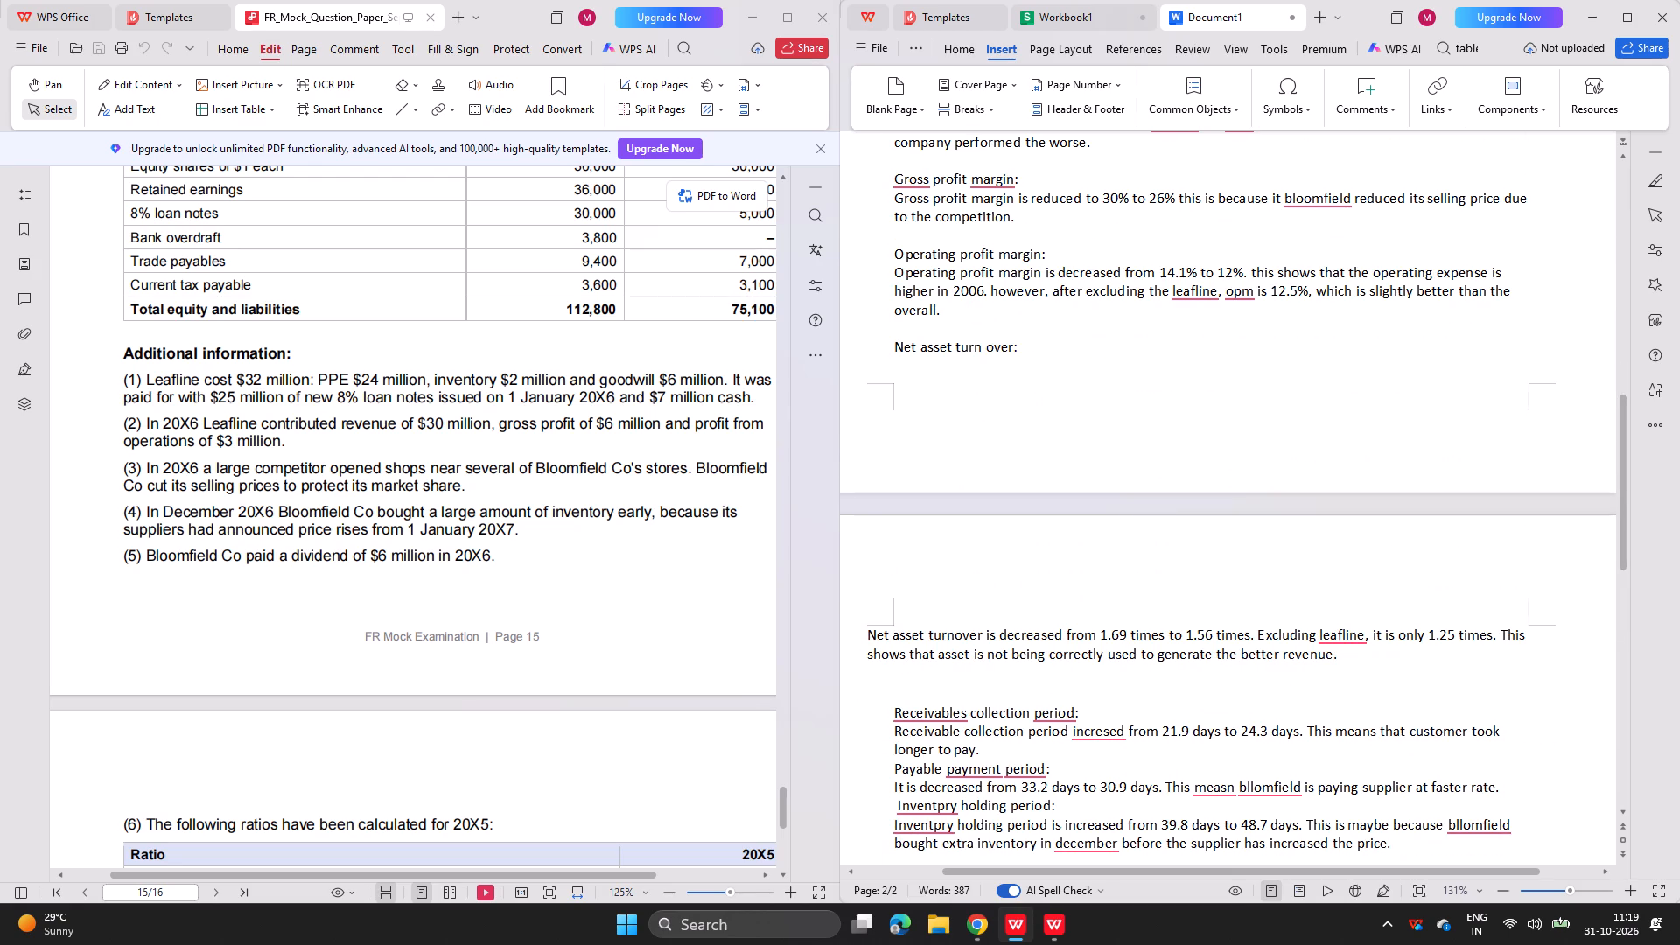
Align the net asset turnover comment's left edge with the other paragraphs.
left_click(862, 633)
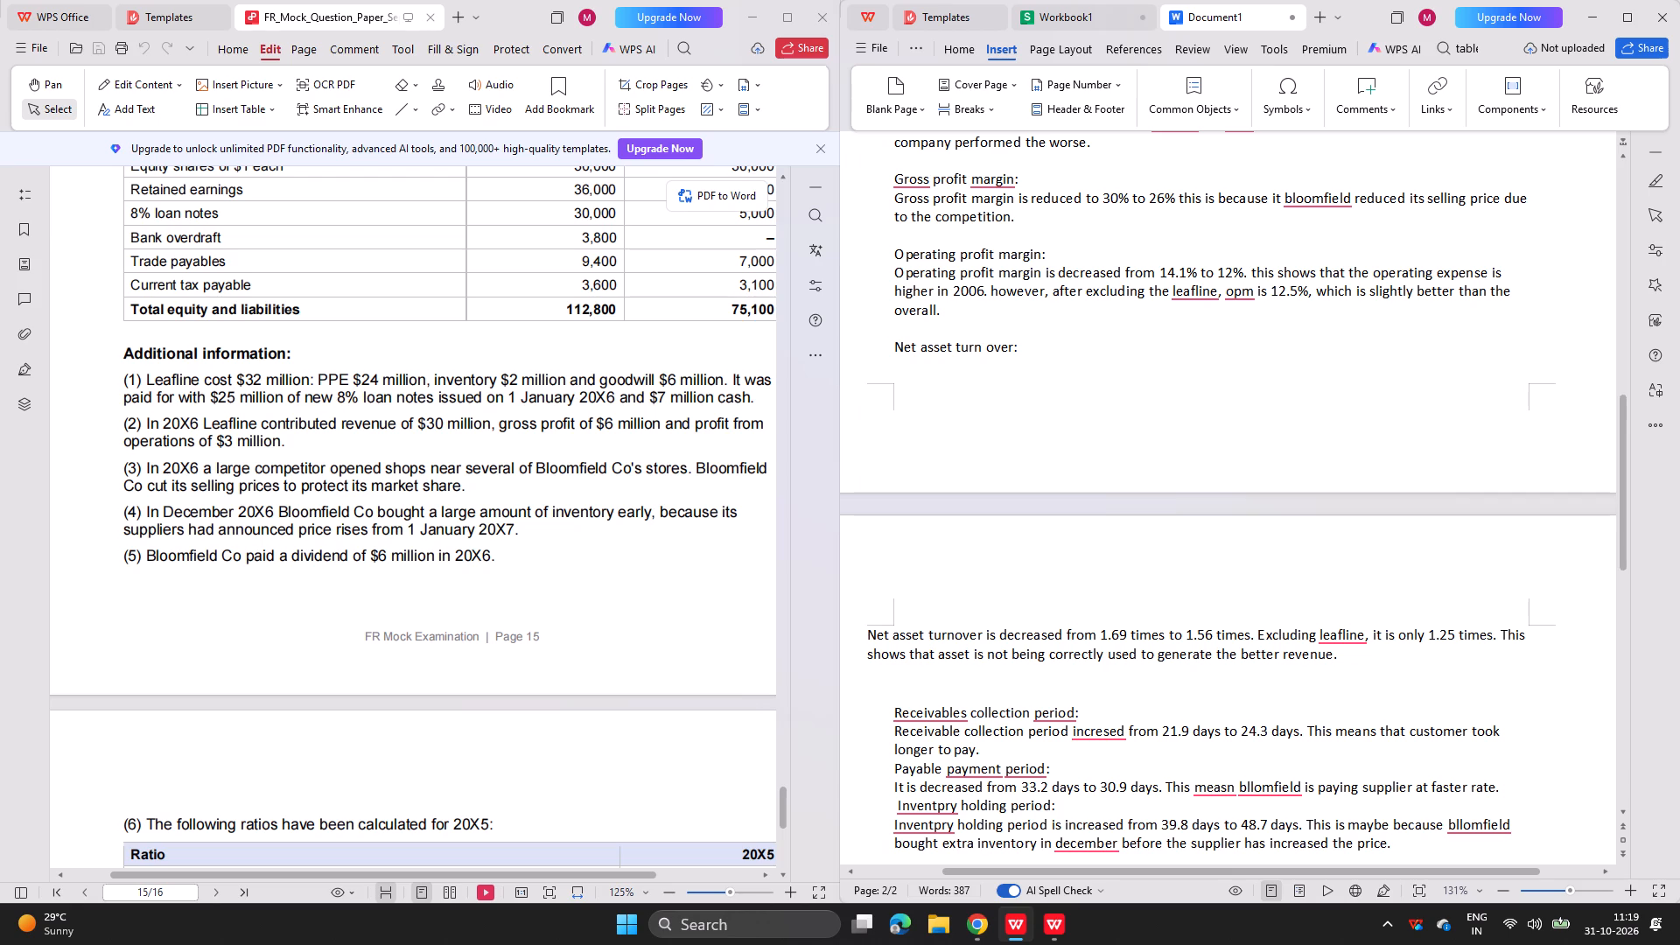
key("BackSpace")
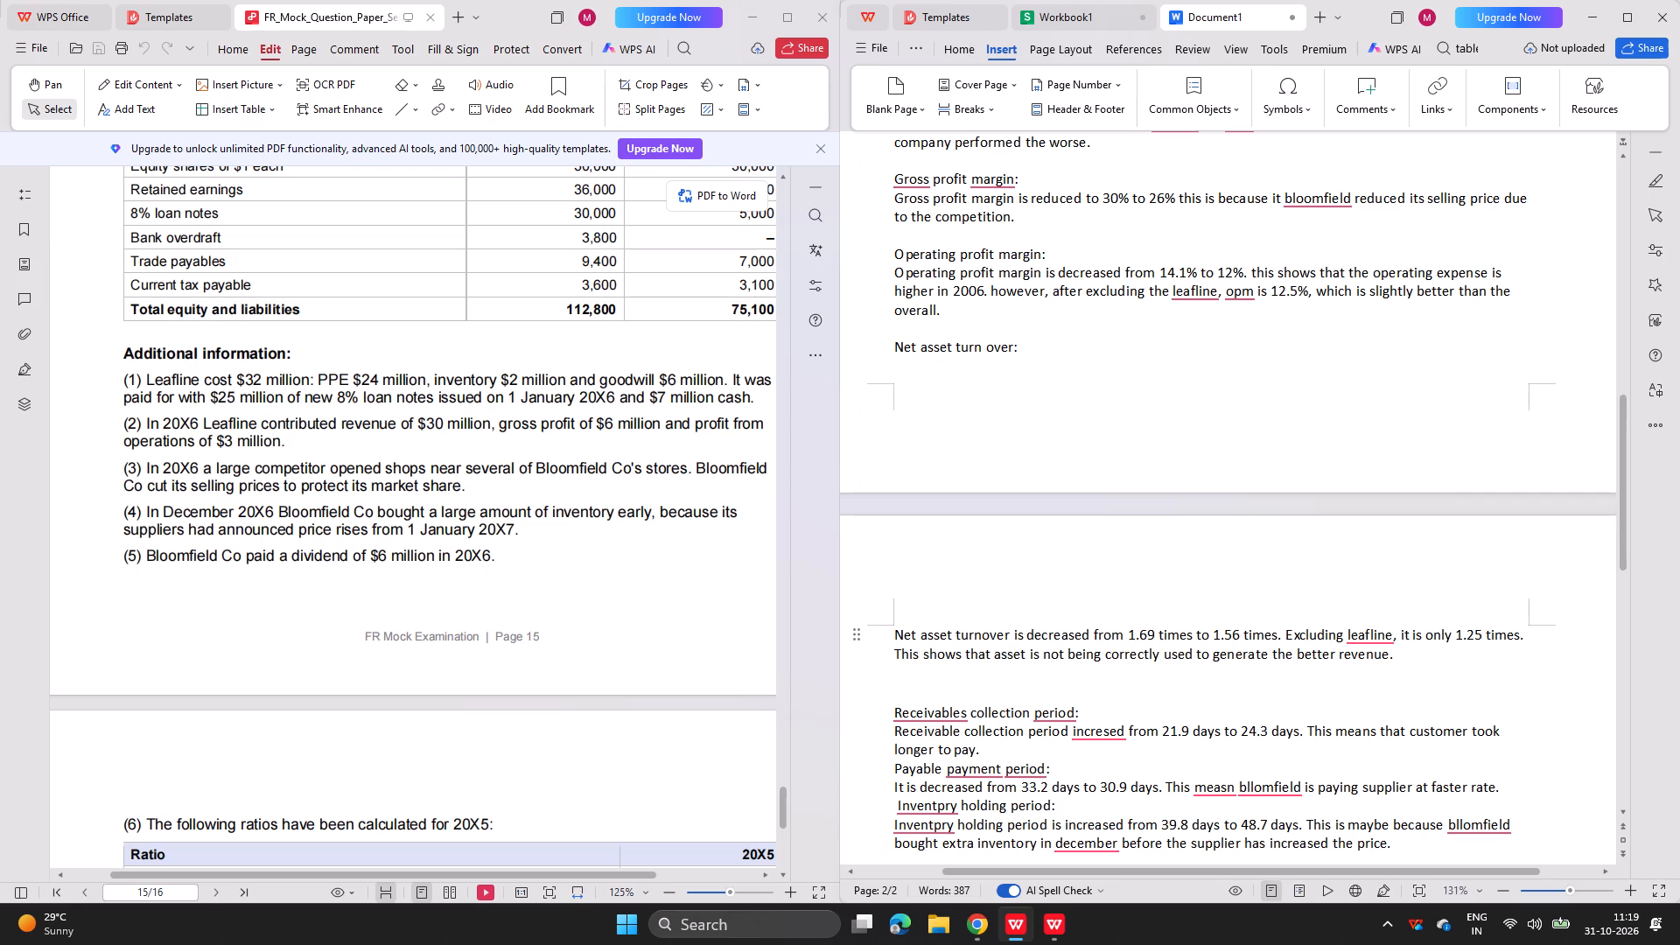
Delete the extra blank line below the net asset turnover comment.
scroll(950, 776, "down", 1)
left_click(924, 611)
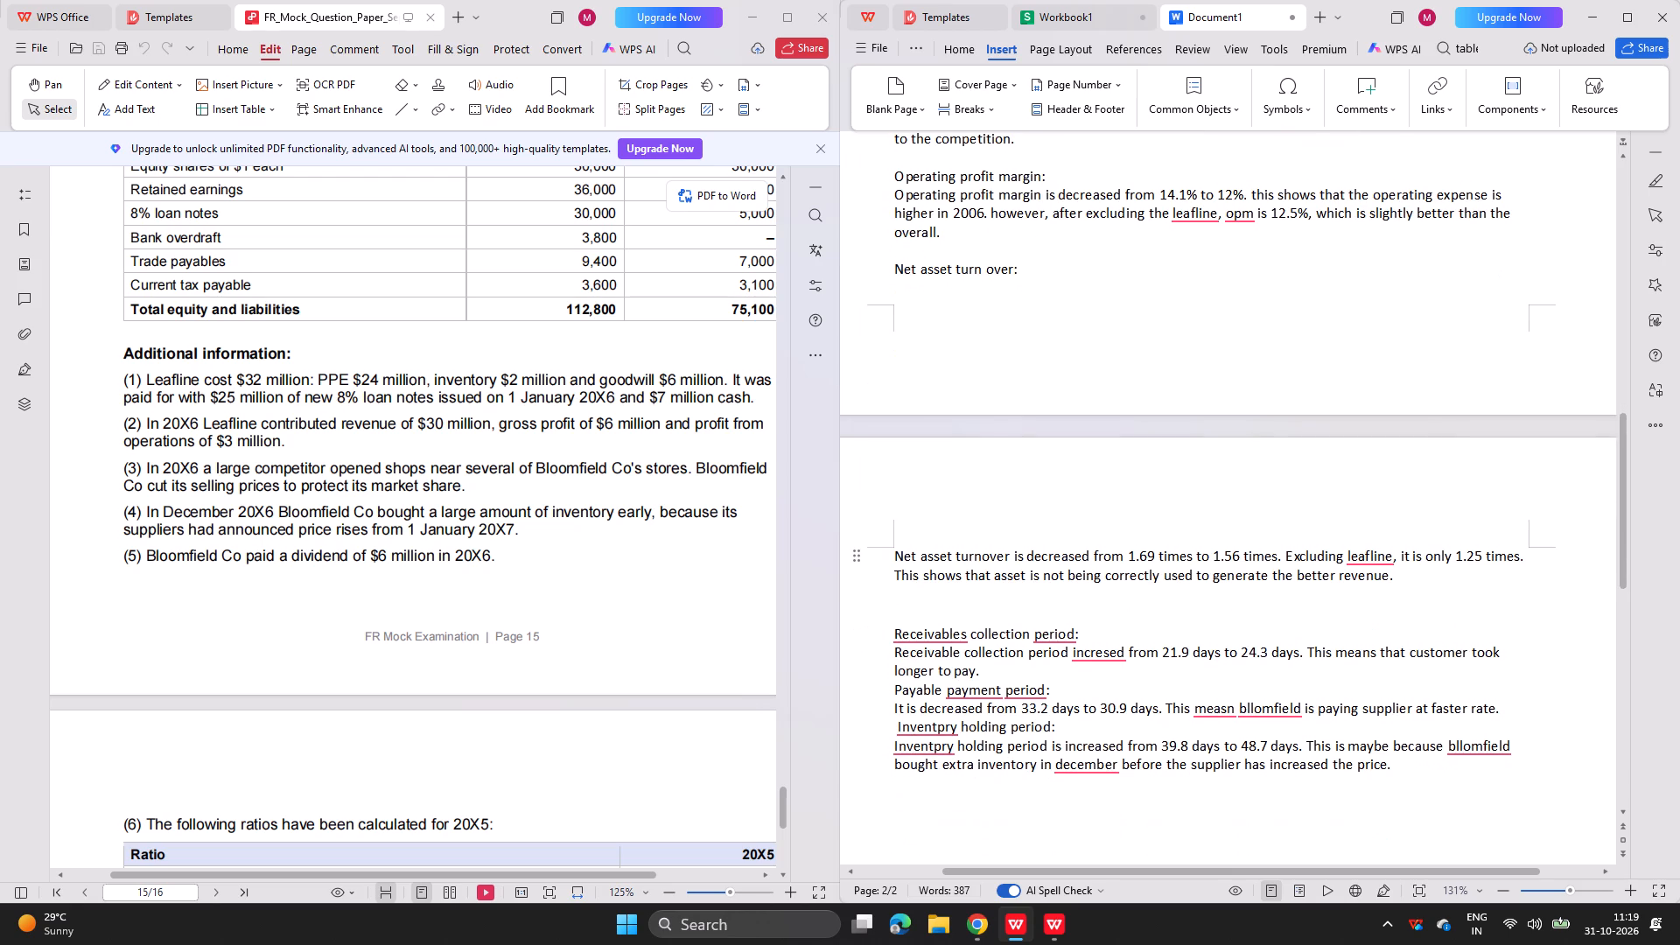
key("BackSpace")
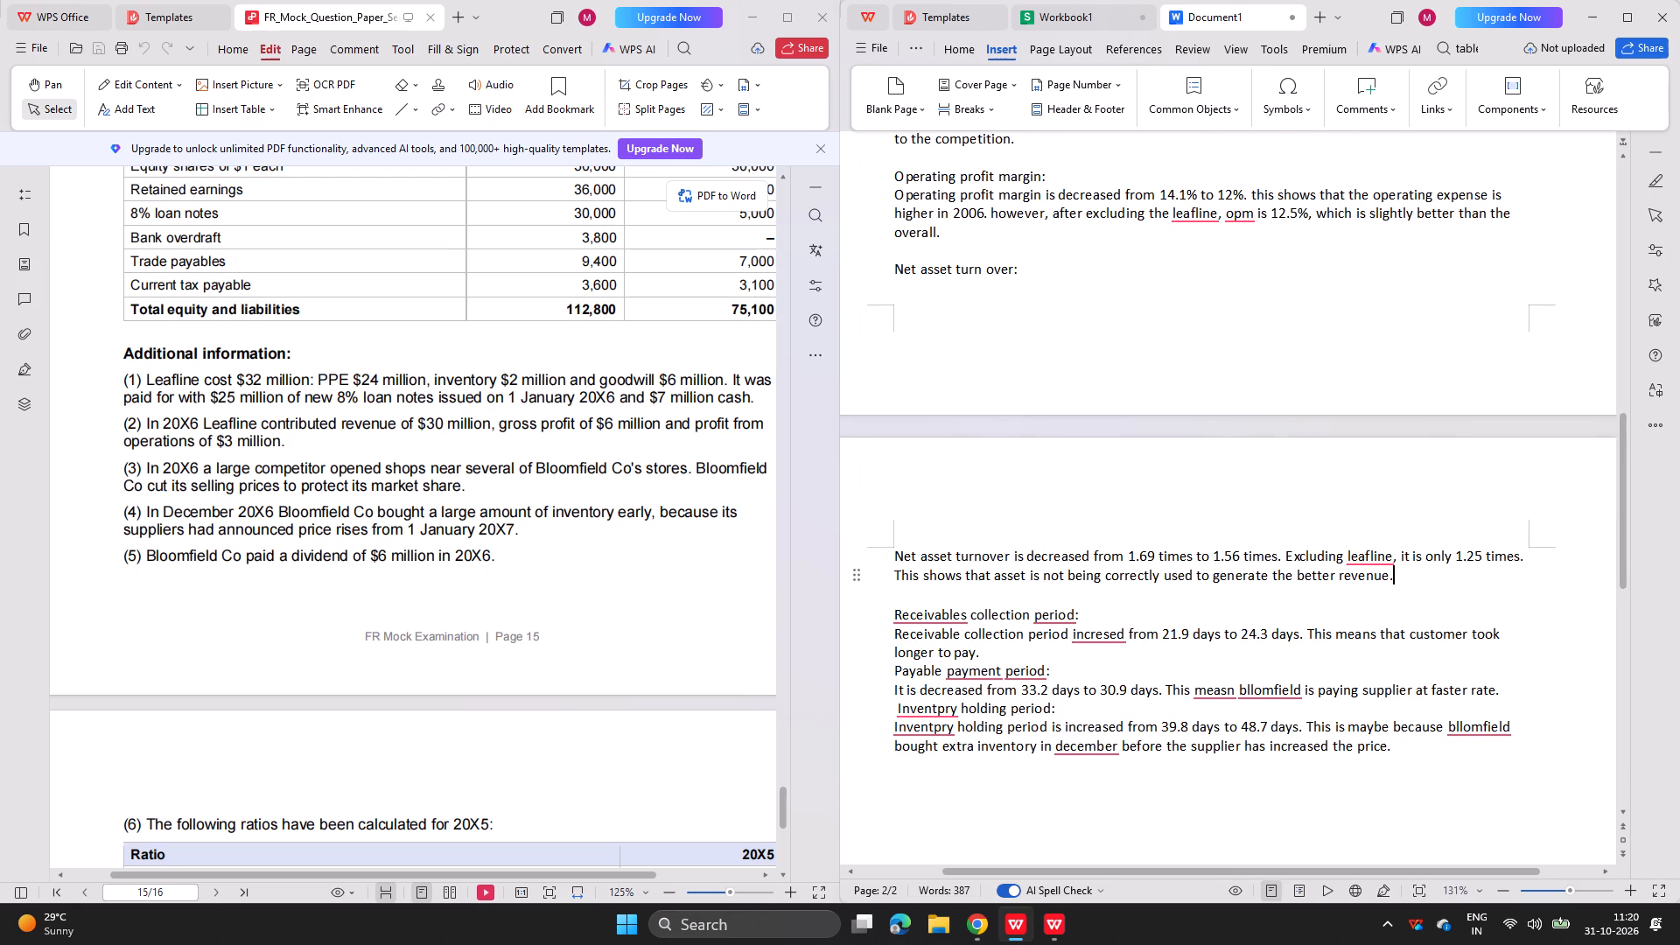